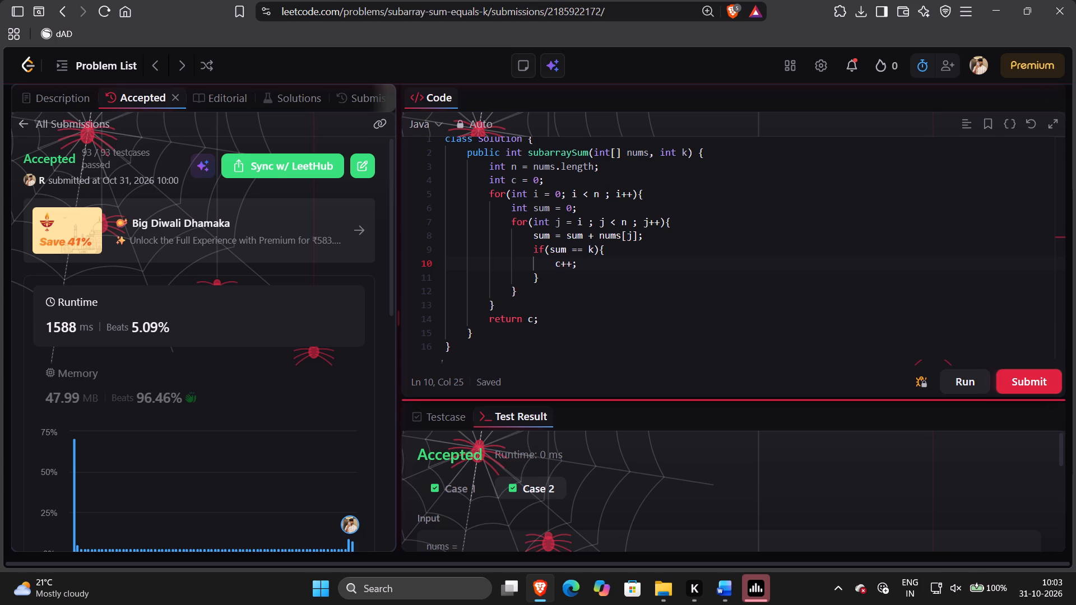
# Show the description of problem 560, Subarray Sum Equals K.
pyautogui.click(48, 104)
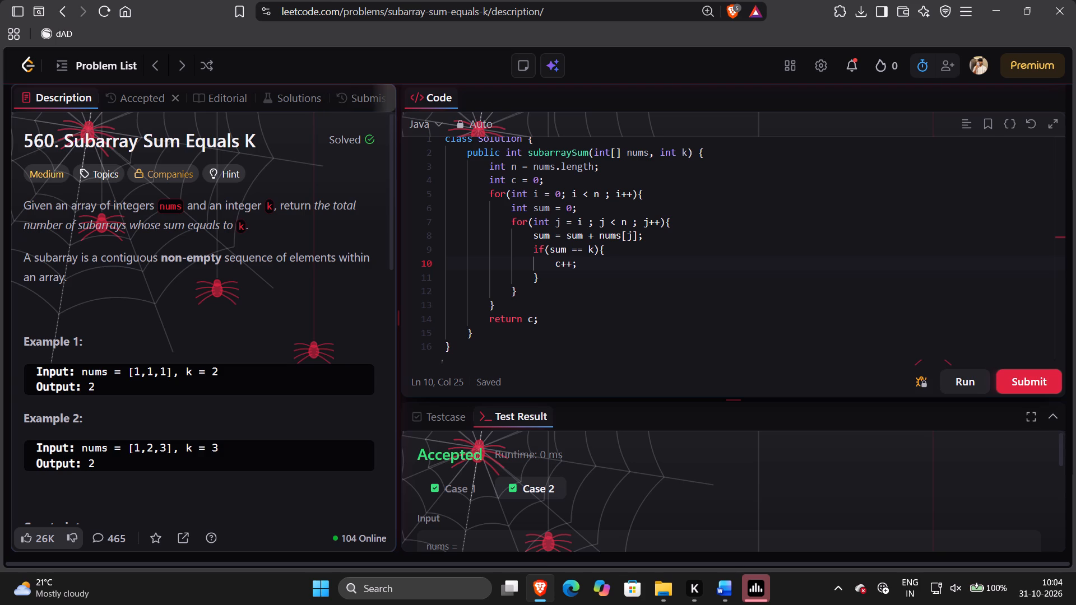
# Switch to Document1 in Word and close the separate background window whose title starts with "Found".
pyautogui.click(725, 592)
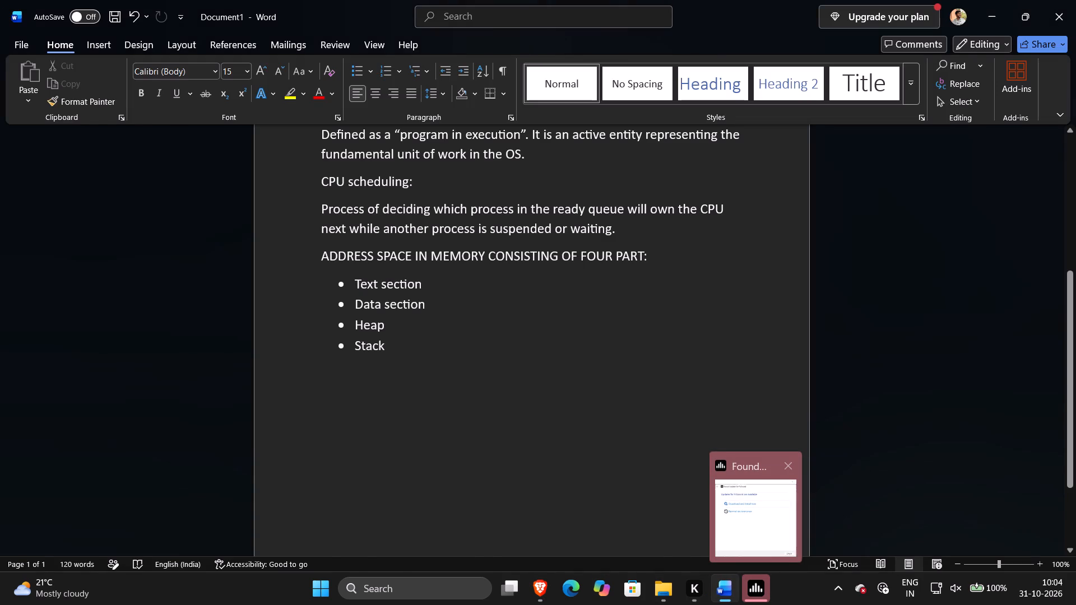
pyautogui.click(789, 463)
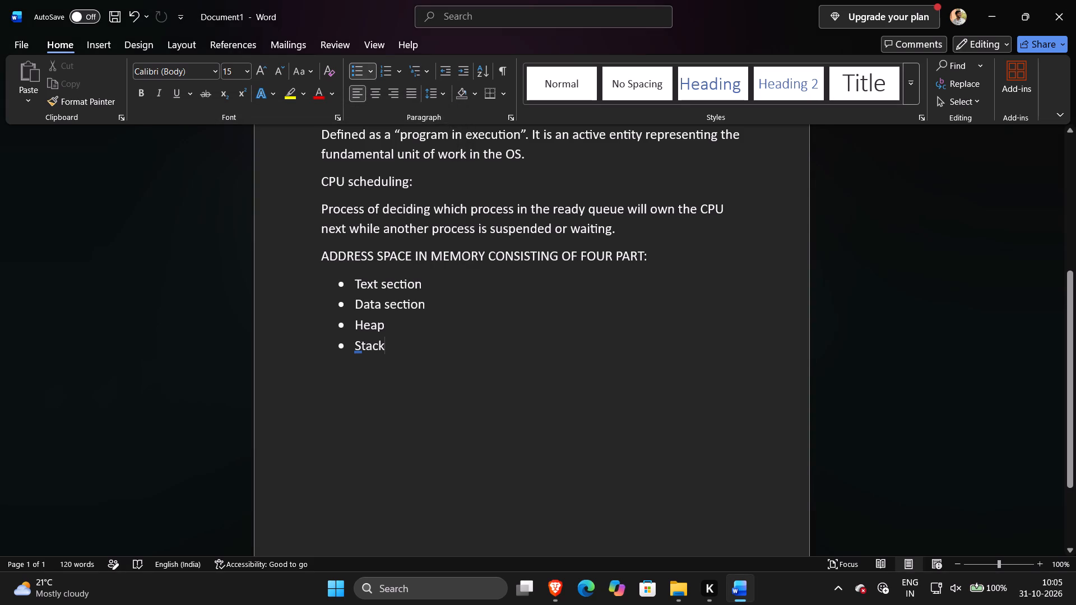
pyautogui.click(374, 370)
pyautogui.scroll(5, 398, 360)
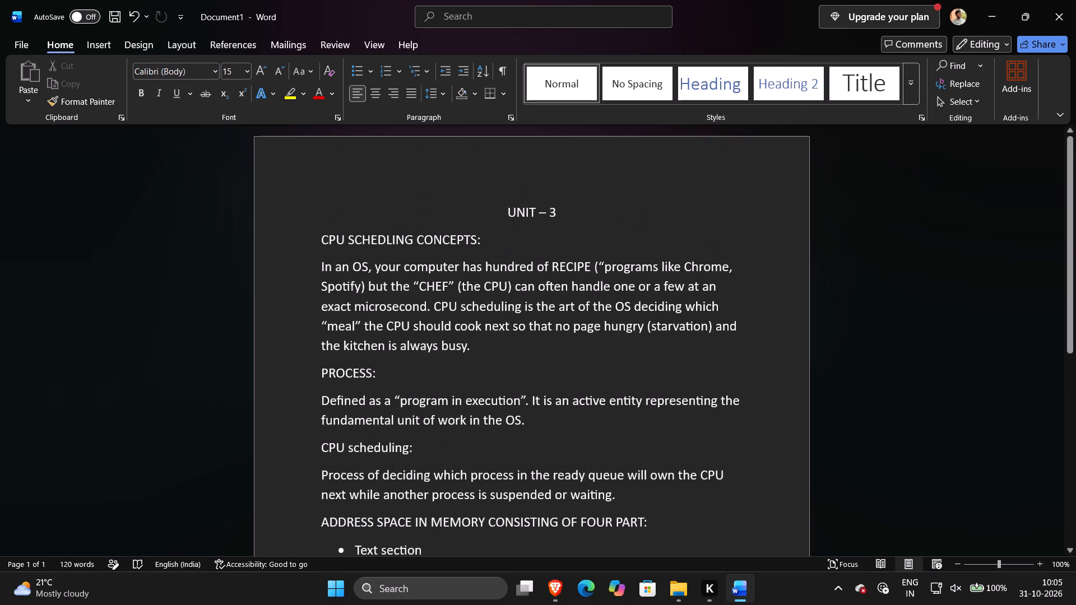
pyautogui.rightClick(437, 311)
pyautogui.click(398, 324)
pyautogui.scroll(-4, 529, 417)
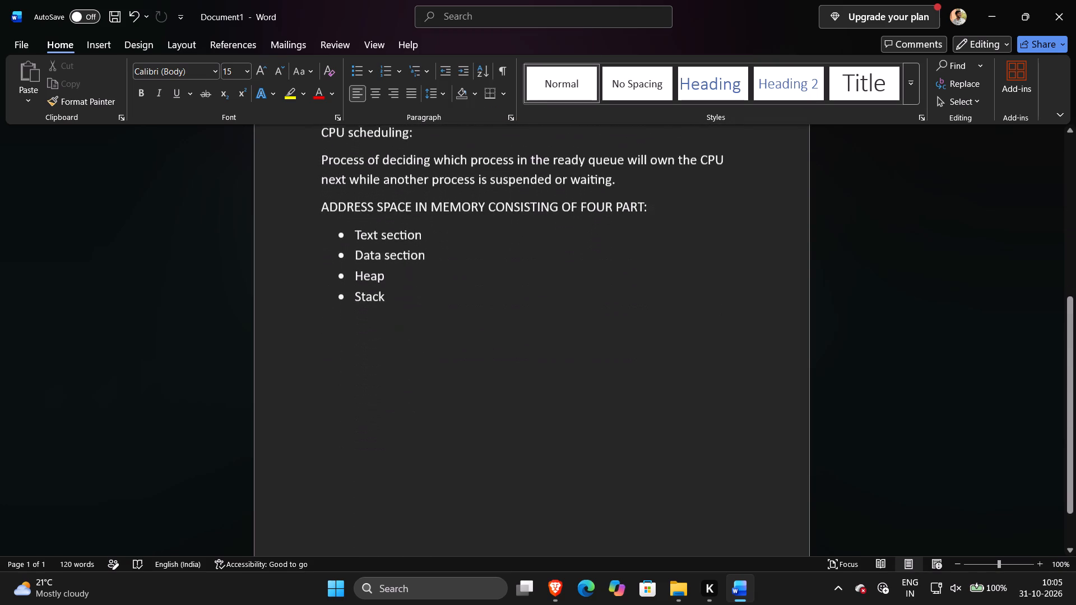
pyautogui.scroll(-1, 529, 417)
# Add the heading "CPU SCHEDULING PERFORMANCE CRITERIA:" below the address space list.
pyautogui.click(505, 370)
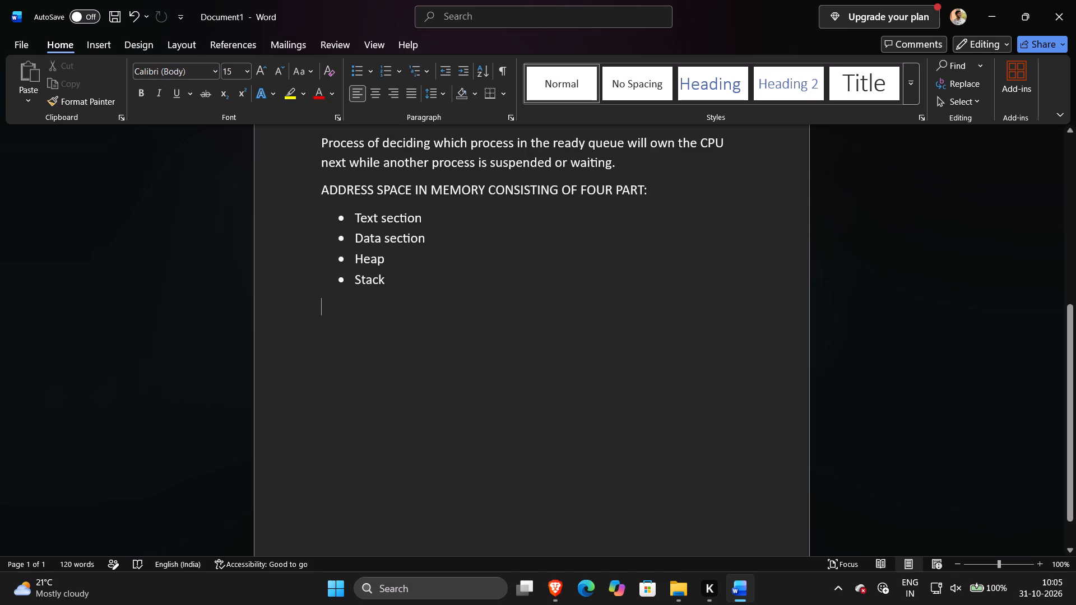
pyautogui.press('c')
pyautogui.write('PU SCG')
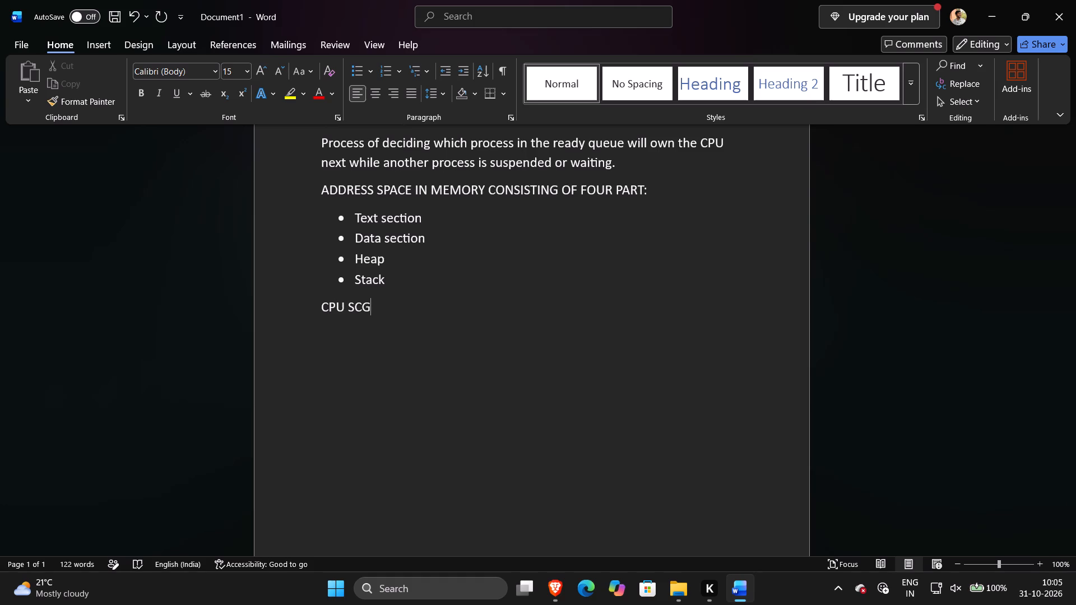
pyautogui.press('BackSpace')
pyautogui.write('HEDULING PERFORMANCE CRITERIA:')
pyautogui.press('Return')
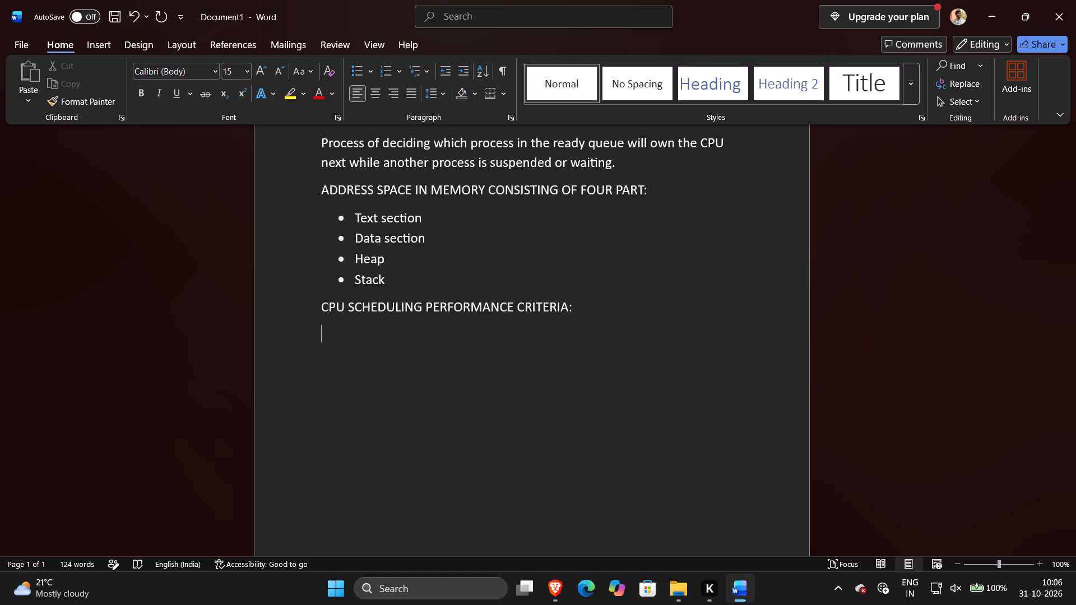
# Under the new heading, write "Scheduling criteria are the parameter used to evaluate the efficiency of a scheduling algorithm.".
pyautogui.write('scheduling criteria')
pyautogui.press('space')
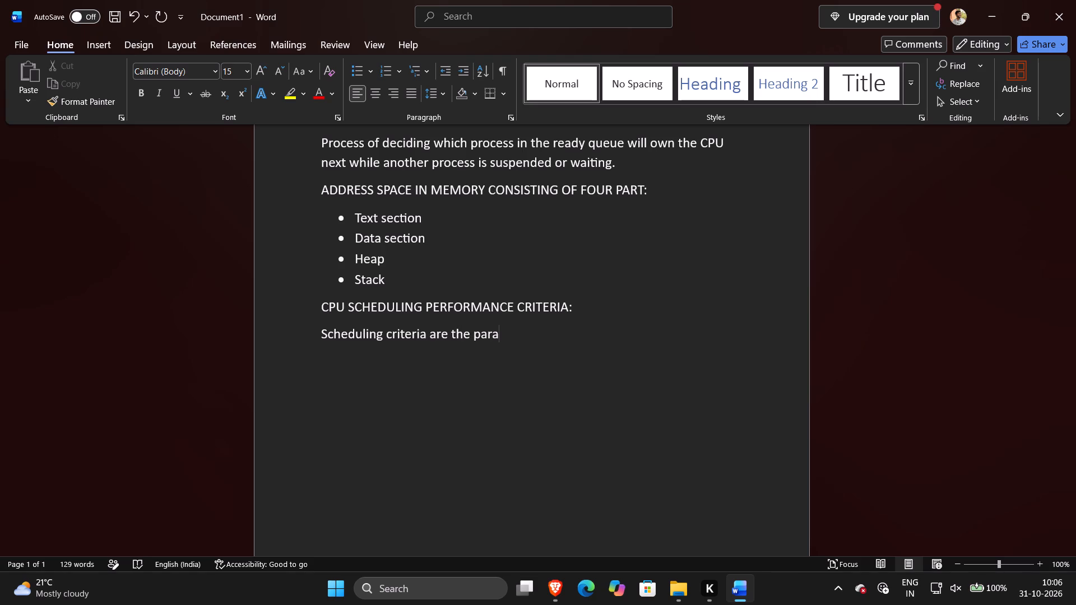
pyautogui.write('meter')
pyautogui.press('space')
pyautogui.write('usw')
pyautogui.press('BackSpace')
pyautogui.write('ed to')
pyautogui.press('space')
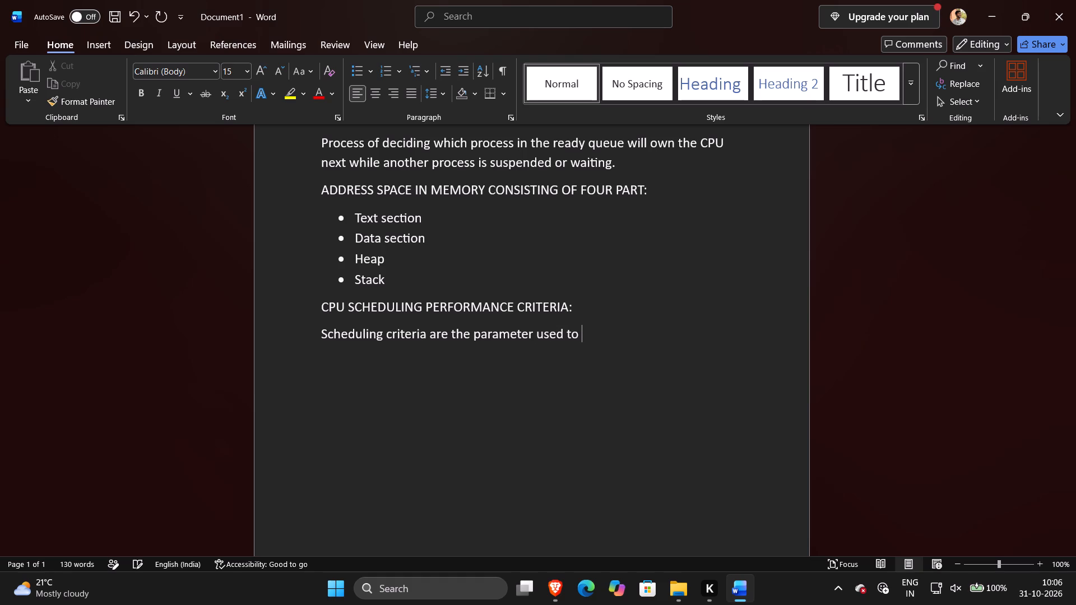
pyautogui.write('evalu')
pyautogui.write('ate')
pyautogui.press('space')
pyautogui.write('the effii')
pyautogui.press('BackSpace')
pyautogui.write('ciency')
pyautogui.press('space')
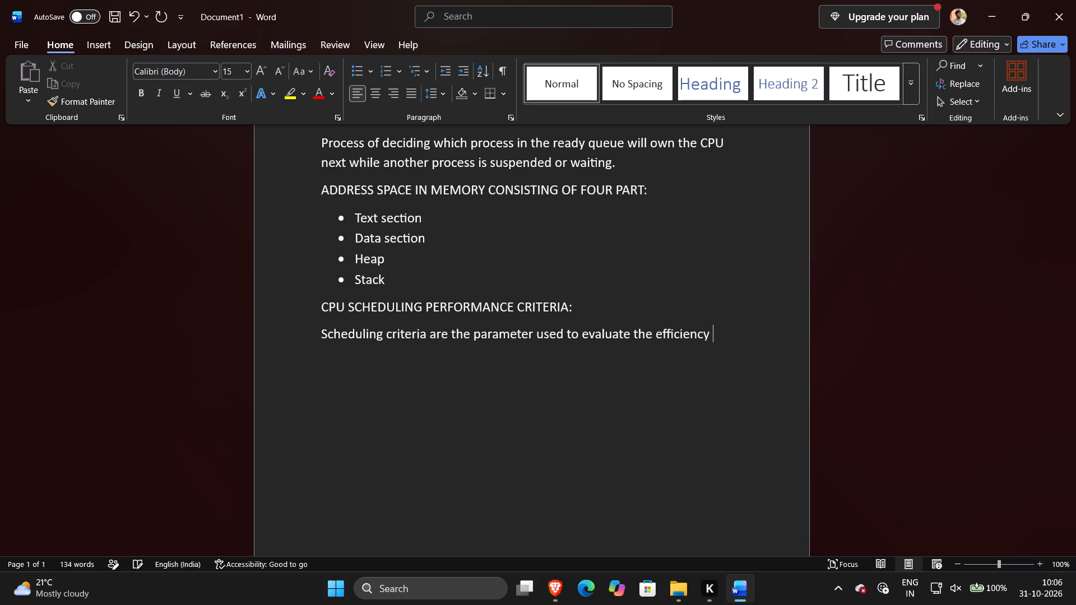
pyautogui.write('of a scheduling al')
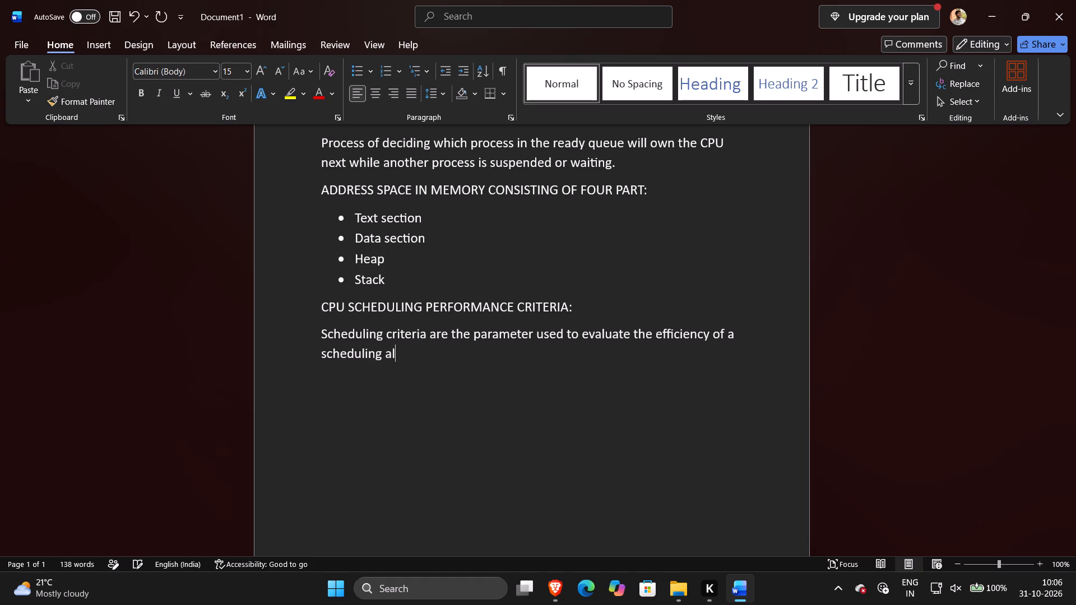
pyautogui.write('gorith.')
pyautogui.press('space')
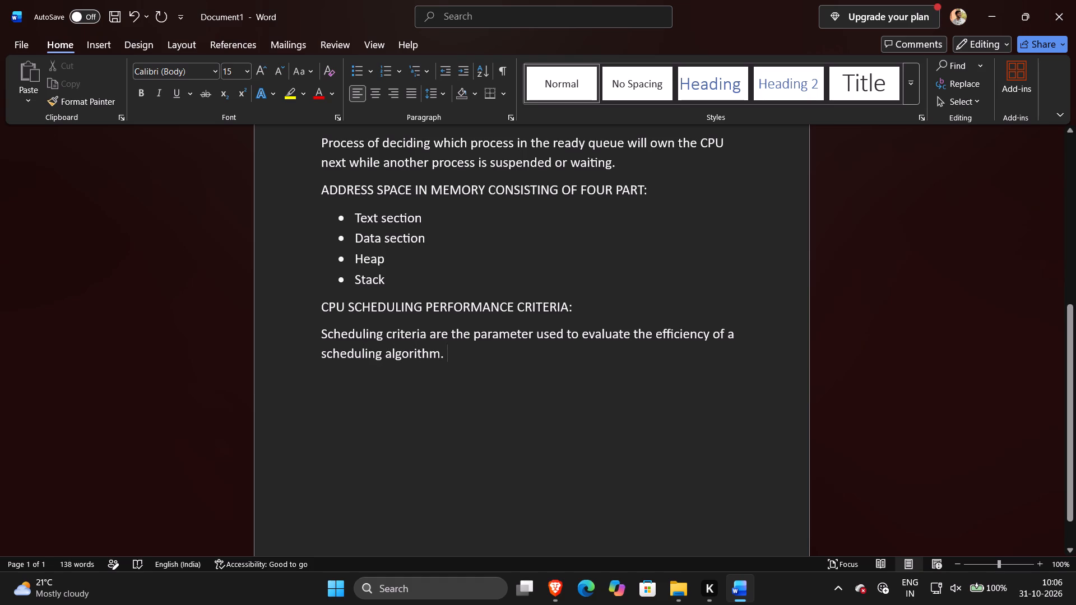
# Continue the paragraph with "The goal is generally to maximize the CPU utilization and throughput while minimizing TAT, WT, RT.".
pyautogui.write('the goal is generally to maximiu')
pyautogui.press('BackSpace')
pyautogui.write('ze the')
pyautogui.press('space')
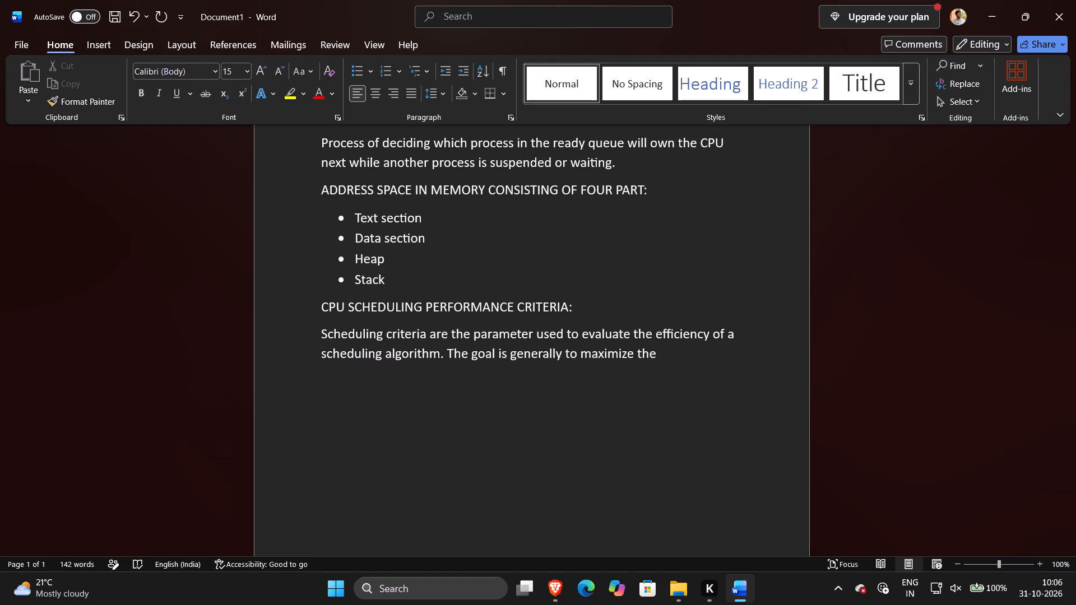
pyautogui.write('CP')
pyautogui.press('space')
pyautogui.write('utilizay')
pyautogui.press('BackSpace')
pyautogui.write('tion')
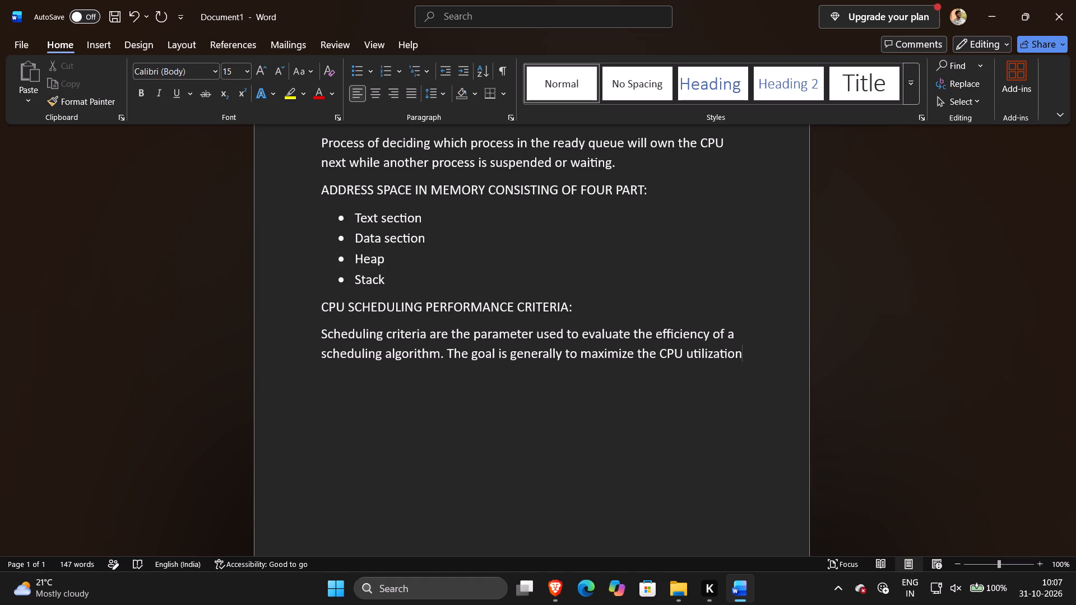
pyautogui.press('space')
pyautogui.write('ang')
pyautogui.press('BackSpace')
pyautogui.write('d throughput while minimizing')
pyautogui.press('space')
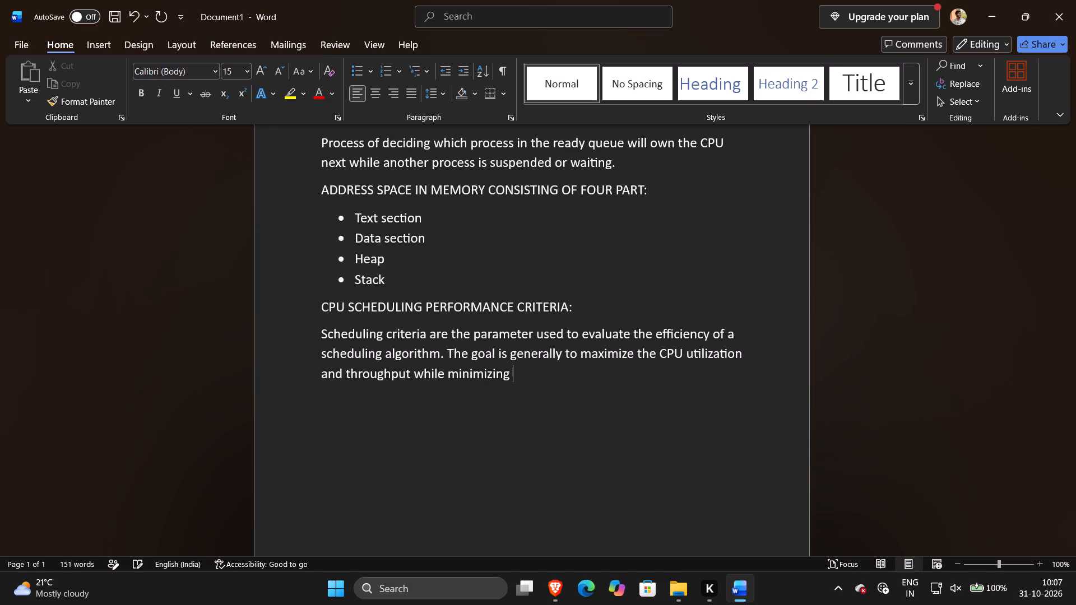
pyautogui.write('TAT')
pyautogui.write(', WT,')
pyautogui.press('space')
pyautogui.hotkey('shift', 'r')
pyautogui.write('T.')
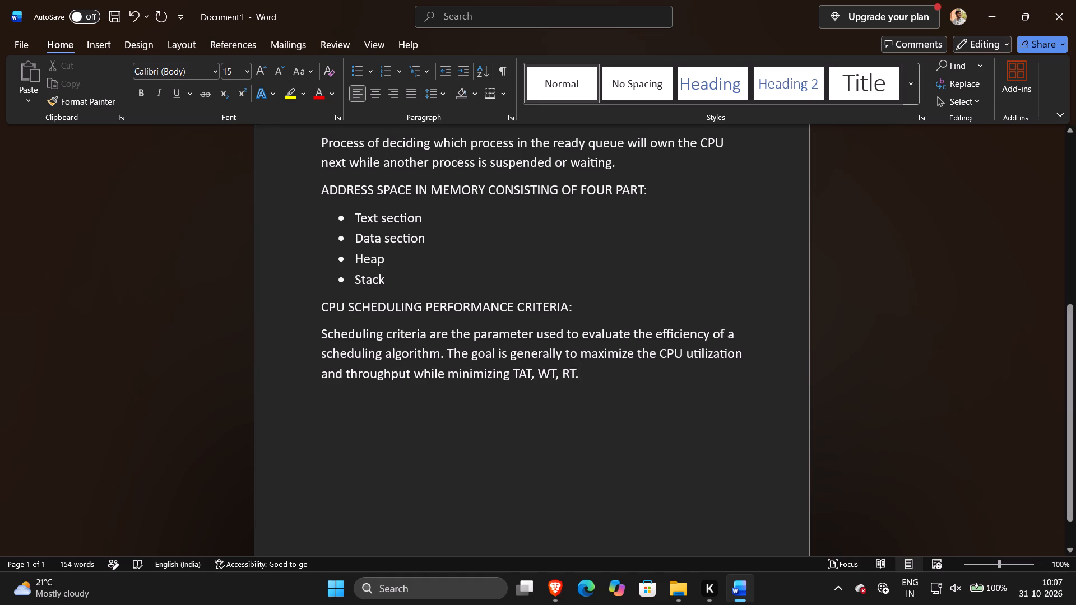
pyautogui.press('Return')
# Write the line "CPU utilization: keep the CPU as busy as possible." below the scheduling criteria paragraph.
pyautogui.write('CPY')
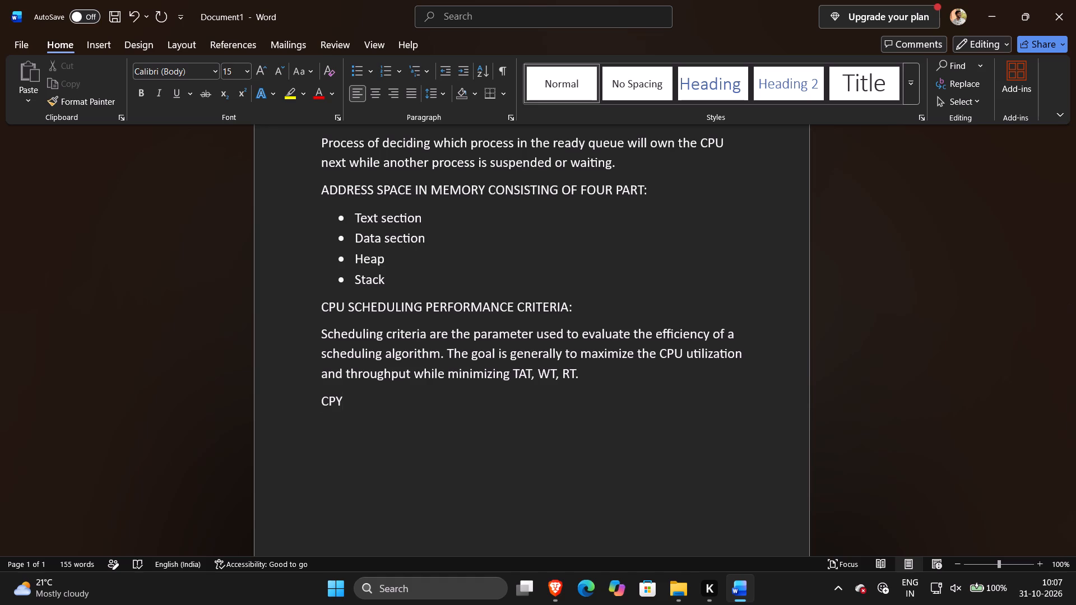
pyautogui.press('BackSpace')
pyautogui.write('U')
pyautogui.press('space')
pyautogui.write('utilization:')
pyautogui.press('space')
pyautogui.write('keep the')
pyautogui.press('space')
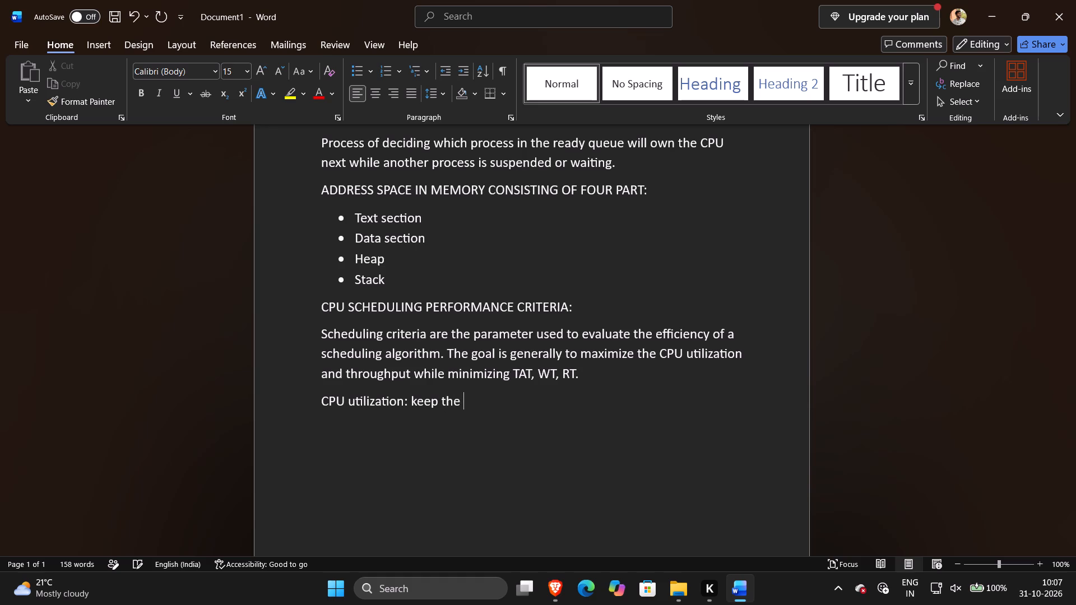
pyautogui.write('CPU')
pyautogui.press('space')
pyautogui.write('as busy s')
pyautogui.press('BackSpace')
pyautogui.write('as possible.')
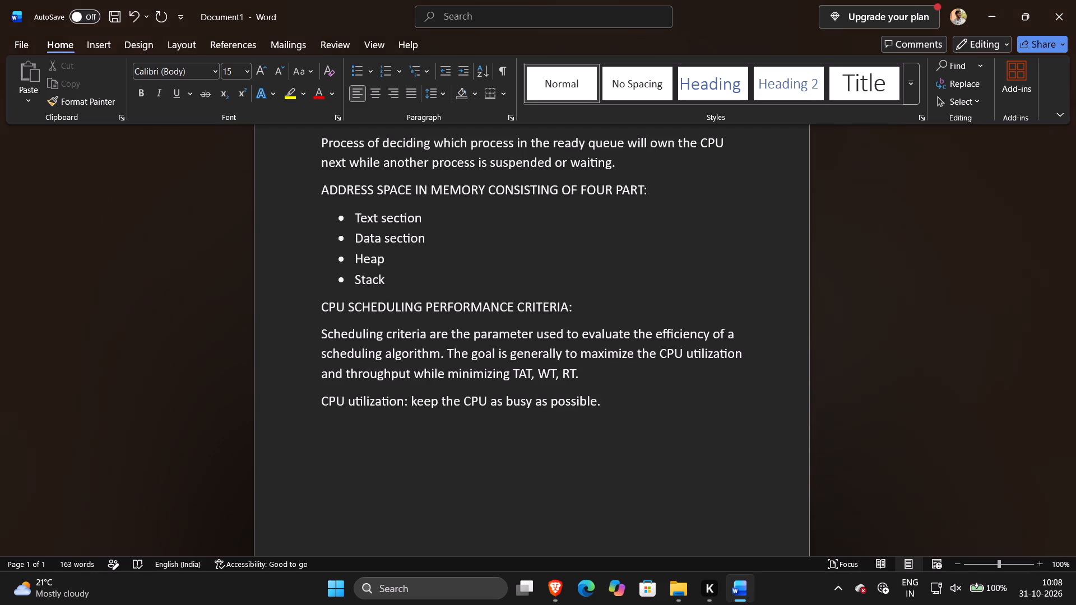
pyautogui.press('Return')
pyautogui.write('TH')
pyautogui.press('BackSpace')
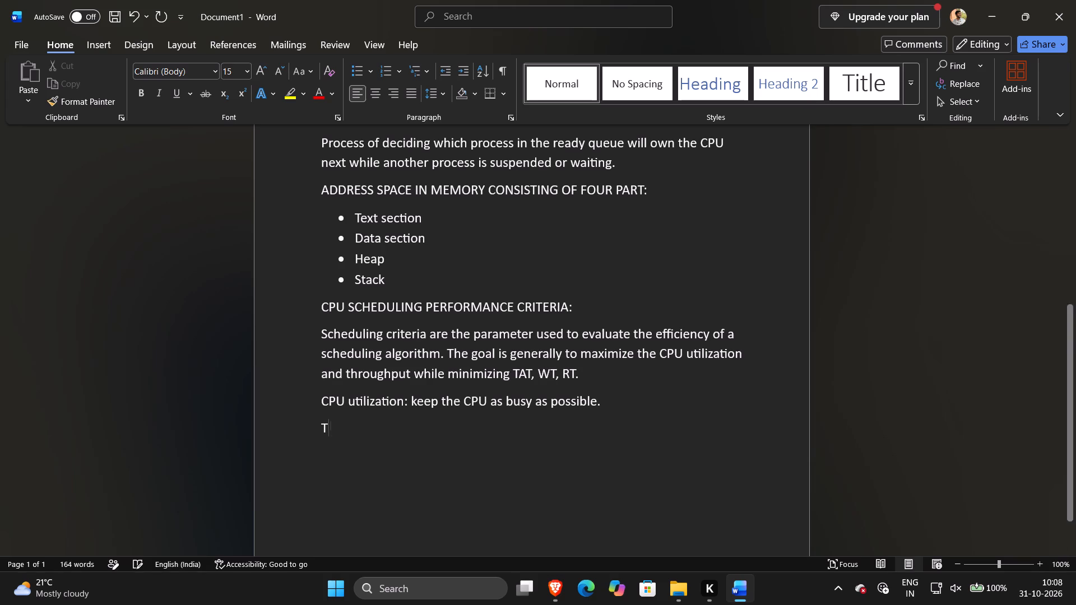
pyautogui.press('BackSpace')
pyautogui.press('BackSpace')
# Format the CPU utilization line as a bullet point.
pyautogui.click(319, 406)
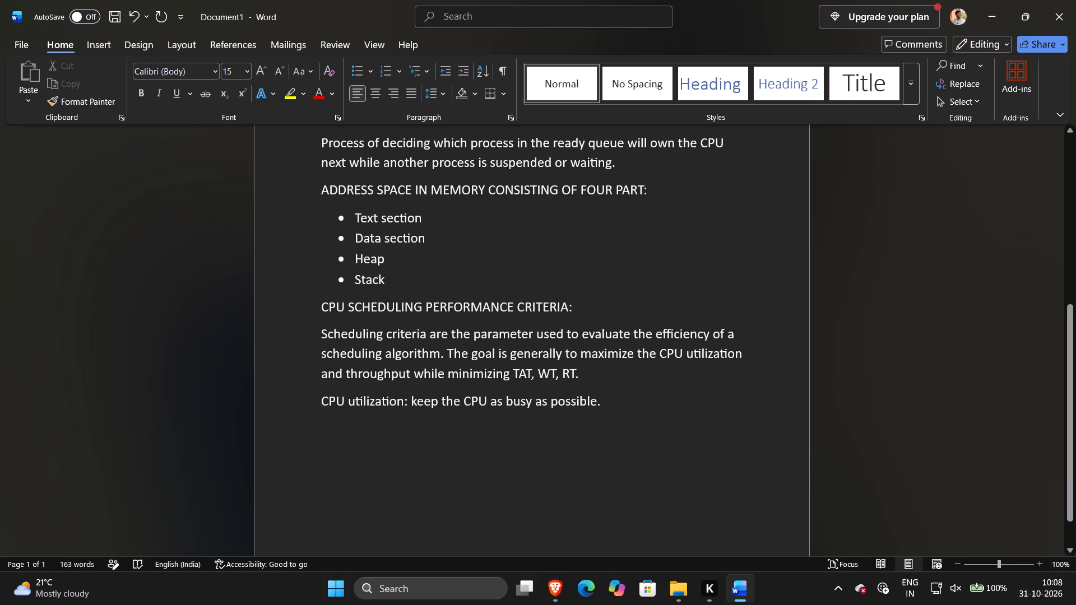
pyautogui.click(356, 66)
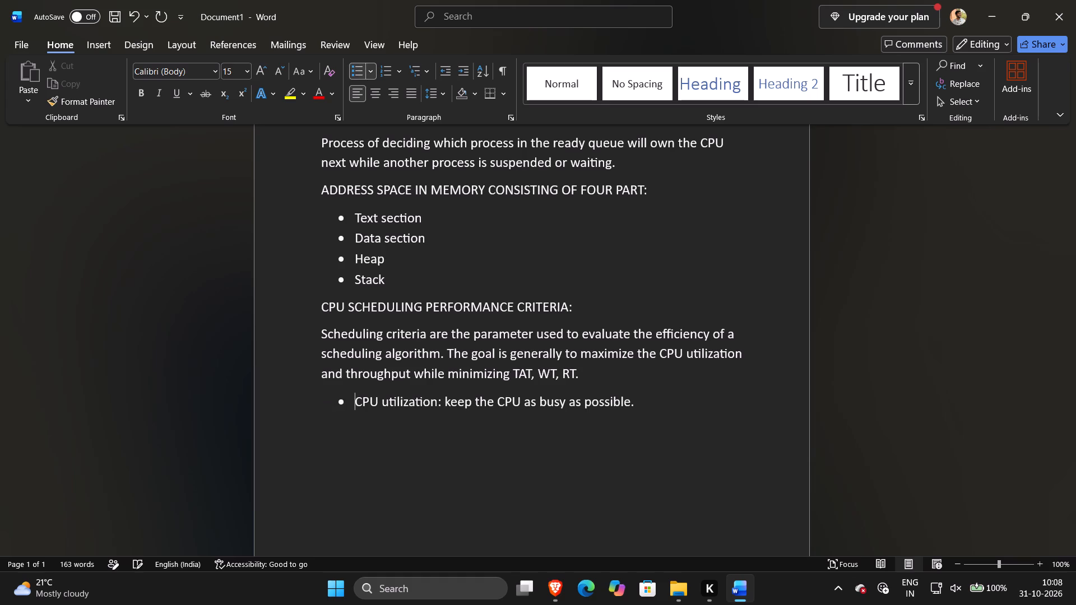
# Add the bullet "Throughput: number of processes completed per unit of time." after the CPU utilization bullet and end the list.
pyautogui.click(644, 404)
pyautogui.press('Return')
pyautogui.write('throughput =')
pyautogui.press('space')
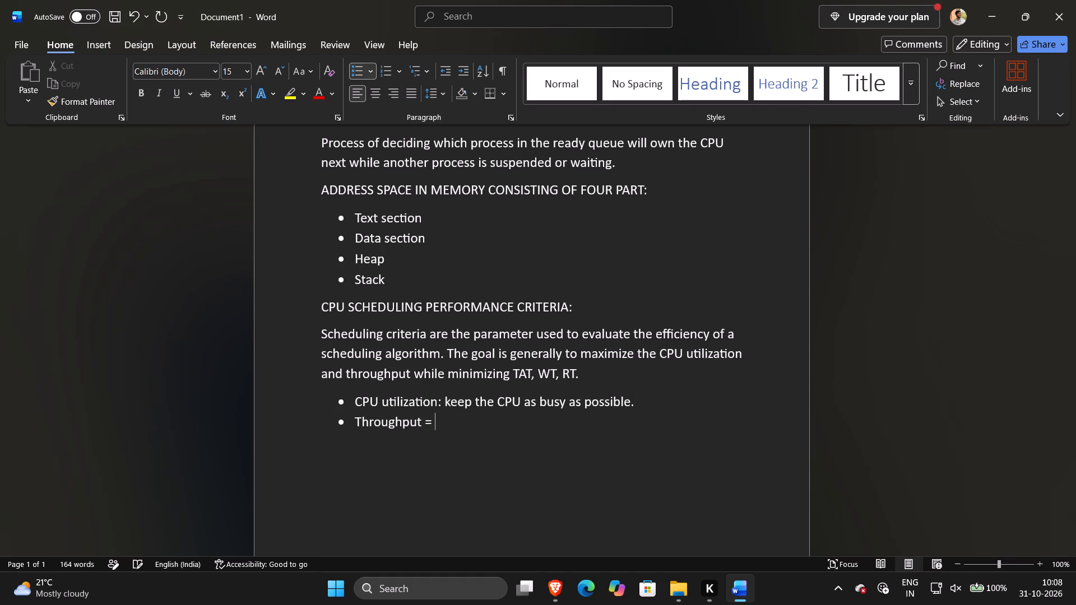
pyautogui.press('BackSpace')
pyautogui.press('BackSpace')
pyautogui.press('BackSpace')
pyautogui.write(':')
pyautogui.press('space')
pyautogui.write('nom')
pyautogui.press('BackSpace')
pyautogui.press('BackSpace')
pyautogui.write('umber of processes completed')
pyautogui.press('space')
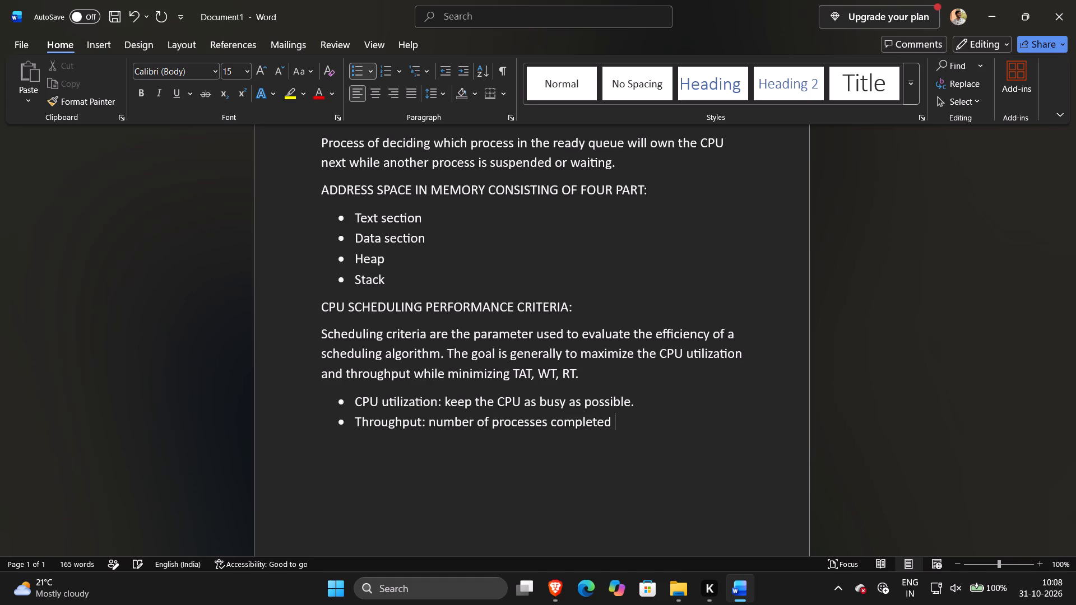
pyautogui.write('per unit of time.')
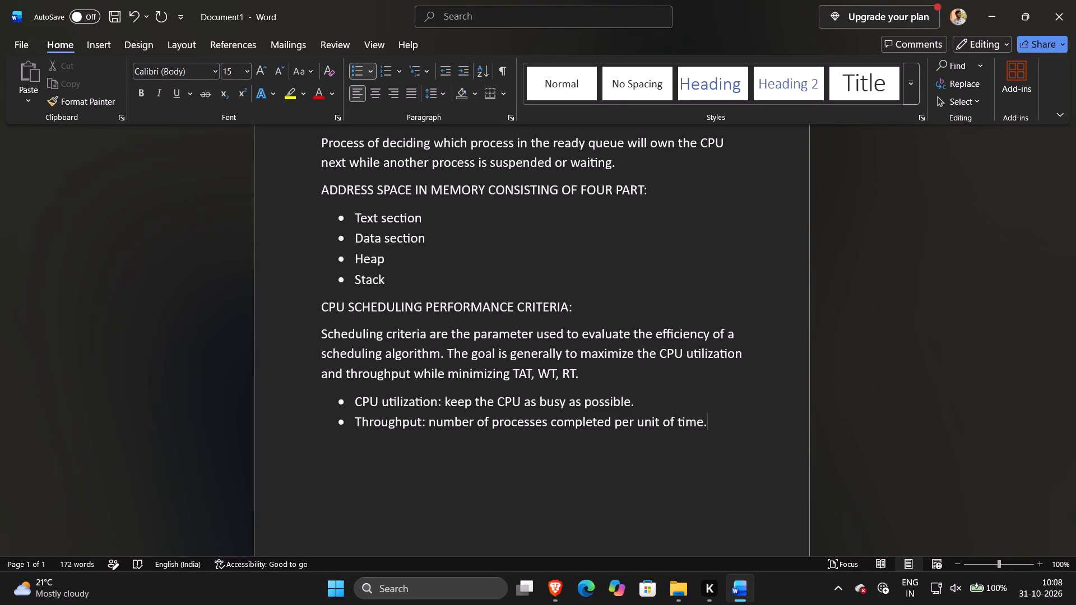
pyautogui.press('Return')
pyautogui.press('Return')
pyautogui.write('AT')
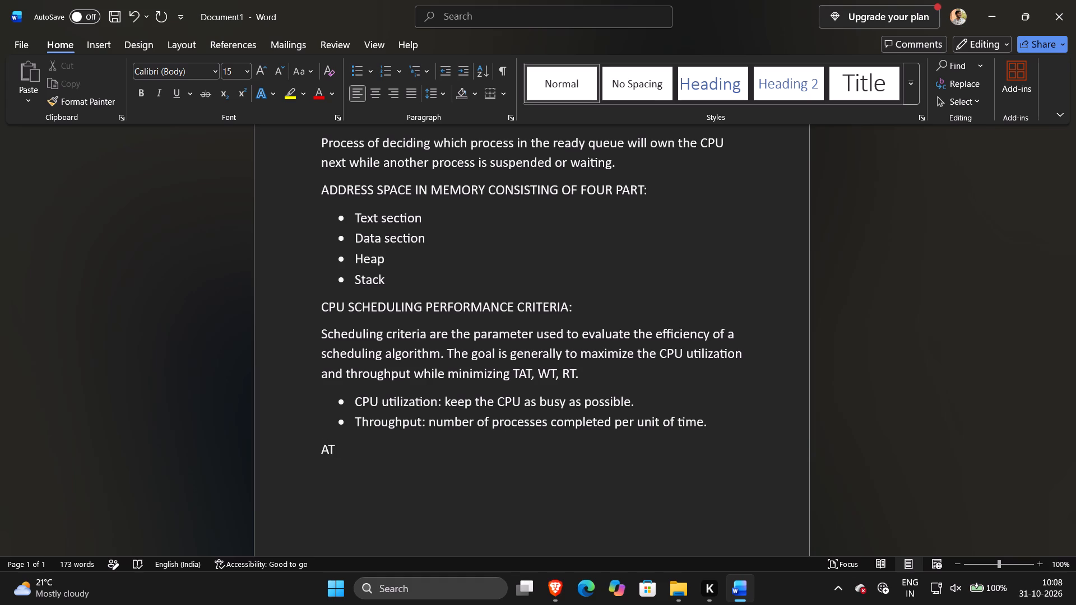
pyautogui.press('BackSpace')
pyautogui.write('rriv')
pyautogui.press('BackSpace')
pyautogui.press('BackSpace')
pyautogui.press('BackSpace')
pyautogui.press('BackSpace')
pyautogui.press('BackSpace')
# Add a bullet after the Throughput bullet that begins "Arrival time: exact movement of process".
pyautogui.press('BackSpace')
pyautogui.press('Return')
pyautogui.write('arrival tie')
pyautogui.press('BackSpace')
pyautogui.write('me =')
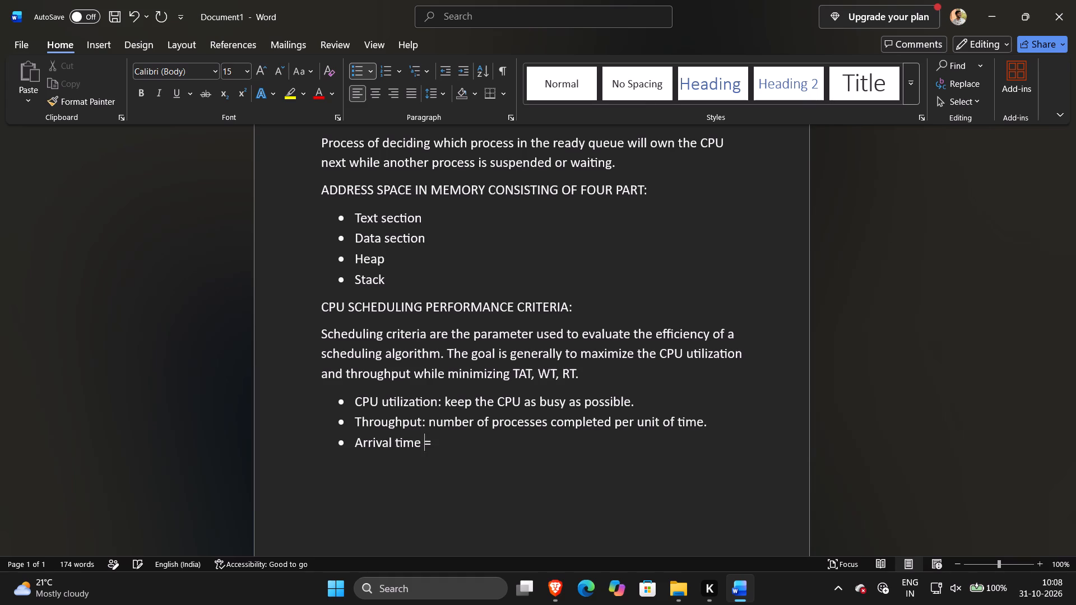
pyautogui.press('space')
pyautogui.press('e')
pyautogui.write('xact mo')
pyautogui.press('BackSpace')
pyautogui.press('BackSpace')
pyautogui.press('BackSpace')
pyautogui.press('BackSpace')
pyautogui.press('BackSpace')
pyautogui.press('BackSpace')
pyautogui.press('BackSpace')
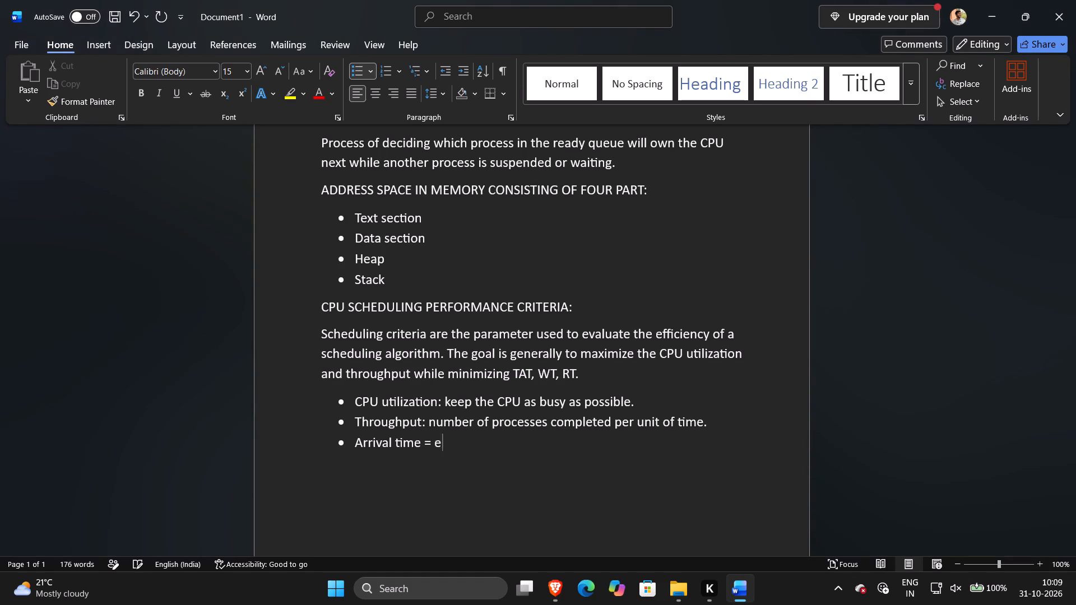
pyautogui.press('BackSpace')
pyautogui.press('BackSpace')
pyautogui.press('BackSpace')
pyautogui.press('BackSpace')
pyautogui.write(': exact movement of process')
# Complete the Arrival time bullet with "to enter the ready queue and is ready for execution.".
pyautogui.press('space')
pyautogui.write('to')
pyautogui.press('space')
pyautogui.write('enter the reaf')
pyautogui.press('BackSpace')
pyautogui.write('dy')
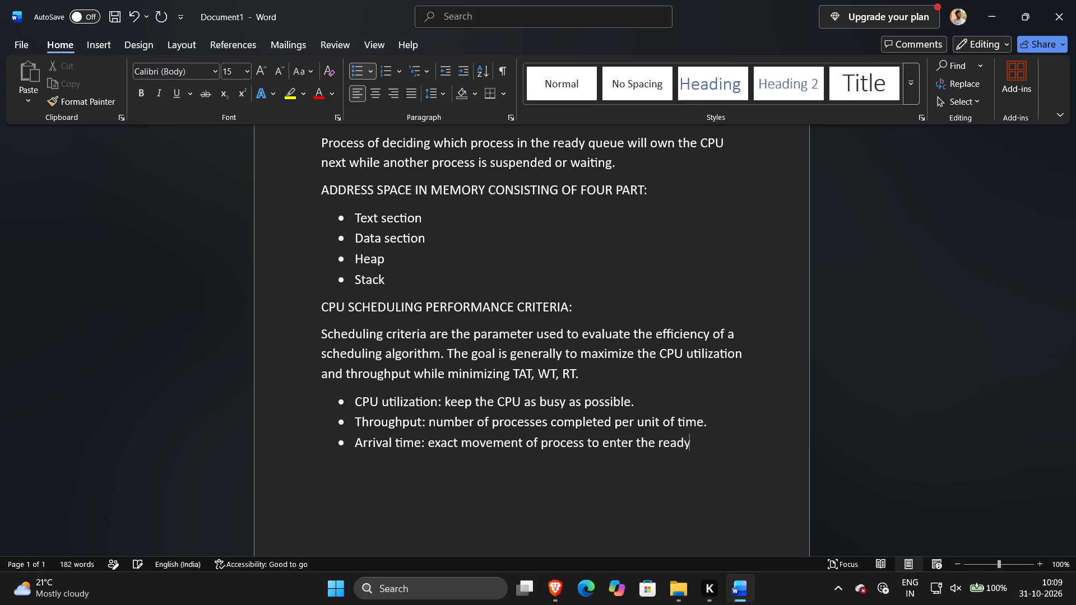
pyautogui.press('space')
pyautogui.write('queue')
pyautogui.press('space')
pyautogui.write('and')
pyautogui.press('space')
pyautogui.write('ir')
pyautogui.press('BackSpace')
pyautogui.write('s ready for execution.')
# Add a bullet below Arrival time that begins "Burst time: also called execution time,".
pyautogui.press('Return')
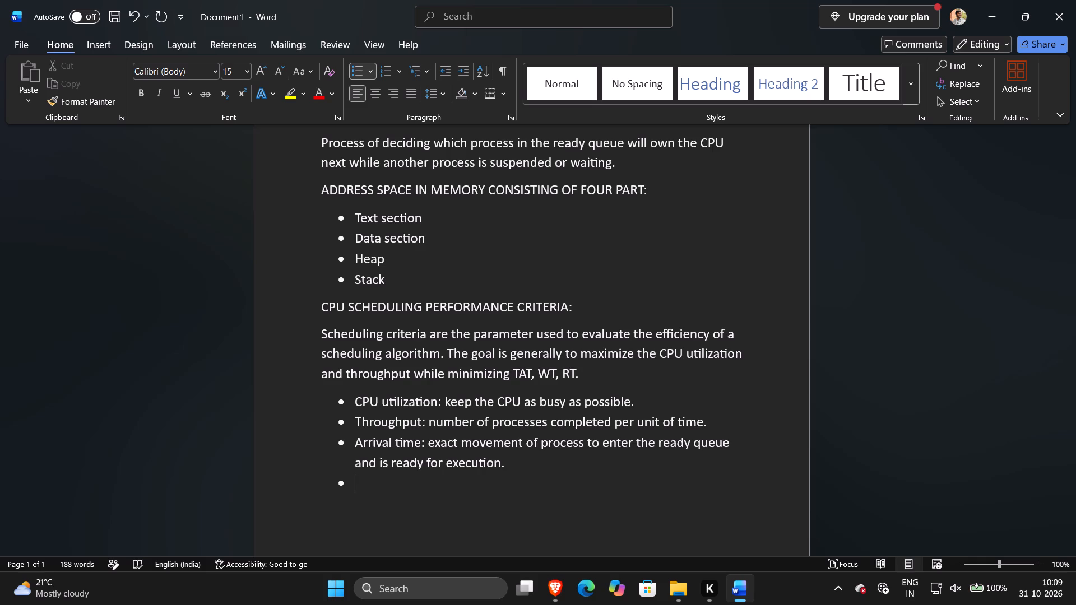
pyautogui.write('burst time')
pyautogui.write(':')
pyautogui.press('space')
pyautogui.write('ak')
pyautogui.press('BackSpace')
pyautogui.write('lso called execution')
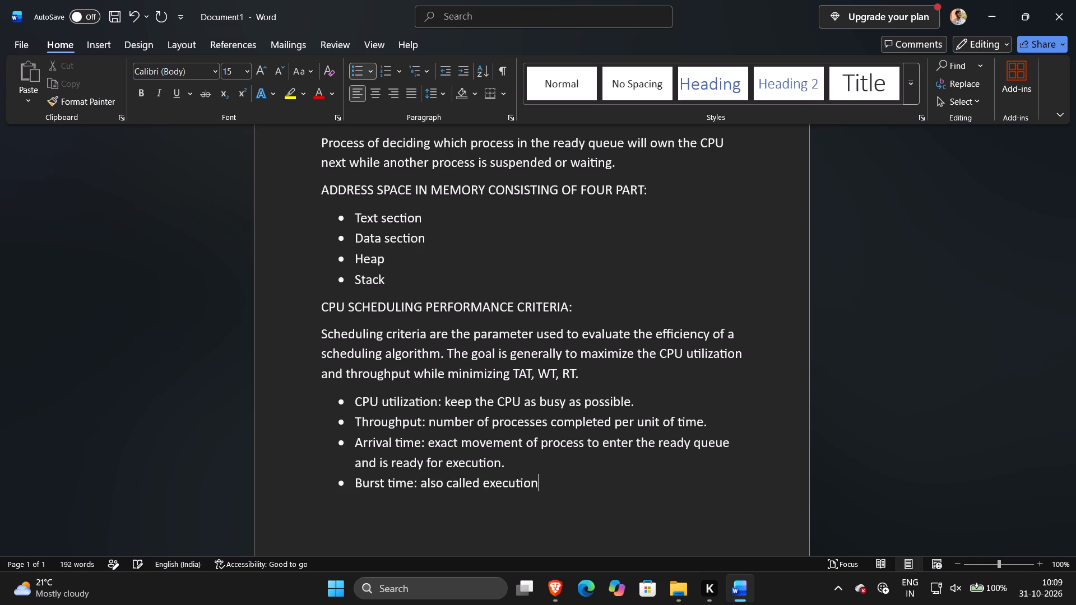
pyautogui.press(',')
pyautogui.press('BackSpace')
pyautogui.press('space')
pyautogui.write('time')
pyautogui.press('space')
pyautogui.press('BackSpace')
pyautogui.write(',')
pyautogui.press('space')
# Complete the Burst time bullet with "total time the process requires on CPU to finish its task.".
pyautogui.write('total time the')
pyautogui.press('space')
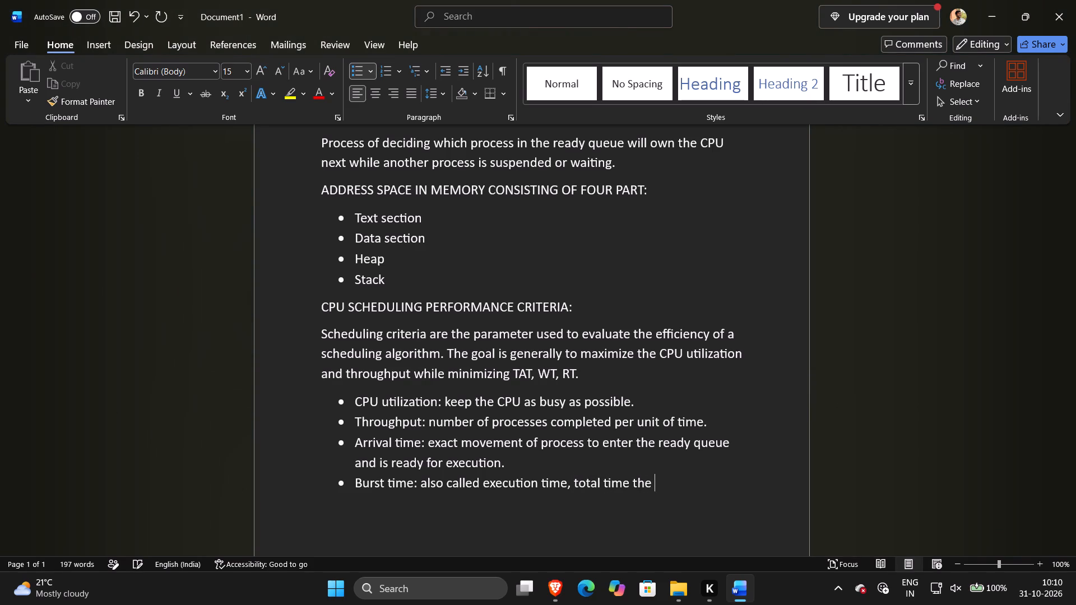
pyautogui.write('process require')
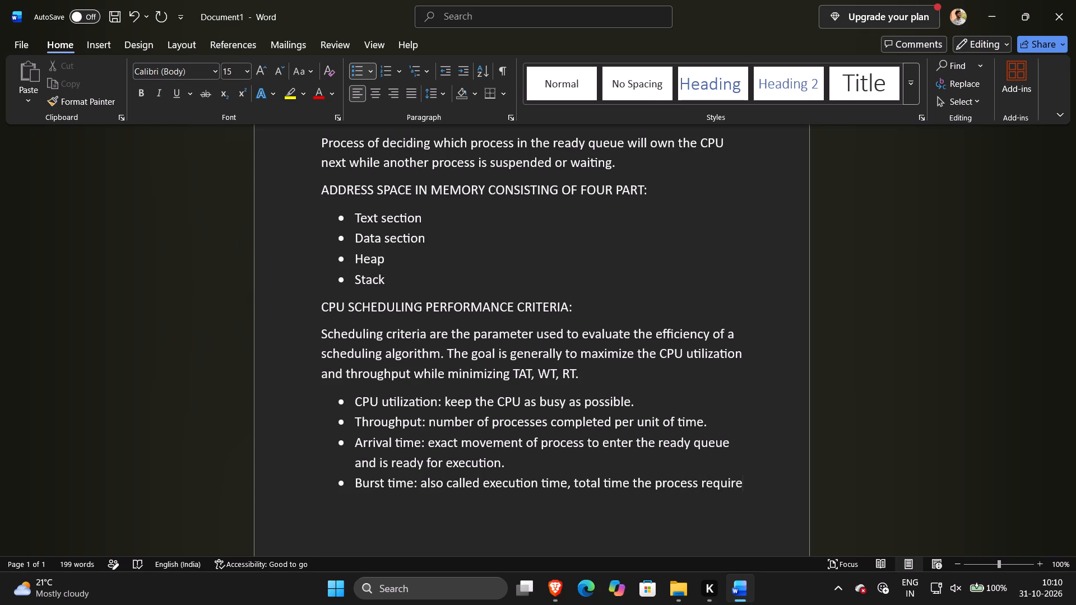
pyautogui.press('BackSpace')
pyautogui.press('s')
pyautogui.press('BackSpace')
pyautogui.write('es')
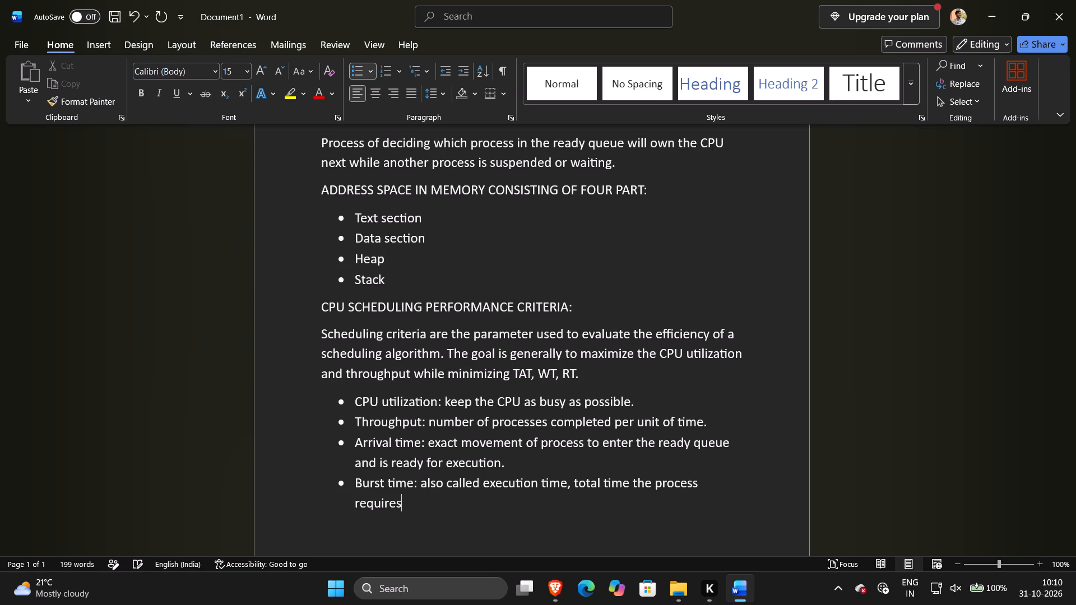
pyautogui.press('space')
pyautogui.write('CPU')
pyautogui.write('ti')
pyautogui.press('BackSpace')
pyautogui.write('o')
pyautogui.press('space')
pyautogui.write('finish its task.\\')
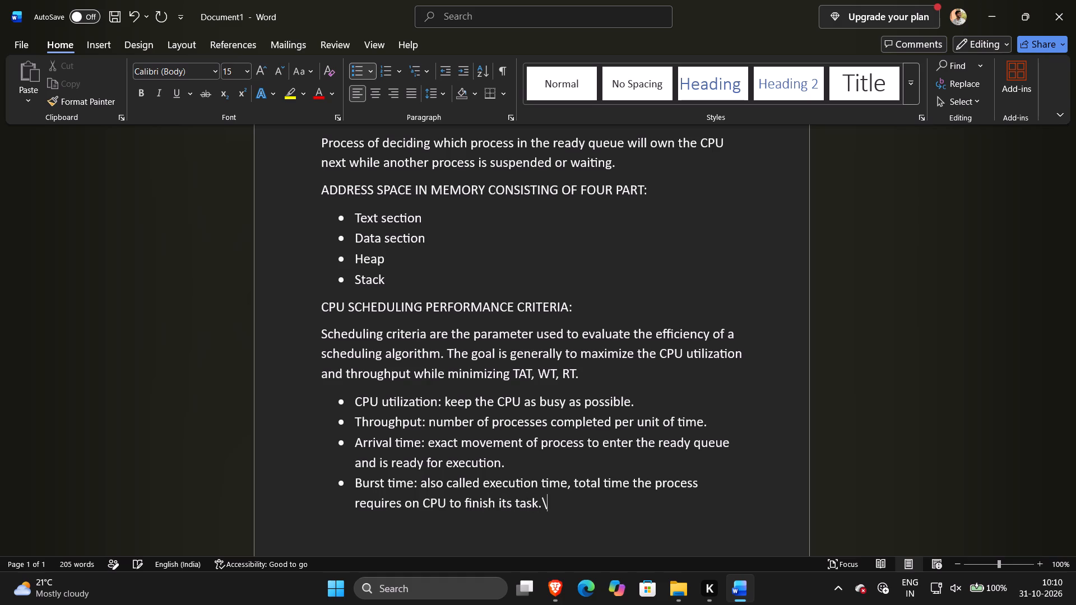
pyautogui.press('BackSpace')
# Add the bullet "Completion time: the process finishes and leave the system." below the Burst time bullet.
pyautogui.press('Return')
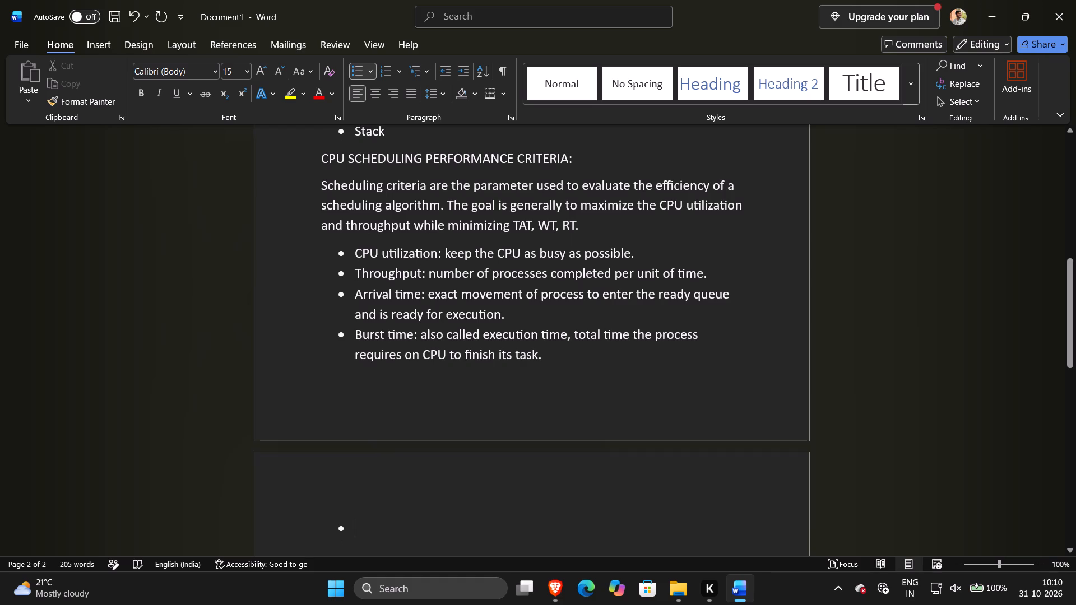
pyautogui.write('completion to')
pyautogui.press('BackSpace')
pyautogui.write('ime:')
pyautogui.press('space')
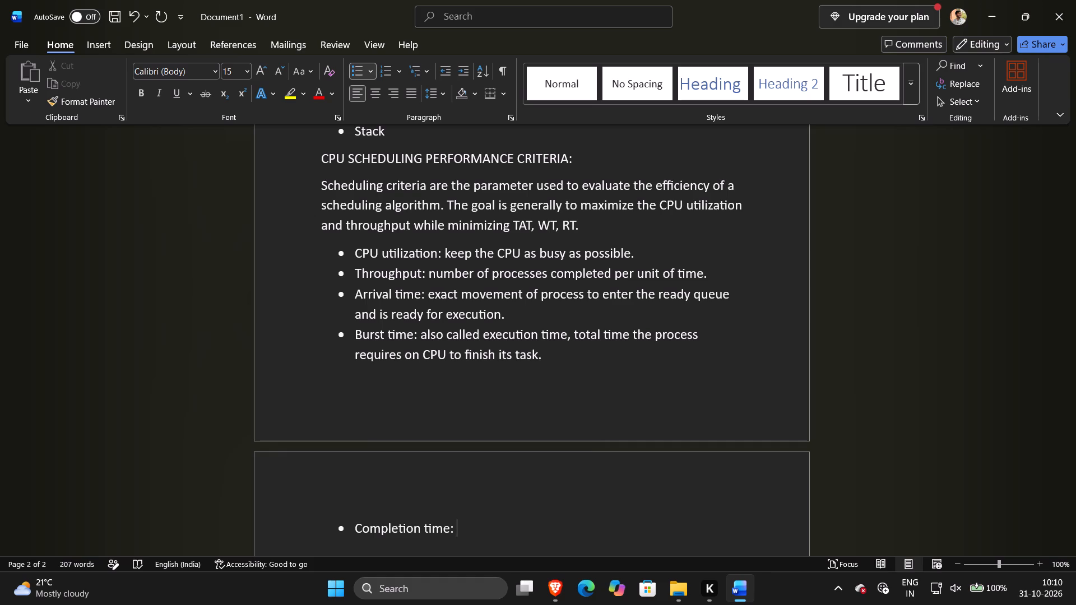
pyautogui.write('mo')
pyautogui.press('BackSpace')
pyautogui.press('BackSpace')
pyautogui.write('the process finishes')
pyautogui.press('space')
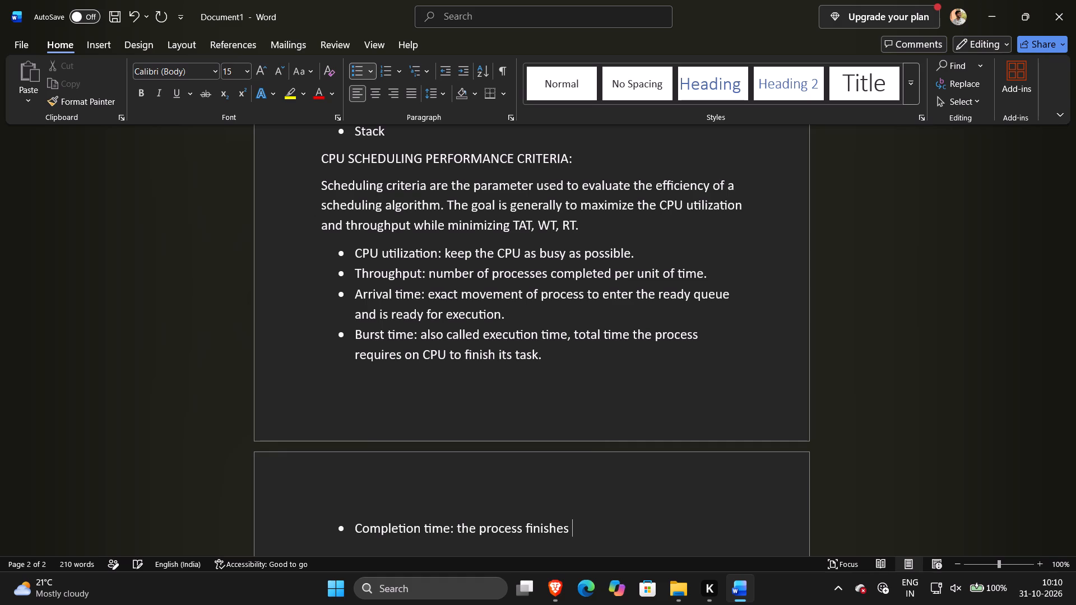
pyautogui.write('and leave the system.')
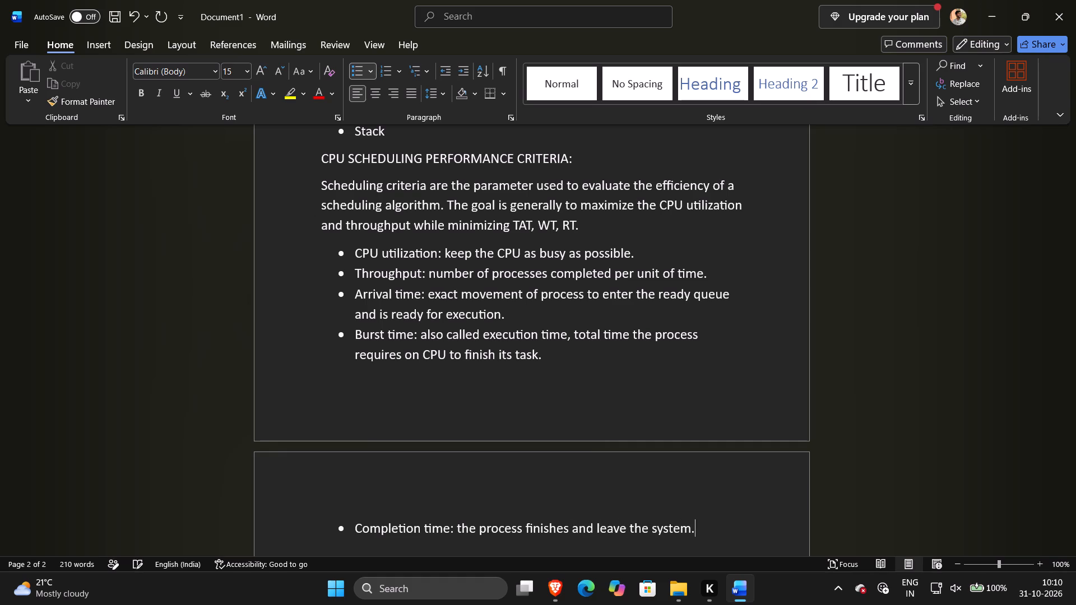
# Start a new bullet with the term "Turn around time:" below the Completion time bullet.
pyautogui.press('Return')
pyautogui.scroll(-1, 634, 399)
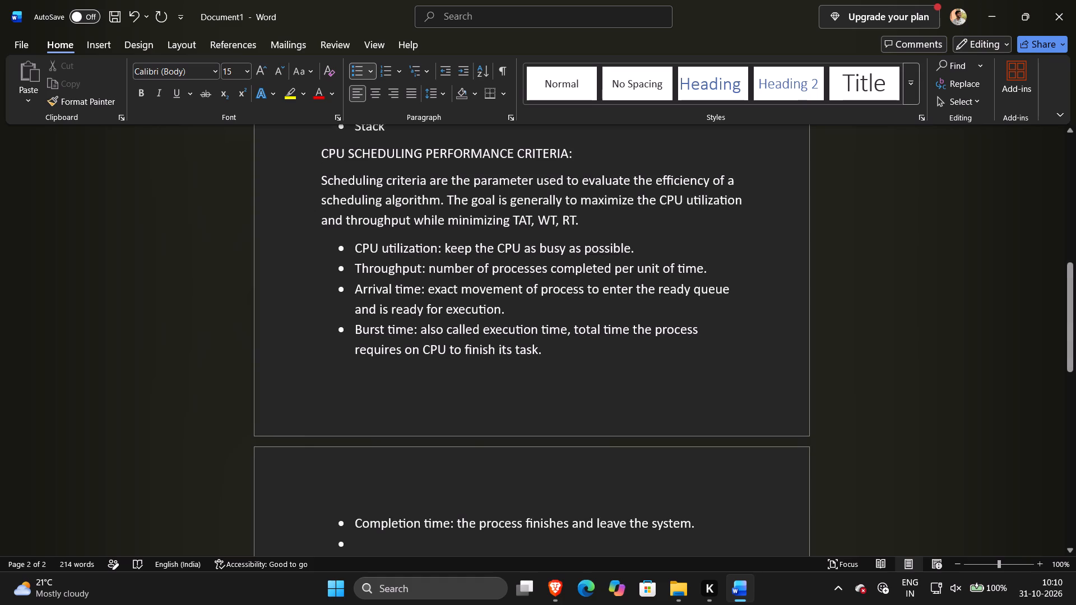
pyautogui.scroll(-5, 634, 399)
pyautogui.press('r')
pyautogui.press('BackSpace')
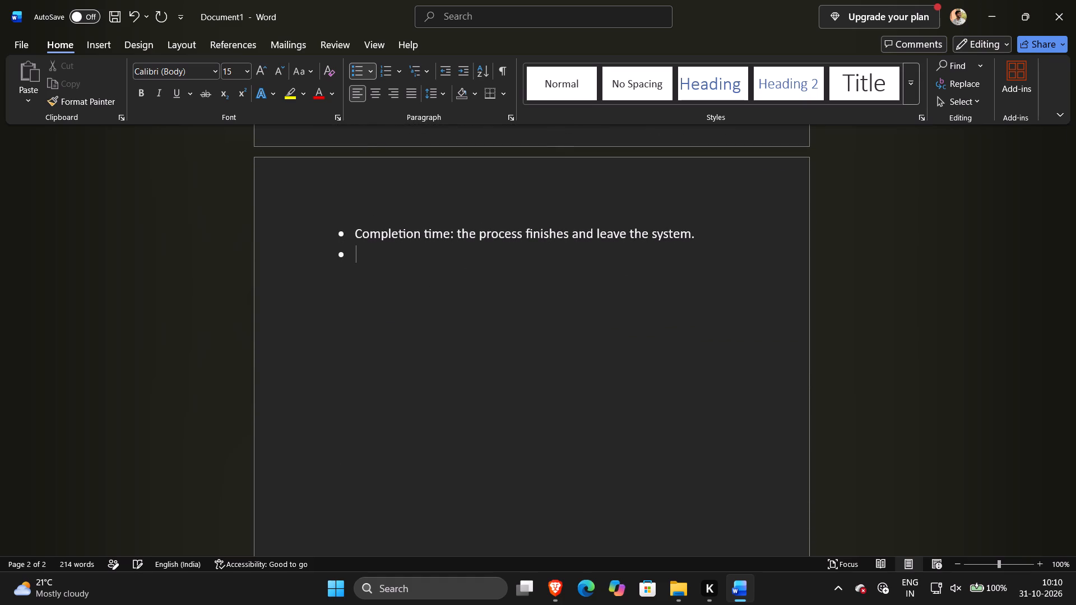
pyautogui.write('turn')
pyautogui.press('space')
pyautogui.write('around')
pyautogui.press('space')
pyautogui.write('time:')
pyautogui.press('space')
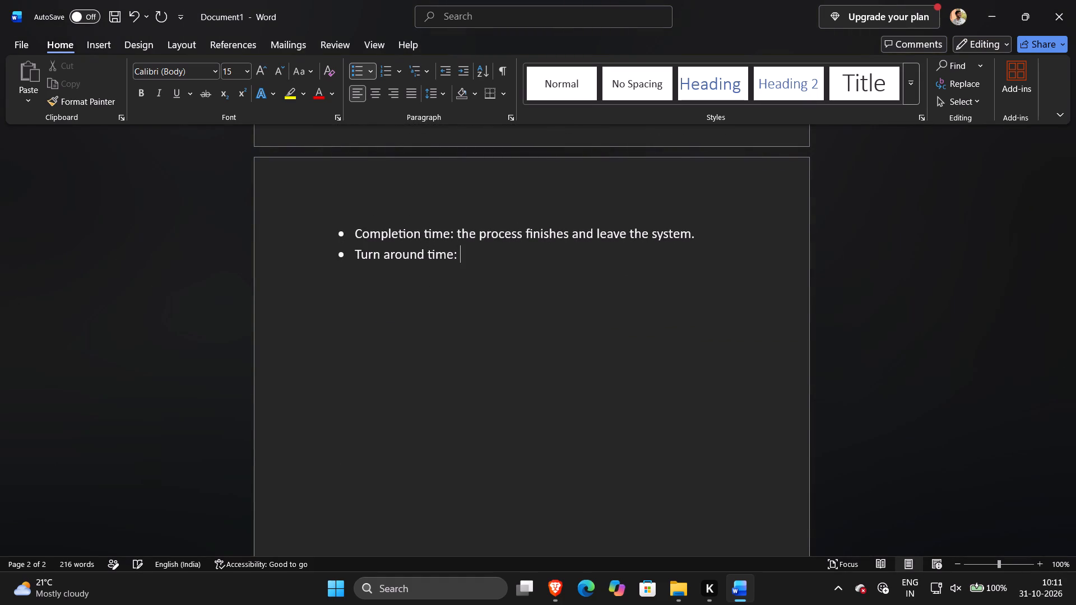
# Write the Turn around time definition as "total time interval of process to its completion.".
pyautogui.write('tot')
pyautogui.write('al toe')
pyautogui.press('BackSpace')
pyautogui.press('BackSpace')
pyautogui.write('ime')
pyautogui.press('space')
pyautogui.write('intre')
pyautogui.press('BackSpace')
pyautogui.press('BackSpace')
pyautogui.write('erval')
pyautogui.press('space')
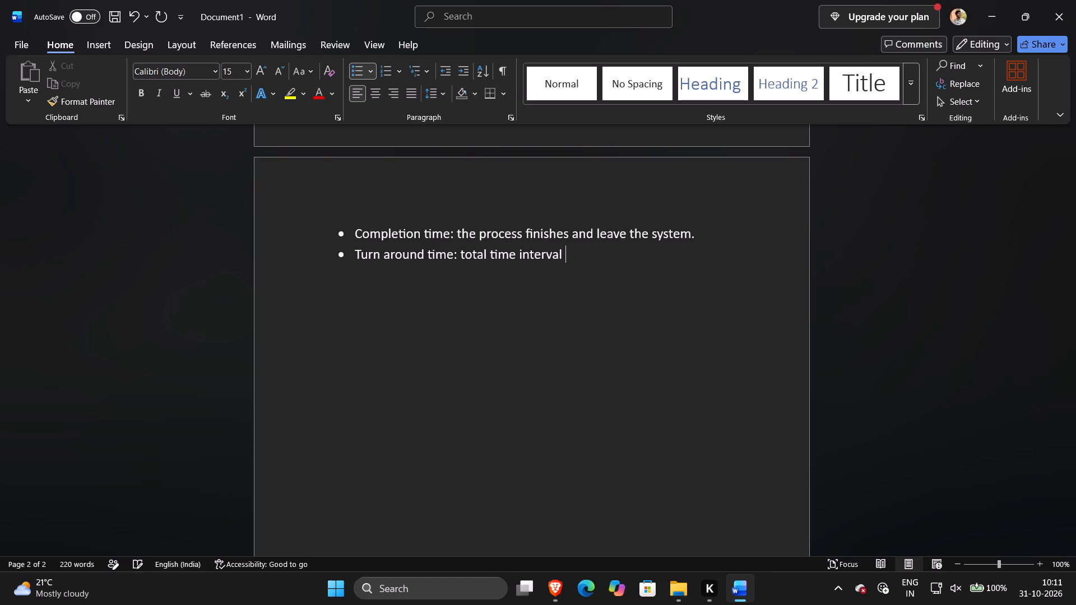
pyautogui.write('fro')
pyautogui.press('BackSpace')
pyautogui.press('BackSpace')
pyautogui.press('BackSpace')
pyautogui.write('of process')
pyautogui.press('space')
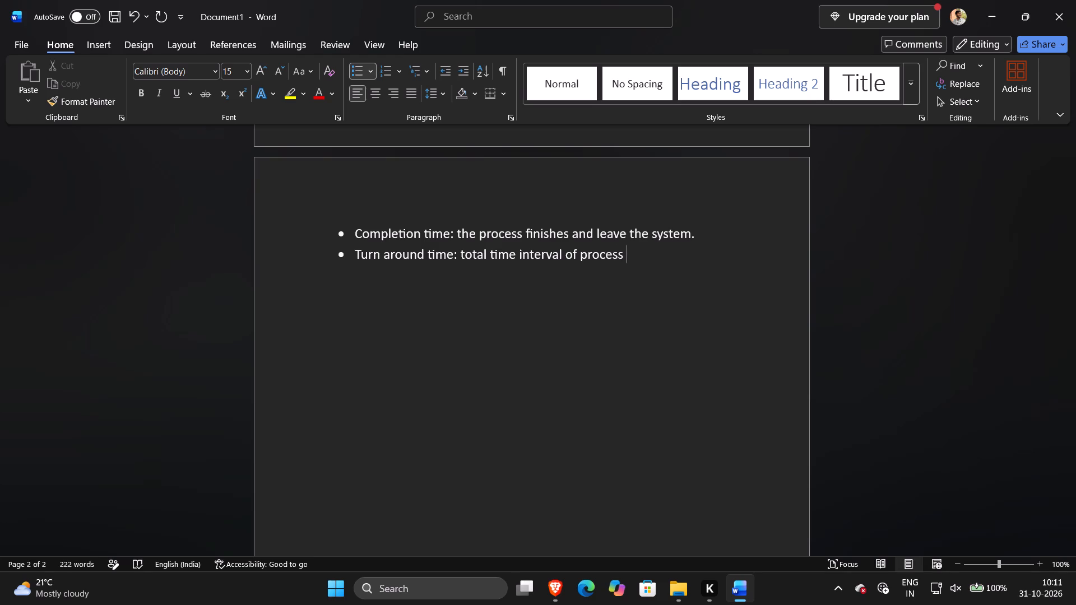
pyautogui.write('to its completion.')
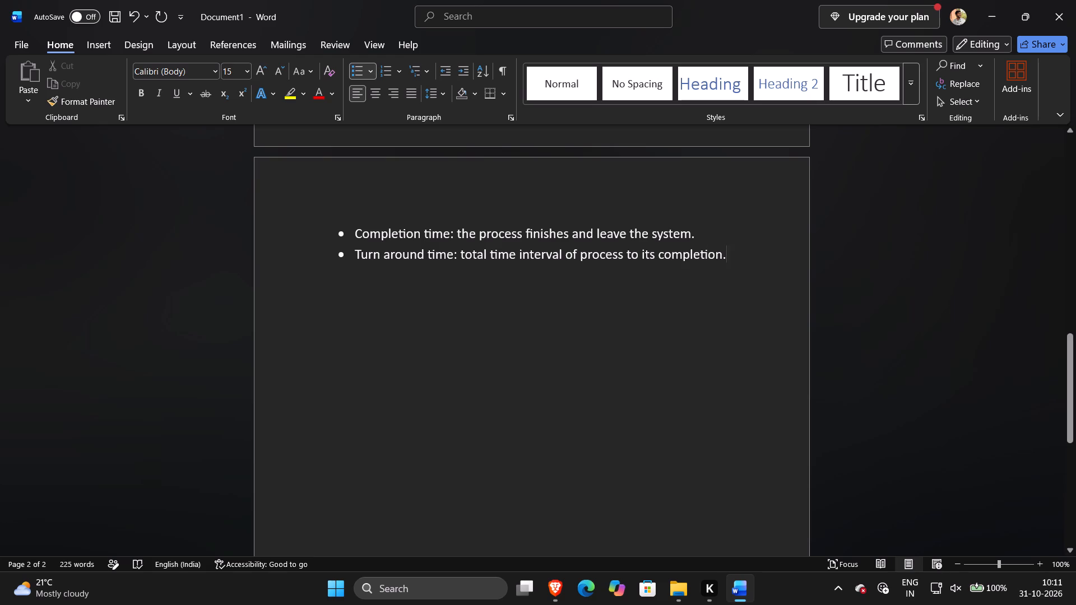
# End the bulleted list and insert a 1x1 table below the Turn around time bullet.
pyautogui.press('Return')
pyautogui.press('Return')
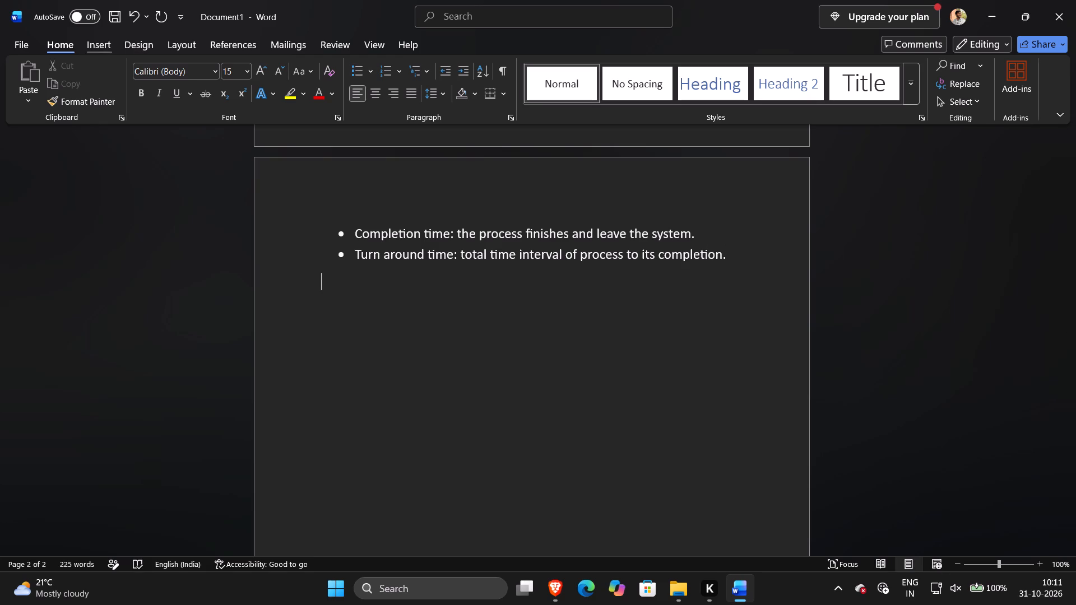
pyautogui.click(90, 43)
pyautogui.click(113, 77)
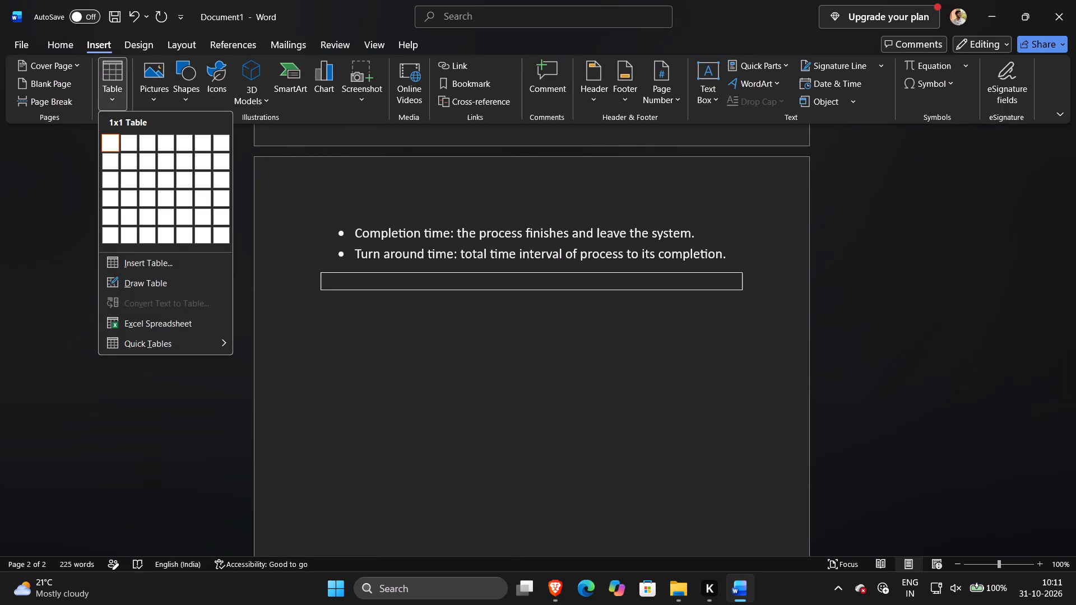
pyautogui.click(109, 139)
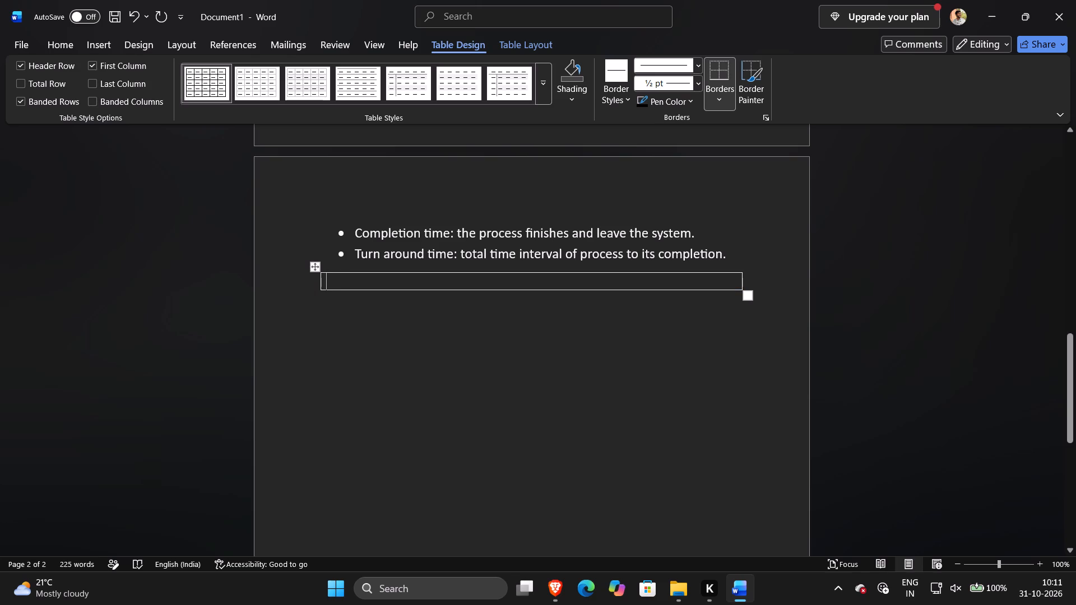
# Begin the turn around time formula in the table cell with "TAT = completion time(CT) -".
pyautogui.write('TAT')
pyautogui.press('space')
pyautogui.press('space')
pyautogui.write('=')
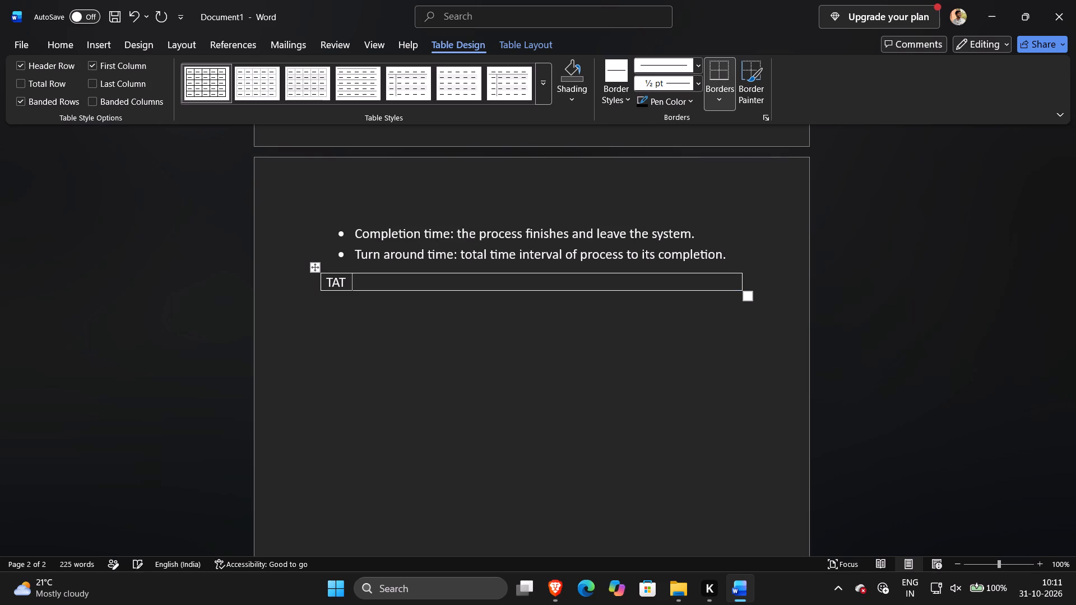
pyautogui.press('space')
pyautogui.press('space')
pyautogui.write('completion time')
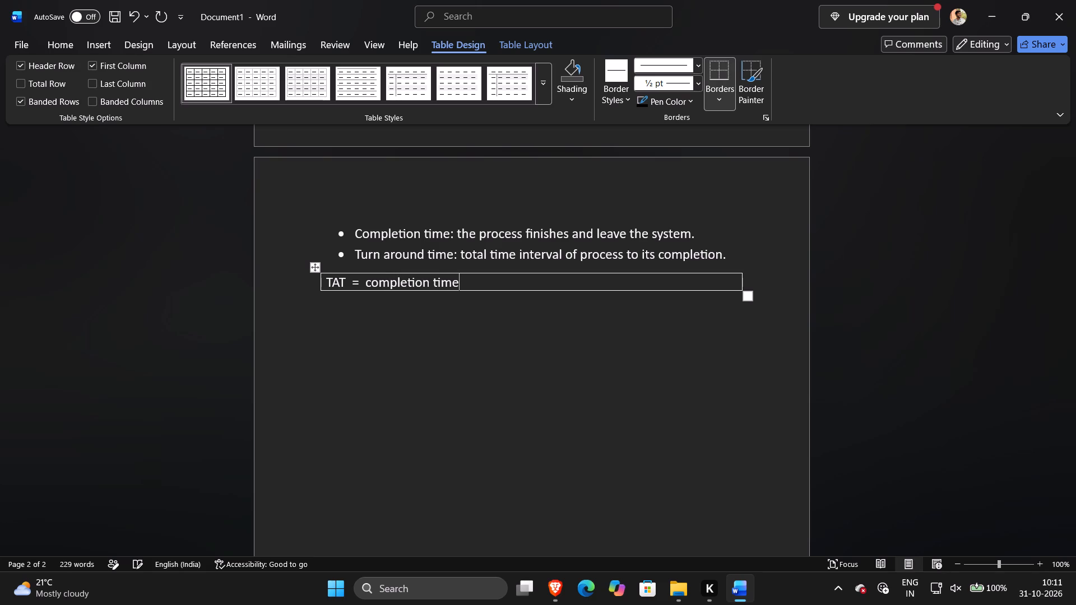
pyautogui.hotkey('shift', '(')
pyautogui.write('CT')
pyautogui.write(')')
pyautogui.press('space')
pyautogui.write('-')
pyautogui.press('space')
# Complete the formula in the table cell with "arrival time(AT)" after the minus sign.
pyautogui.write('arric')
pyautogui.press('BackSpace')
pyautogui.write('val')
pyautogui.press('space')
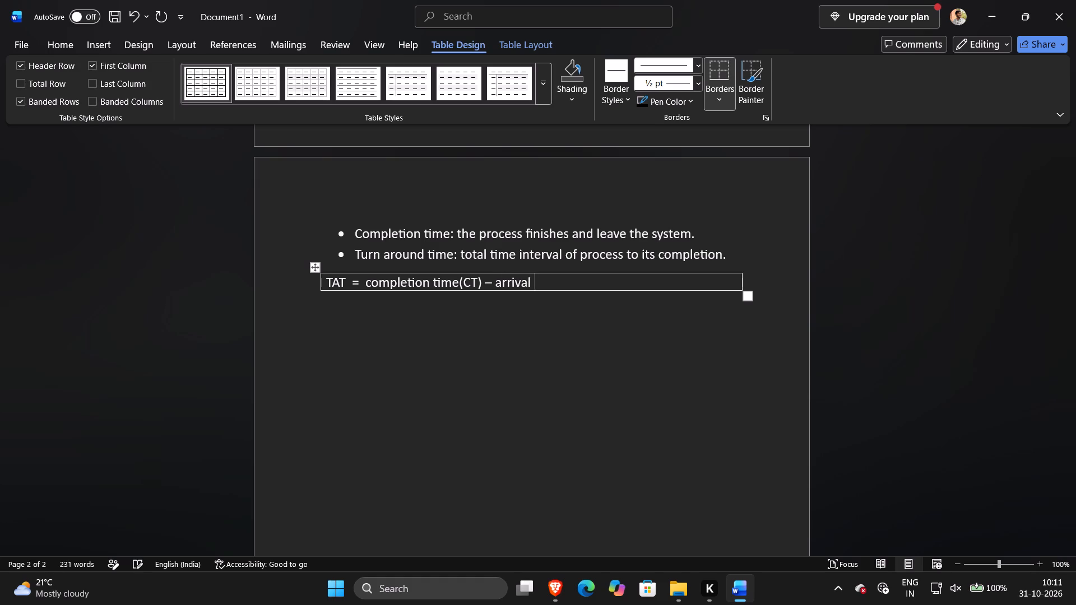
pyautogui.write('TIM')
pyautogui.hotkey('shift', 'BackSpace')
pyautogui.press('BackSpace')
pyautogui.press('BackSpace')
pyautogui.write('tie')
pyautogui.press('BackSpace')
pyautogui.write('ne')
pyautogui.press('9')
pyautogui.press('BackSpace')
pyautogui.hotkey('shift', '(')
pyautogui.hotkey('shift', 'BackSpace')
pyautogui.press('BackSpace')
pyautogui.press('BackSpace')
pyautogui.write('me')
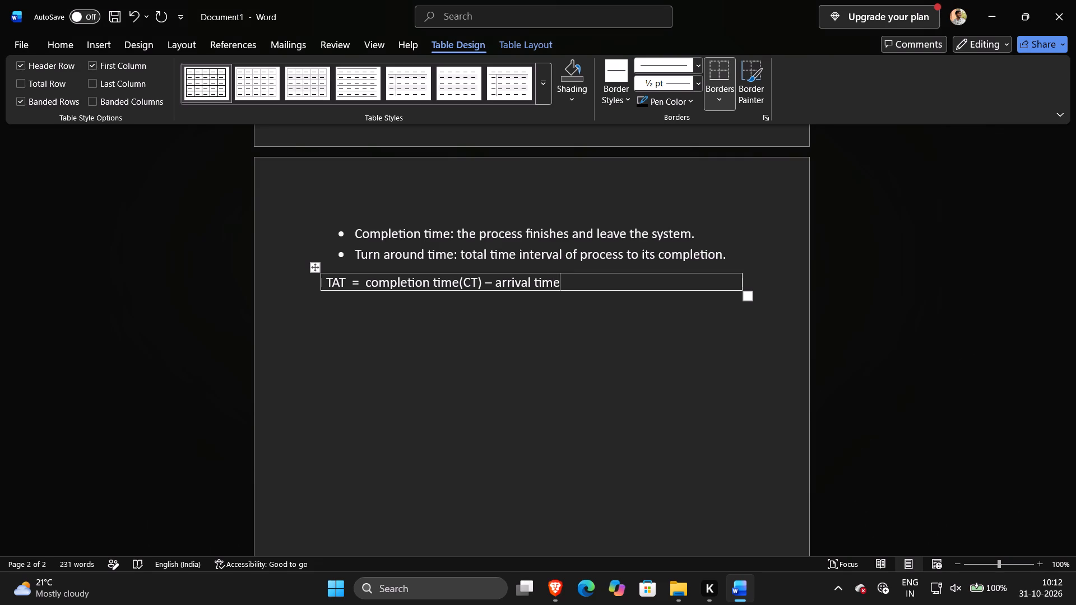
pyautogui.hotkey('shift', '(')
pyautogui.hotkey('shift', 'a')
pyautogui.write('T)')
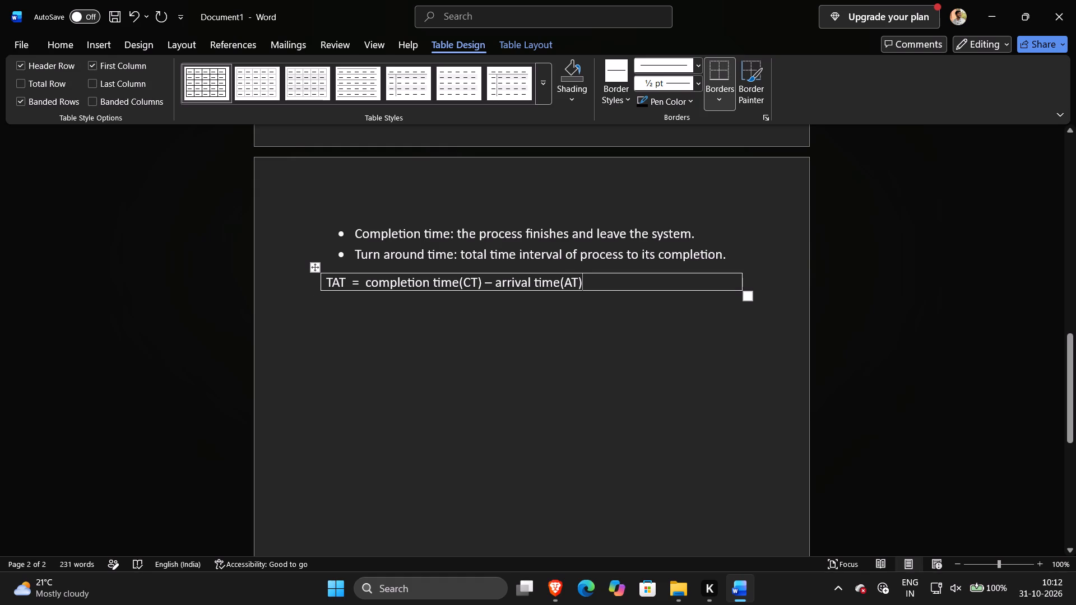
# Narrow the formula table to roughly fit its text and shift it inward so it sits centred beneath the Turn around time bullet.
pyautogui.moveTo(746, 294); pyautogui.dragTo(621, 289)
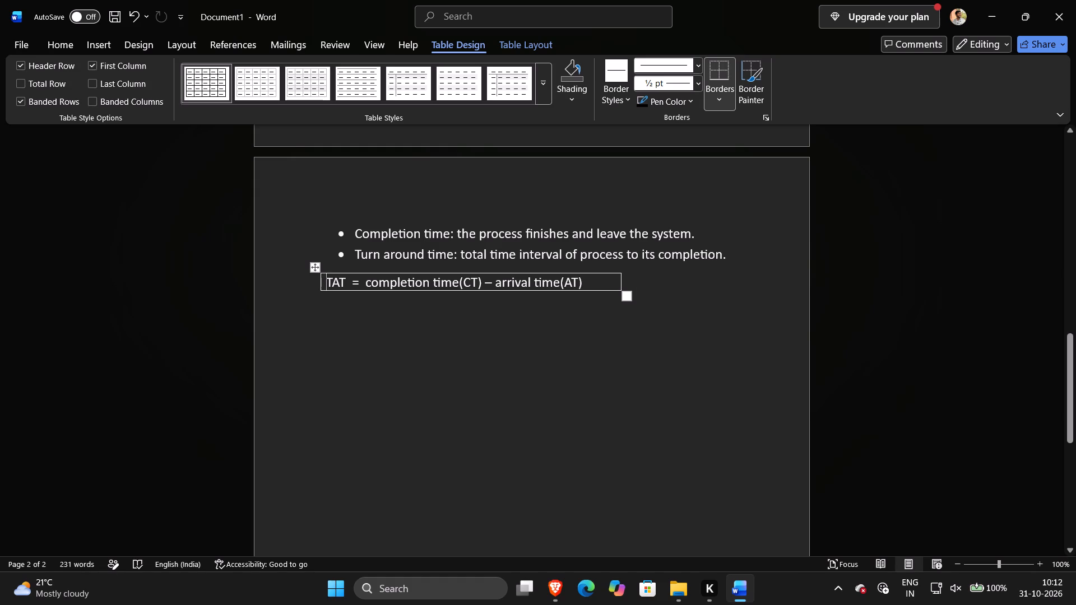
pyautogui.moveTo(313, 266); pyautogui.dragTo(398, 274)
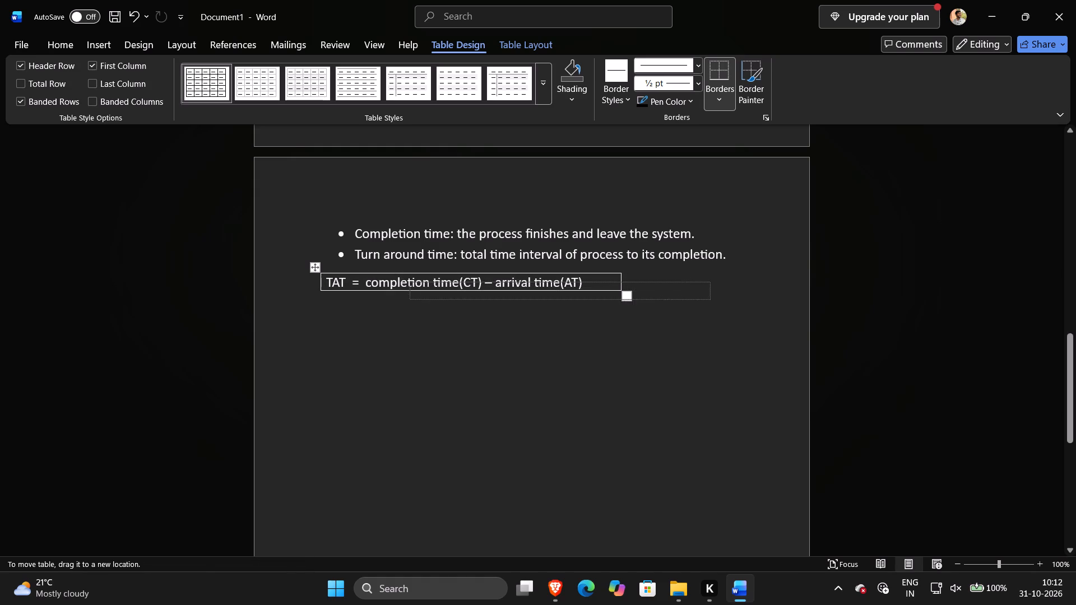
pyautogui.moveTo(398, 274); pyautogui.dragTo(390, 271)
pyautogui.click(358, 346)
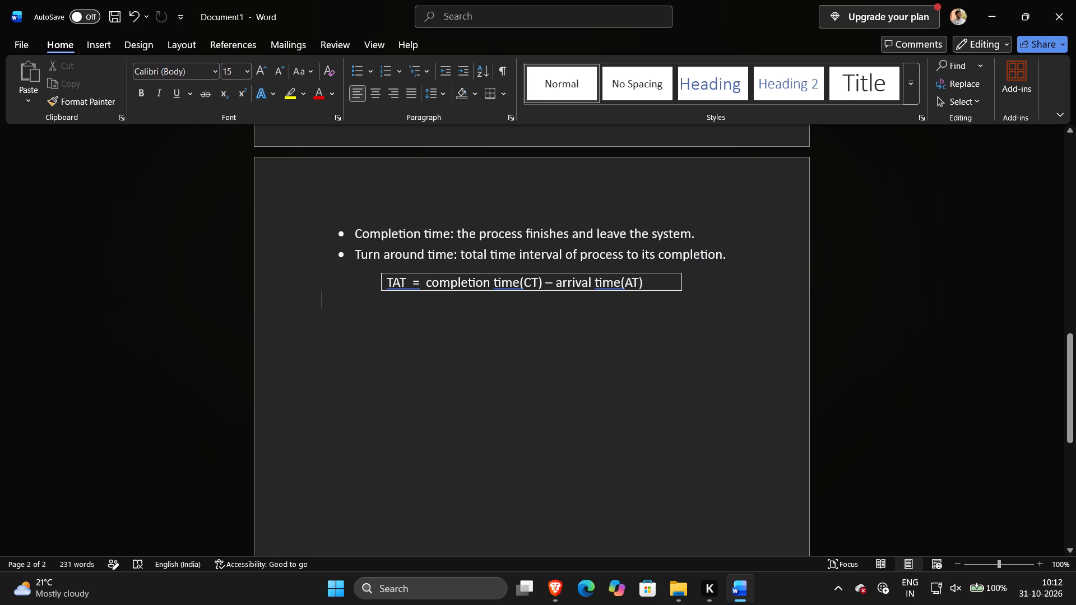
# Resolve the formula's grammar flags by ignoring the one on "TAT =" and adding a space before "(CT)" and "(AT)".
pyautogui.click(409, 287)
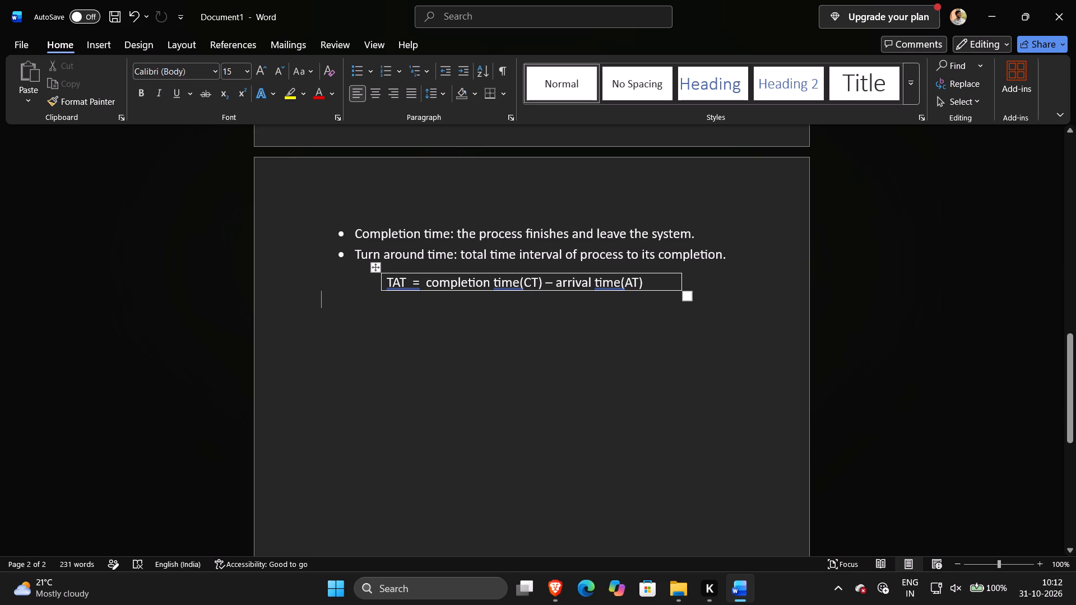
pyautogui.rightClick(409, 287)
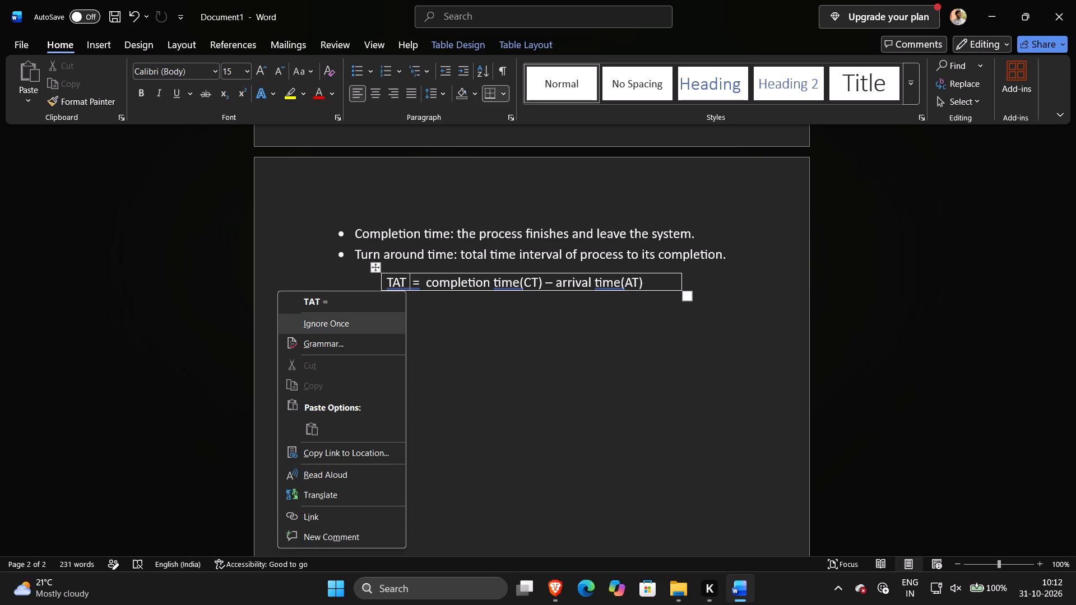
pyautogui.click(313, 322)
pyautogui.rightClick(514, 282)
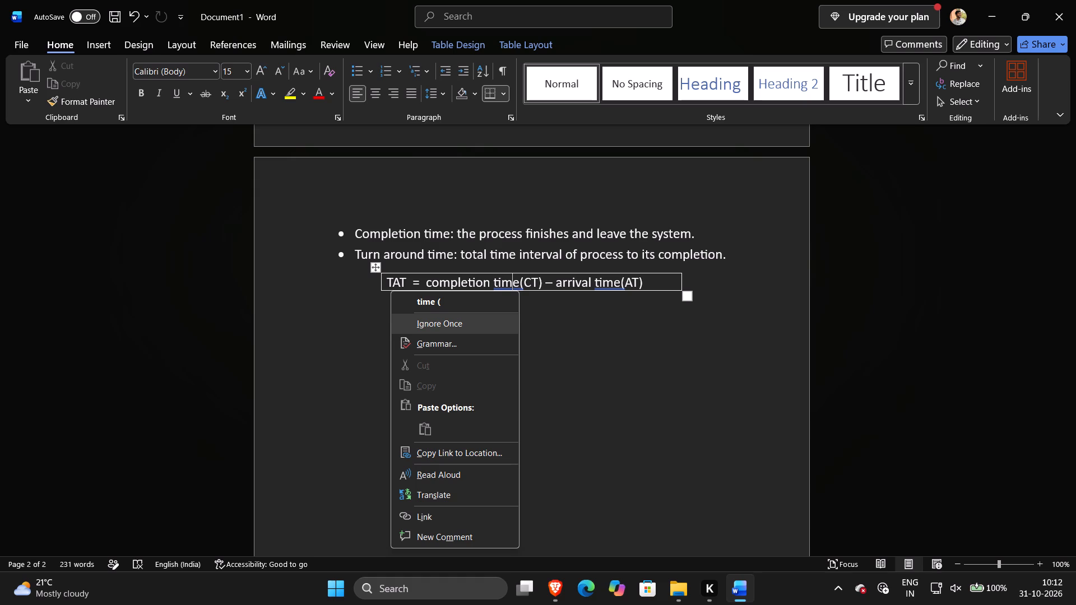
pyautogui.click(437, 309)
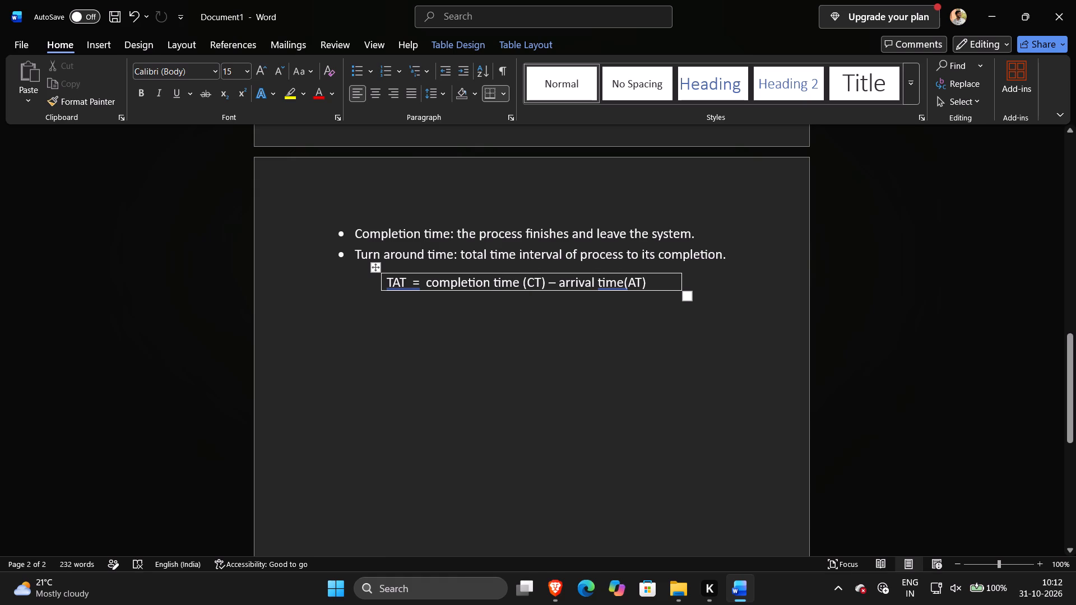
pyautogui.click(624, 282)
pyautogui.press('space')
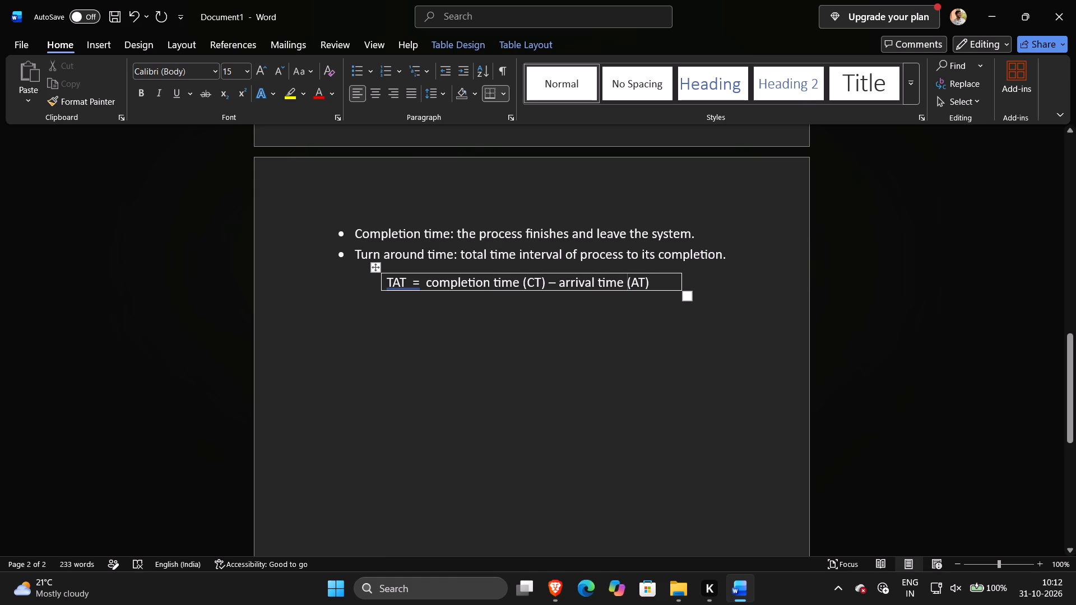
pyautogui.rightClick(411, 283)
pyautogui.click(344, 324)
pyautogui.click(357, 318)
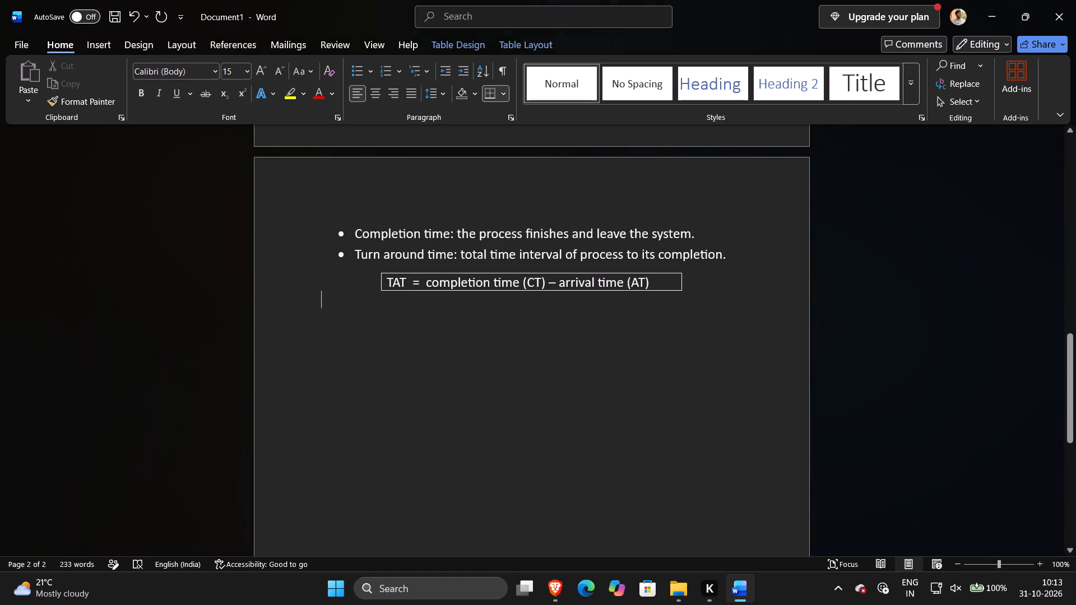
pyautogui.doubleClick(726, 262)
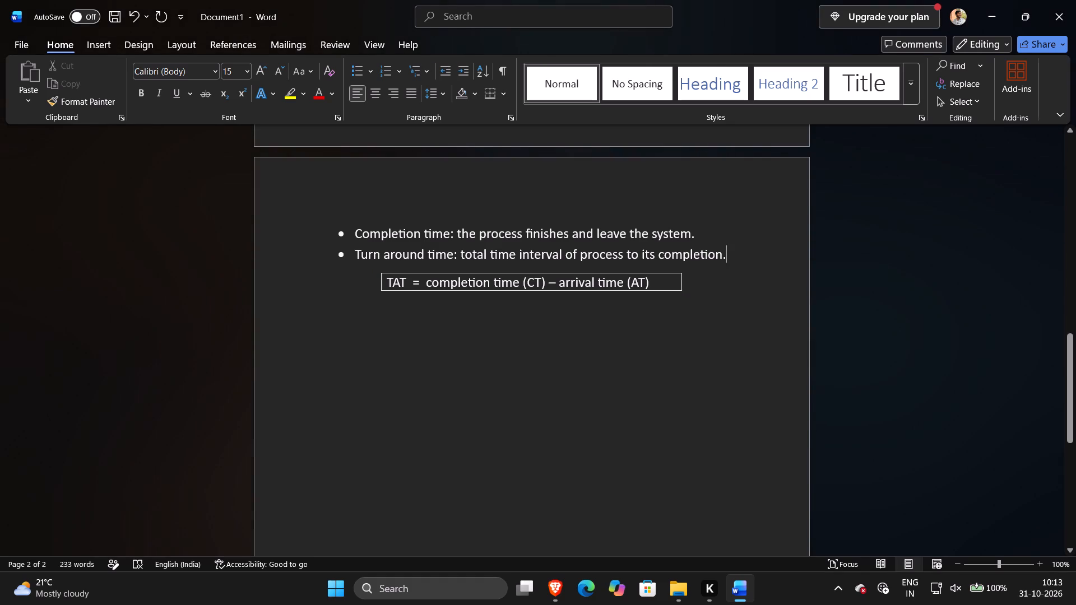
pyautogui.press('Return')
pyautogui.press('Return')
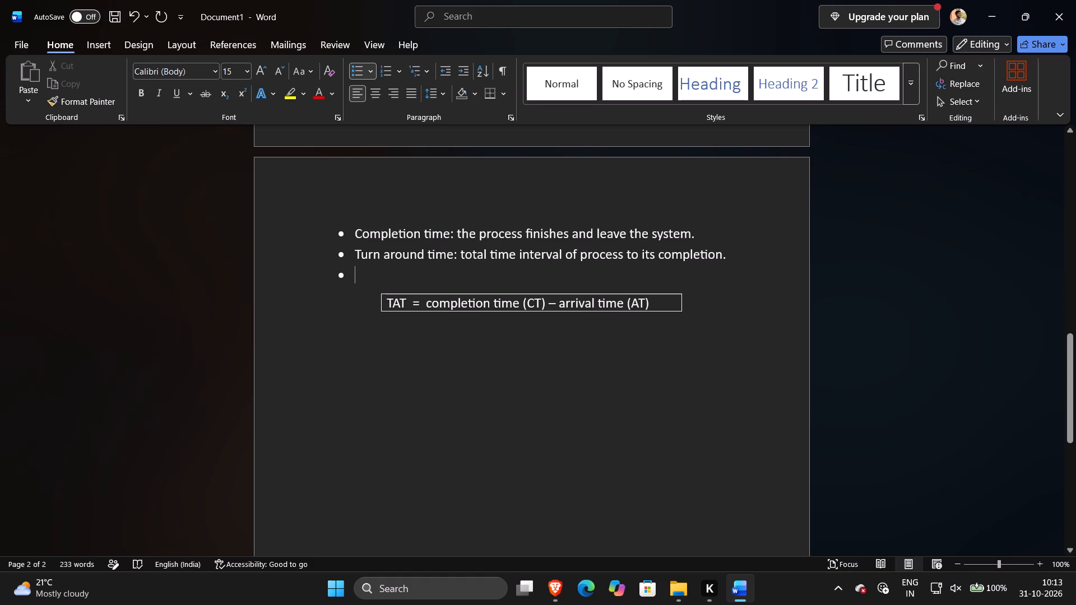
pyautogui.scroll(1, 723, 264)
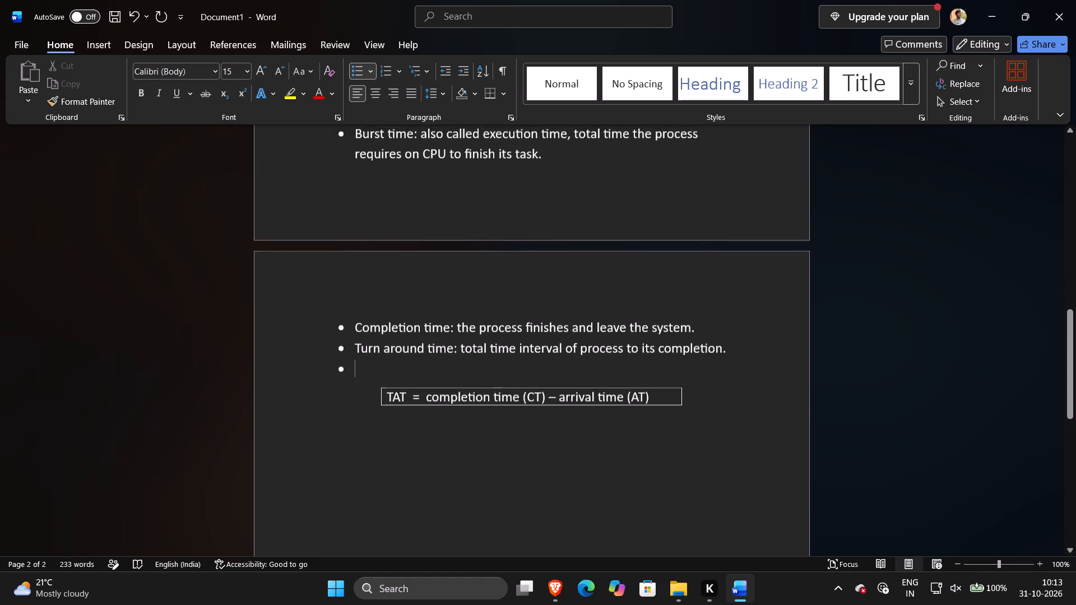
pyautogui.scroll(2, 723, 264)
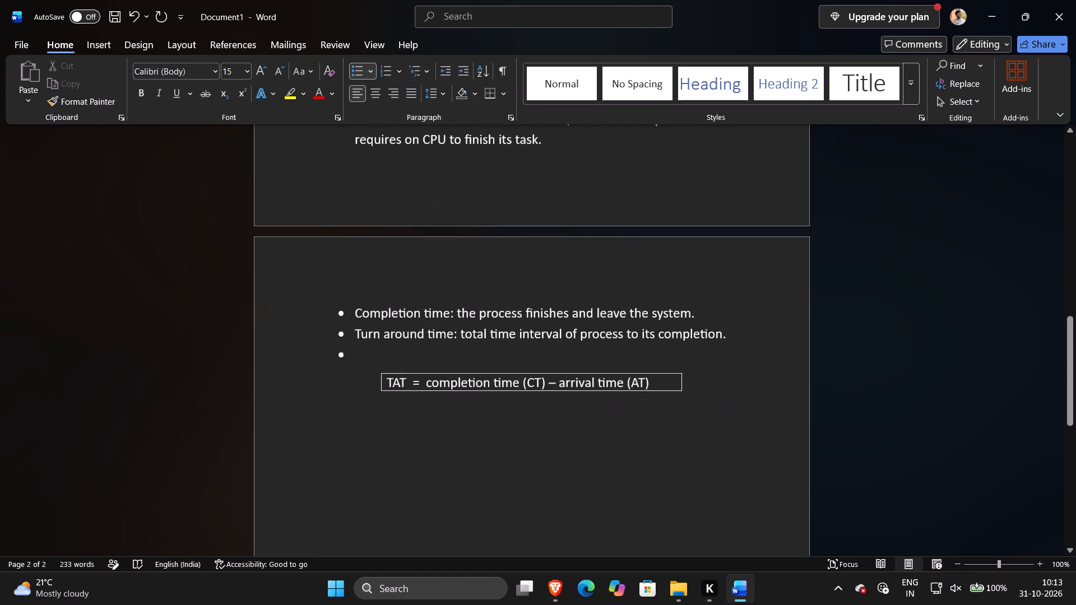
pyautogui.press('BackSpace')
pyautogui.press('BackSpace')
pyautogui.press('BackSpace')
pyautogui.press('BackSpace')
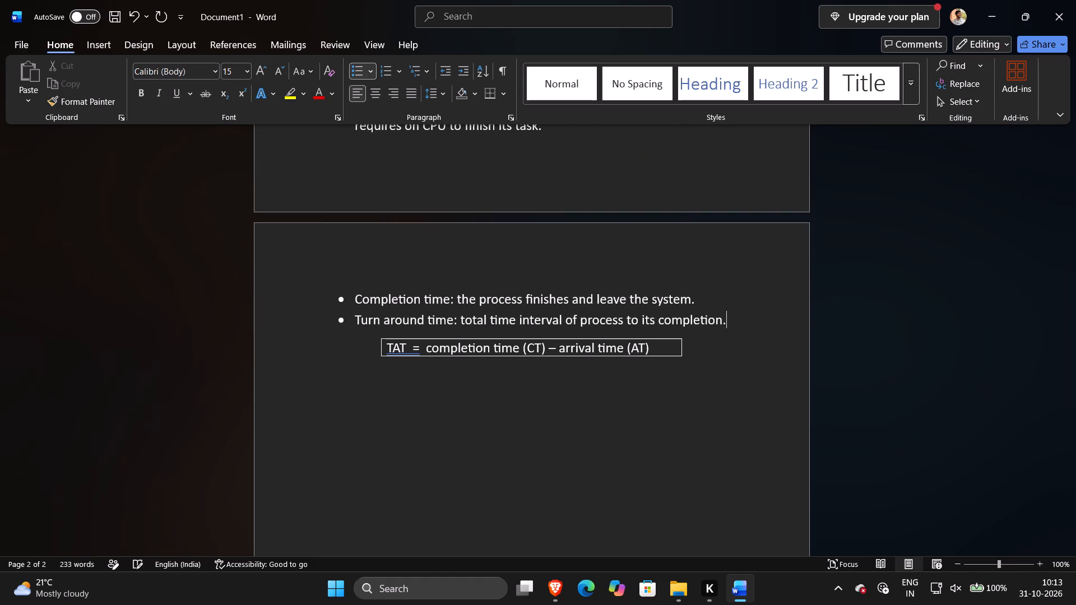
# Start a new bullet below the TAT formula table with the text "Waiting time".
pyautogui.click(355, 376)
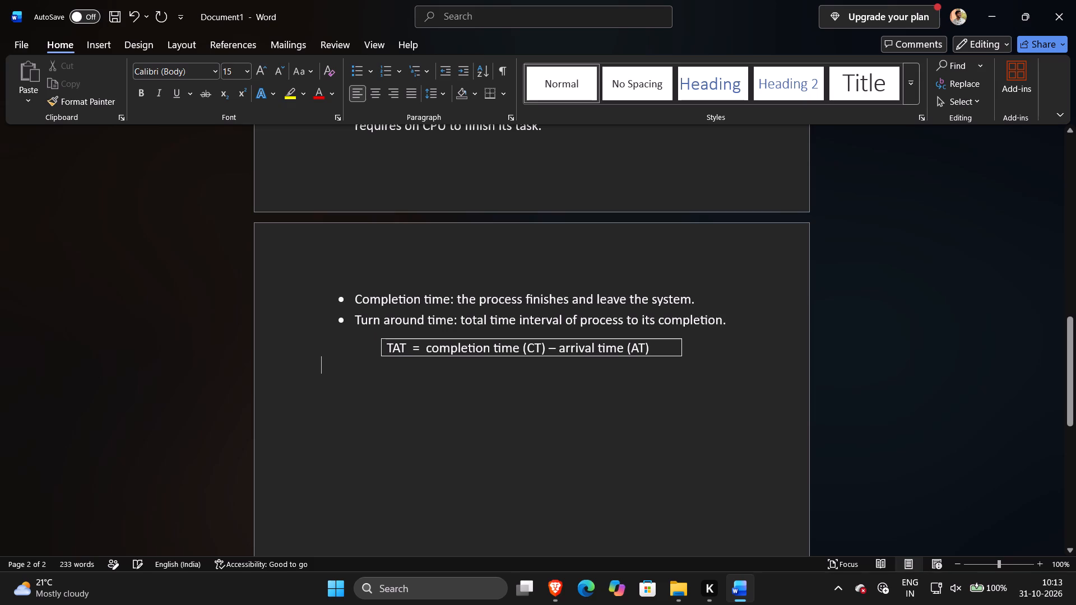
pyautogui.click(356, 73)
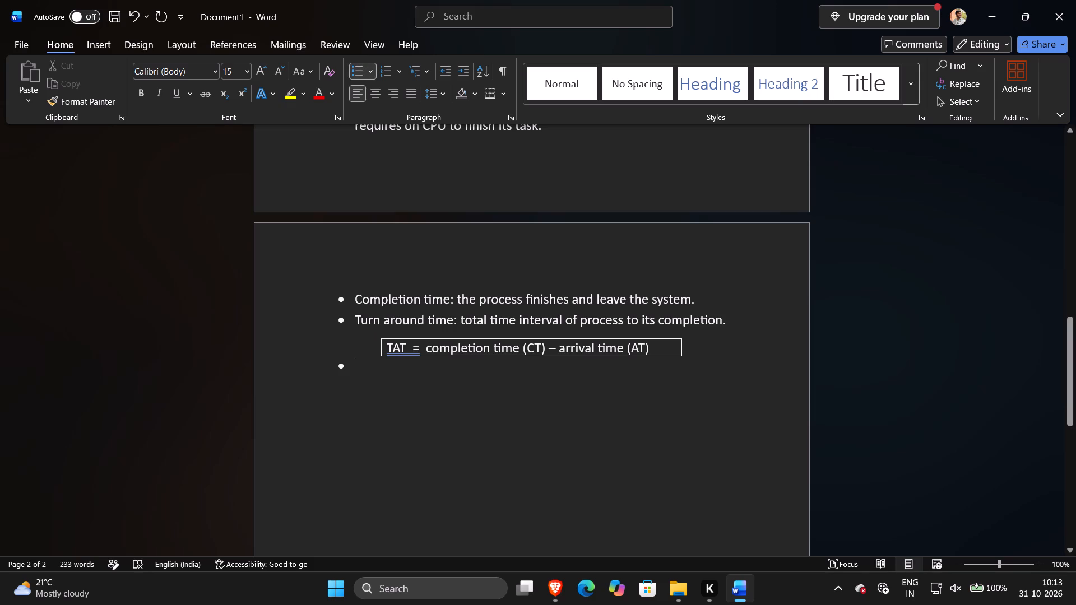
pyautogui.press('w')
pyautogui.write('aiting time')
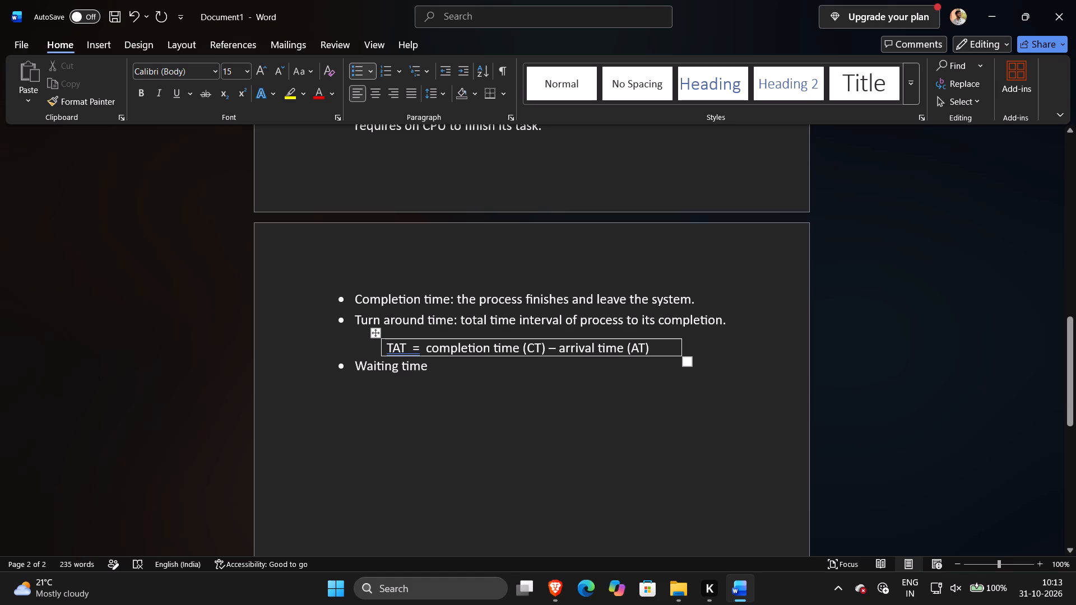
# Remove the extra spaces on both sides of the equals sign in the TAT formula.
pyautogui.rightClick(403, 347)
pyautogui.click(311, 99)
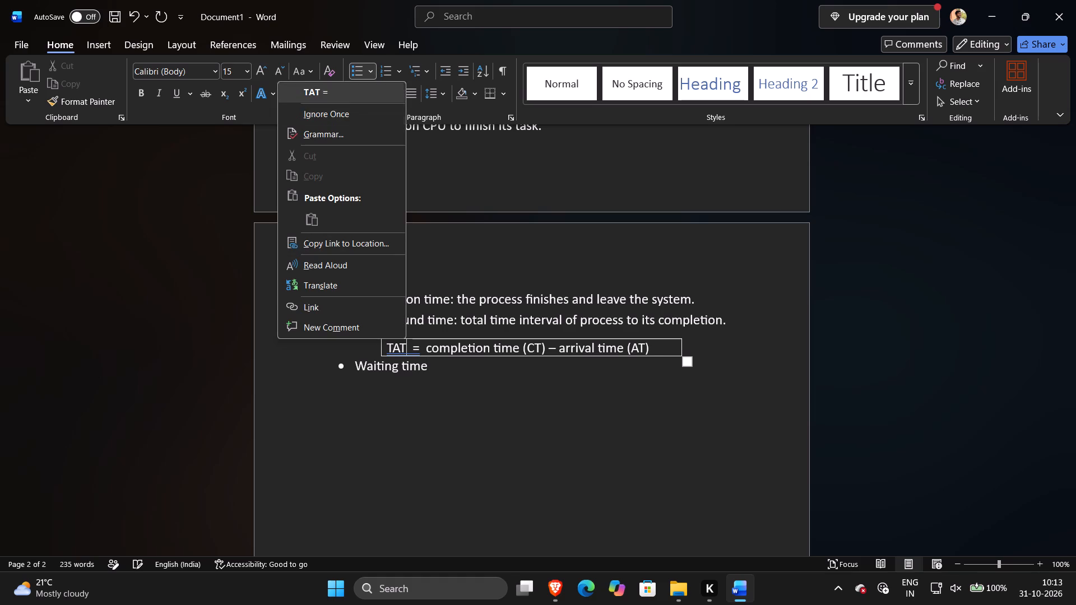
pyautogui.click(420, 352)
pyautogui.press('BackSpace')
# Add "=" directly after "Waiting time" in the last bullet.
pyautogui.click(434, 367)
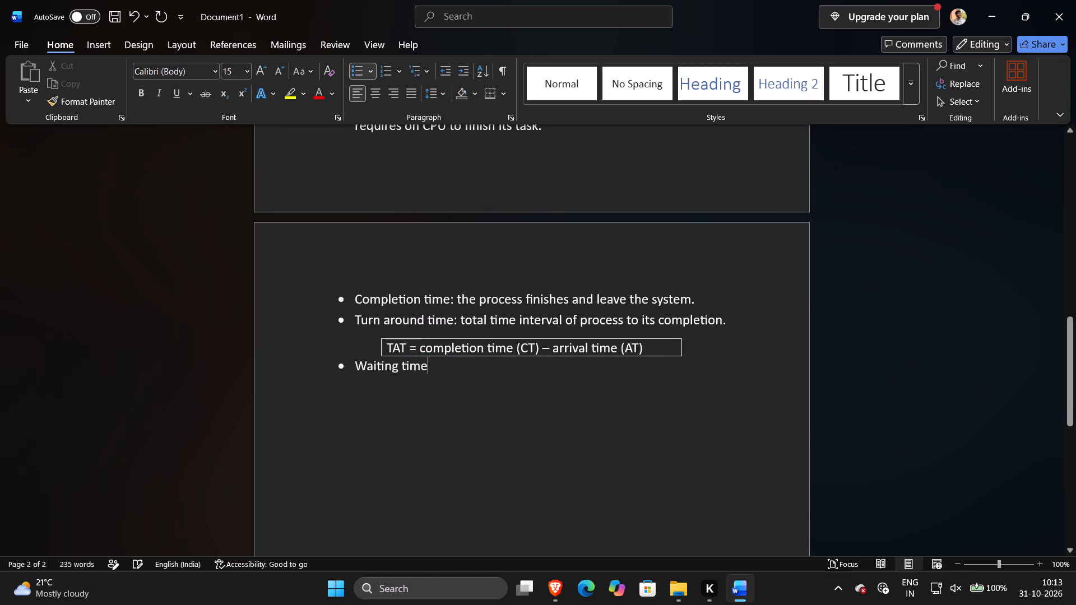
pyautogui.click(434, 367)
pyautogui.press('=')
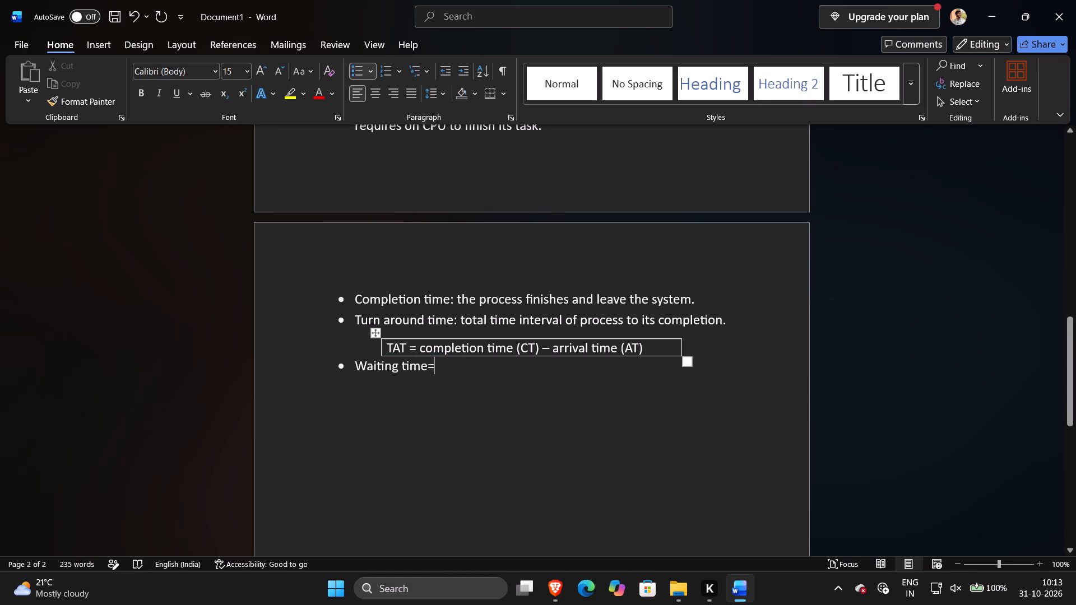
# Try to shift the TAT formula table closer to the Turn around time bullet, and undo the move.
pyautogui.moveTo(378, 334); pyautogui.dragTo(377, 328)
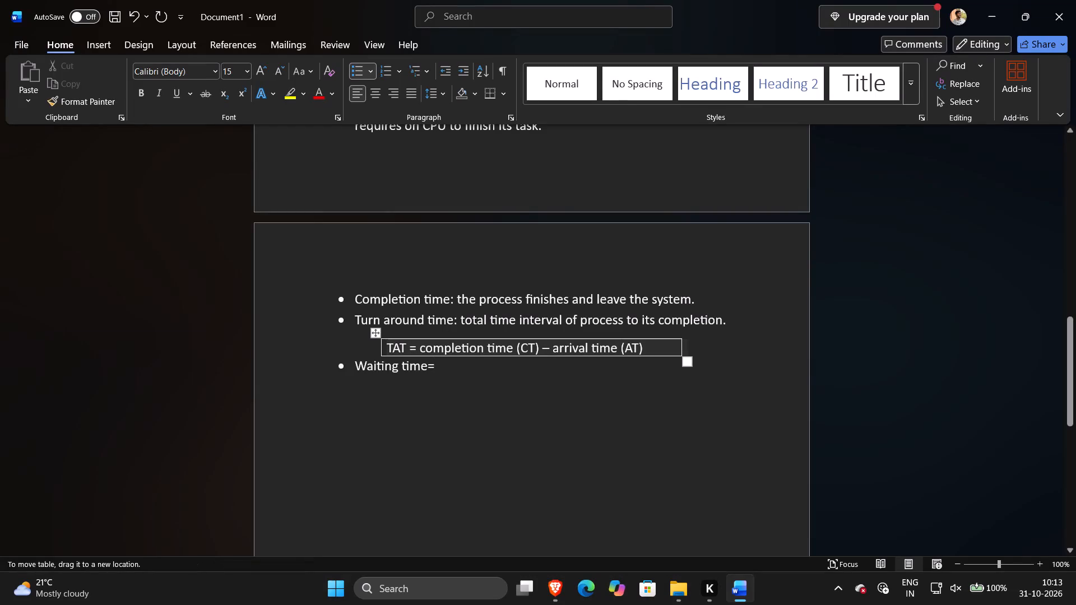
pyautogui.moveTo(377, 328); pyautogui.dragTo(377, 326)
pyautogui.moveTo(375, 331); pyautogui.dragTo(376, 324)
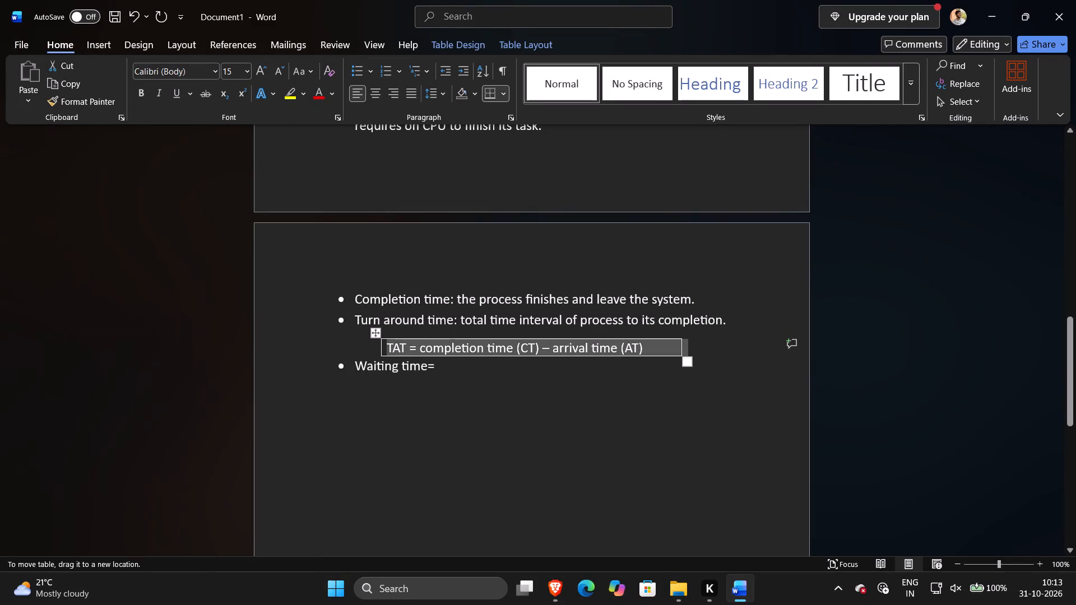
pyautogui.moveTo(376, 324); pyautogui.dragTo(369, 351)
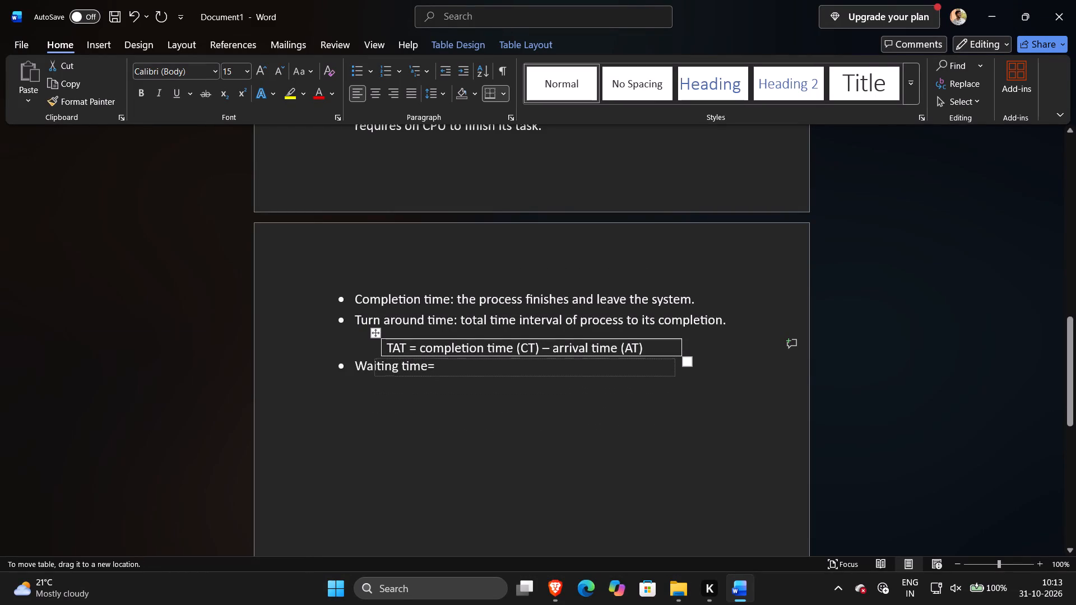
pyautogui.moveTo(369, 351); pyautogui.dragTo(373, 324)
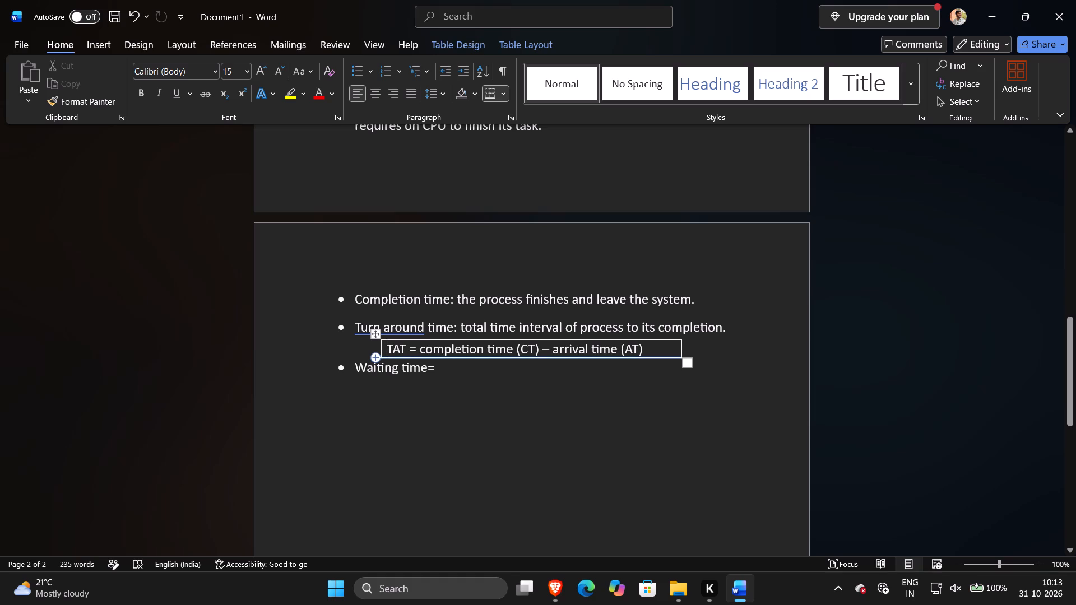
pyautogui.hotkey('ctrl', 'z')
# Correct the flagged words "Turn around" to the suggested "Turnaround" in the second bullet.
pyautogui.click(442, 369)
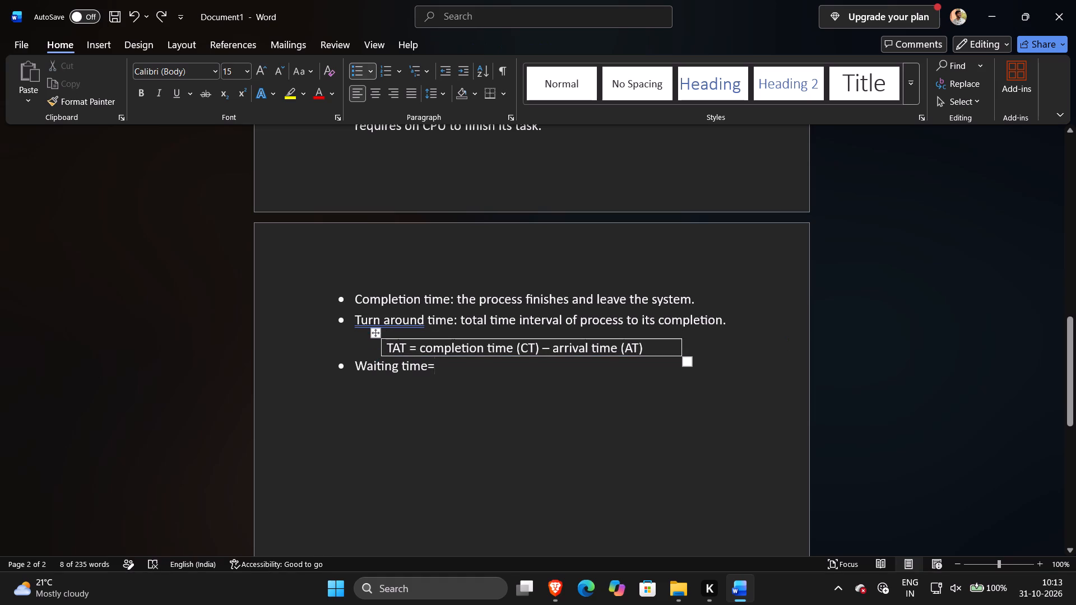
pyautogui.rightClick(388, 318)
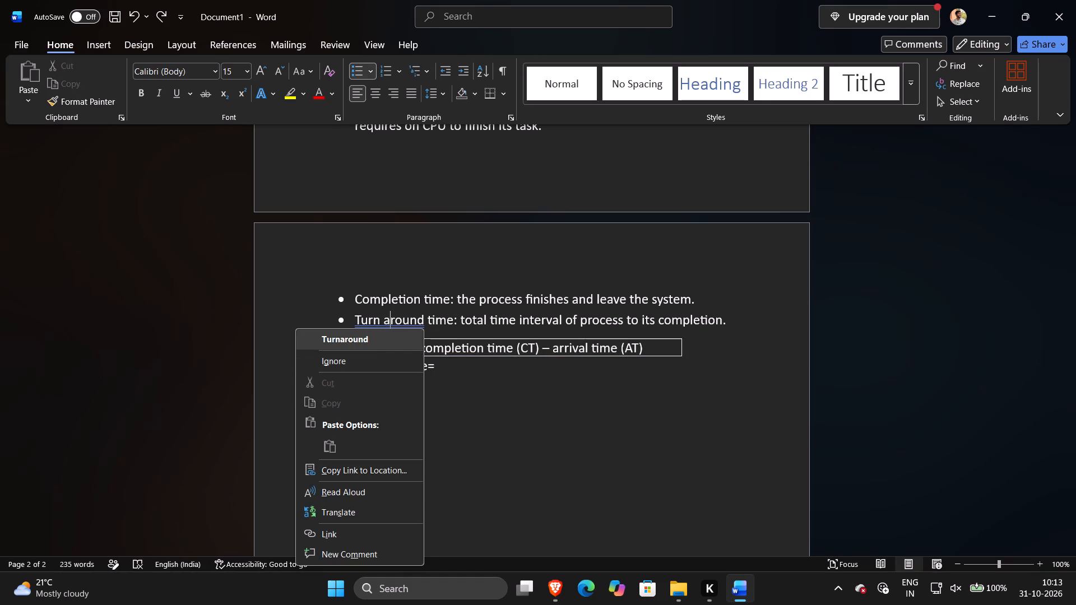
pyautogui.click(354, 346)
# Complete the last bullet to read "Waiting time = total time a process spends waiting in ready queue.".
pyautogui.click(448, 371)
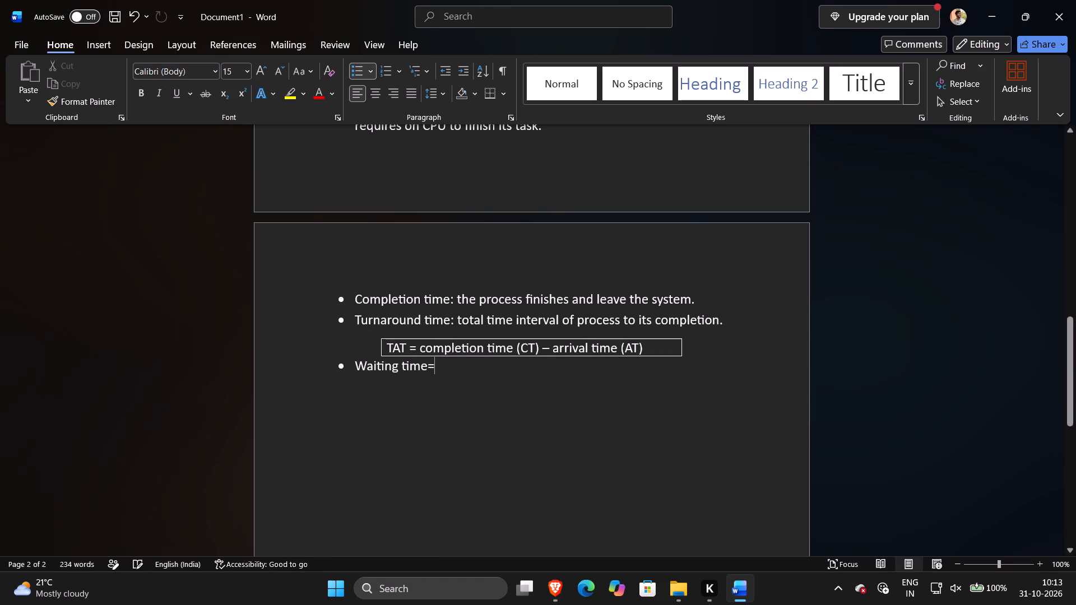
pyautogui.press('Left')
pyautogui.press('space')
pyautogui.press('Right')
pyautogui.press('space')
pyautogui.press('t')
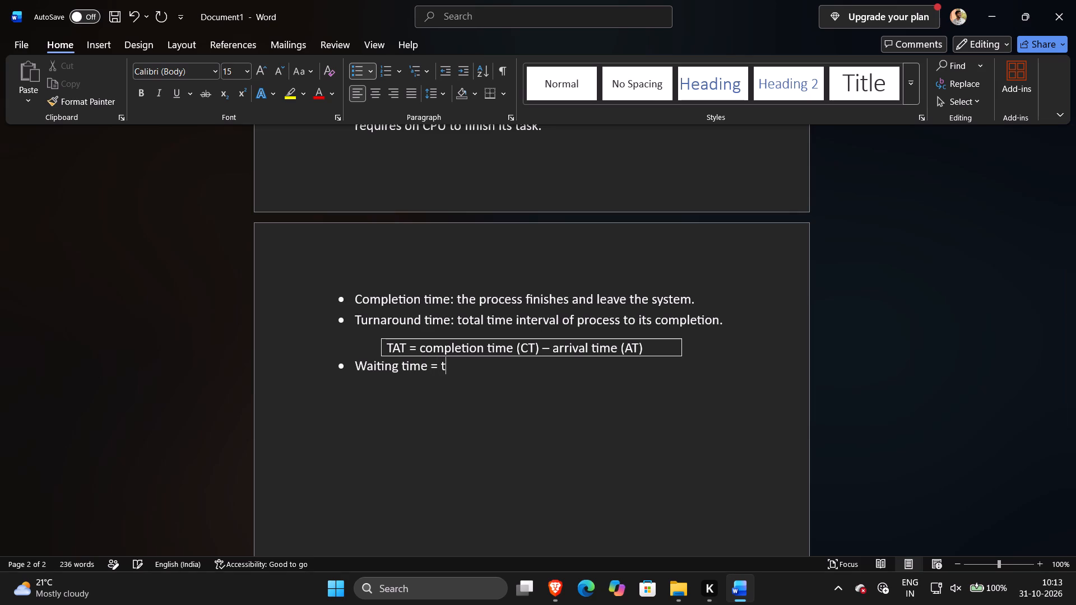
pyautogui.press('BackSpace')
pyautogui.write('total time a process spends')
pyautogui.press('space')
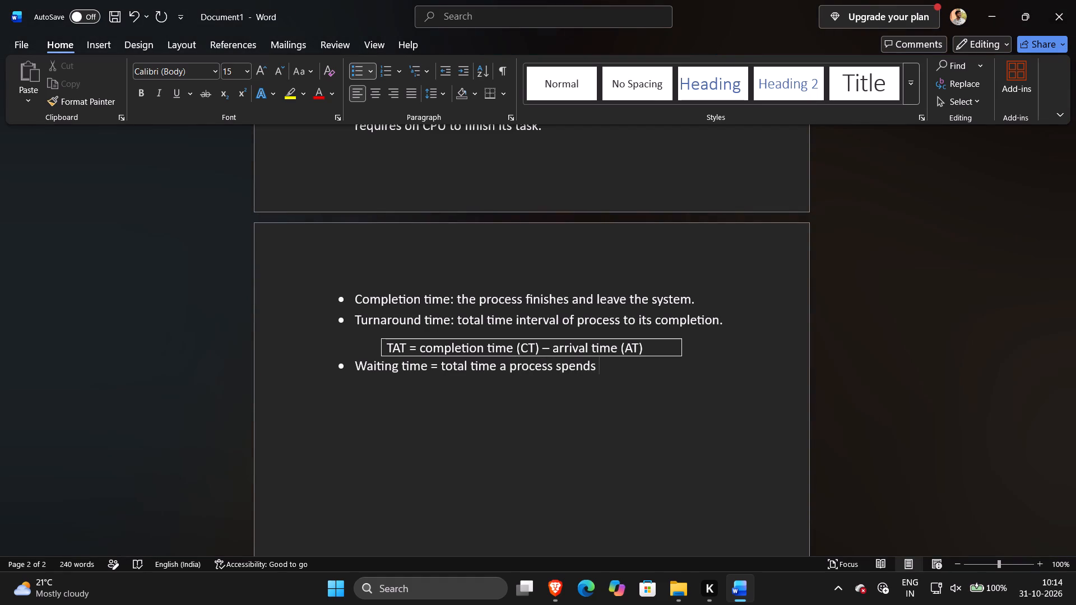
pyautogui.write('wait')
pyautogui.write('ing in re')
pyautogui.press('d')
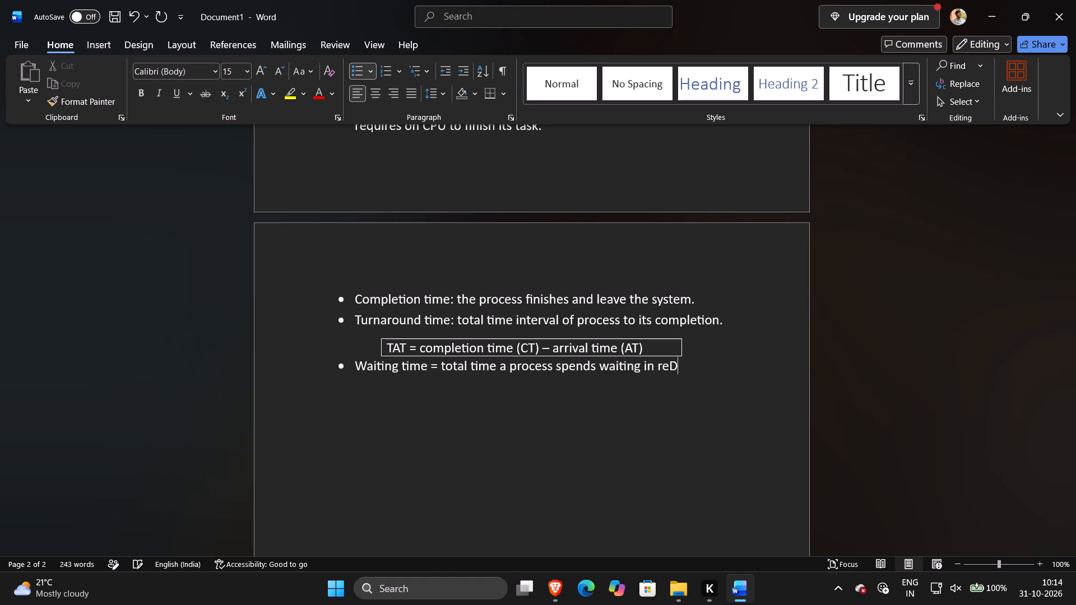
pyautogui.press('BackSpace')
pyautogui.press('BackSpace')
pyautogui.write('eady que')
pyautogui.write('ue.')
# Add an unbulleted line under the Waiting time bullet and indent it with nine spaces.
pyautogui.press('Return')
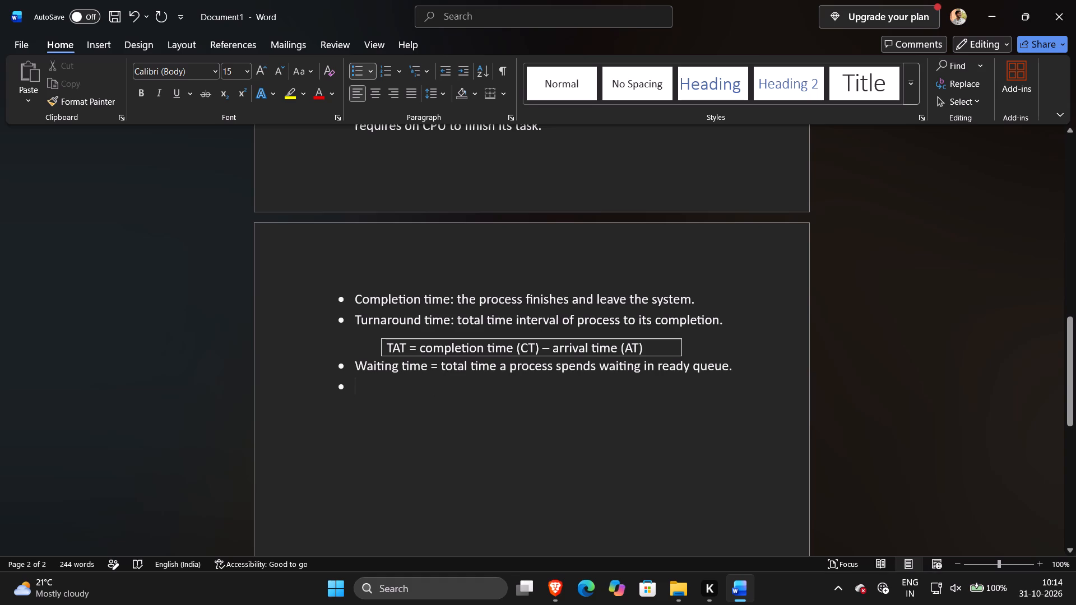
pyautogui.press('BackSpace')
pyautogui.press('space')
pyautogui.press('space')
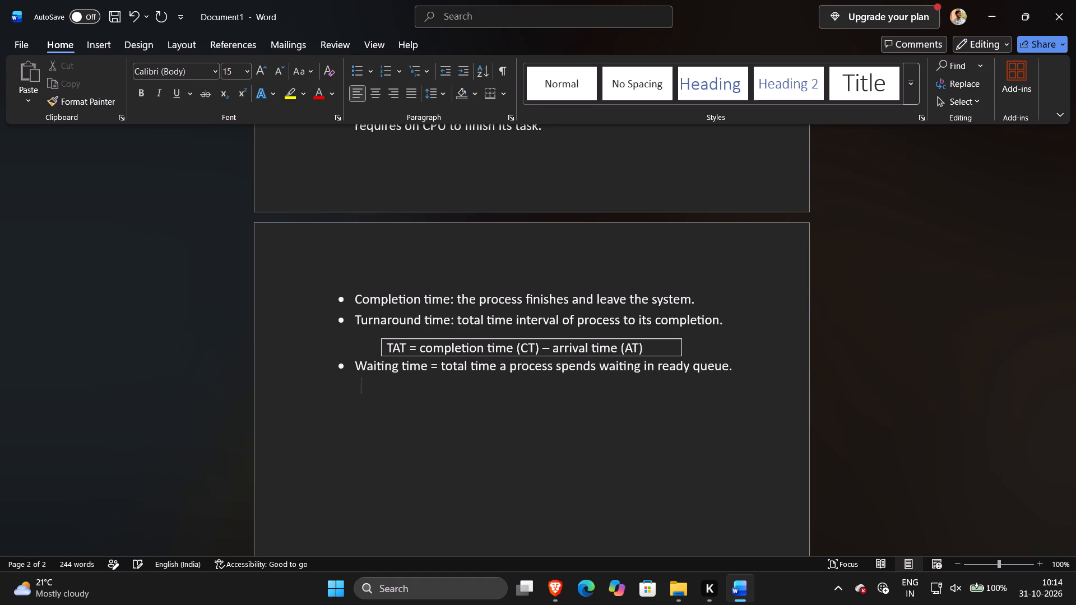
pyautogui.press('space')
pyautogui.press('space')
pyautogui.press('space')
pyautogui.press('space')
pyautogui.press('space')
pyautogui.press('space')
pyautogui.press('space')
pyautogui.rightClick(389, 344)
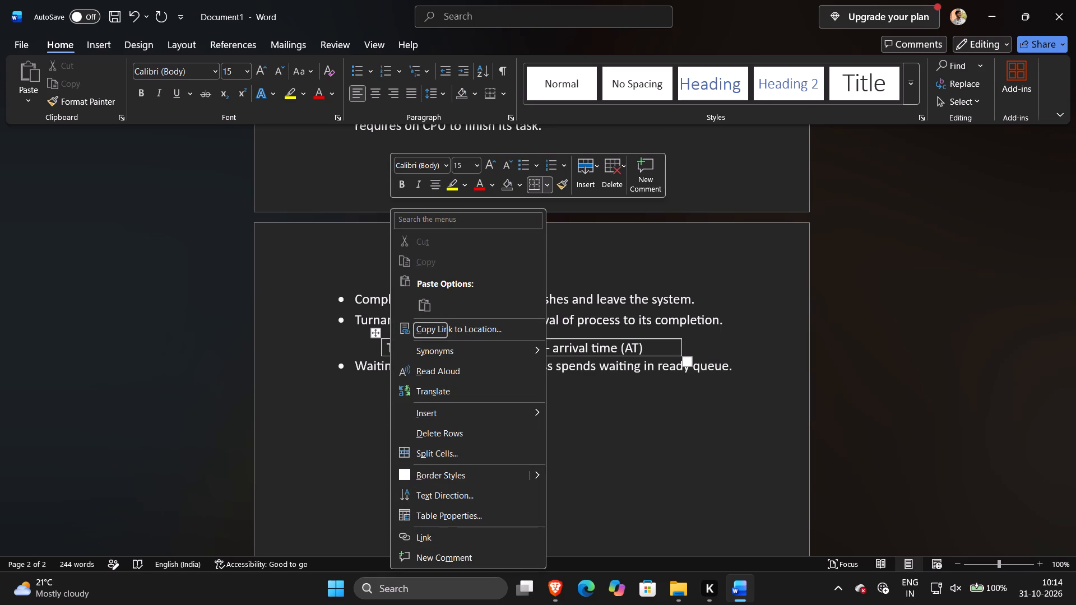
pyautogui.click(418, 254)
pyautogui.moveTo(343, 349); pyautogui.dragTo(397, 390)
# Insert a one-column, one-row table at the indented line beneath the Waiting time bullet.
pyautogui.click(397, 390)
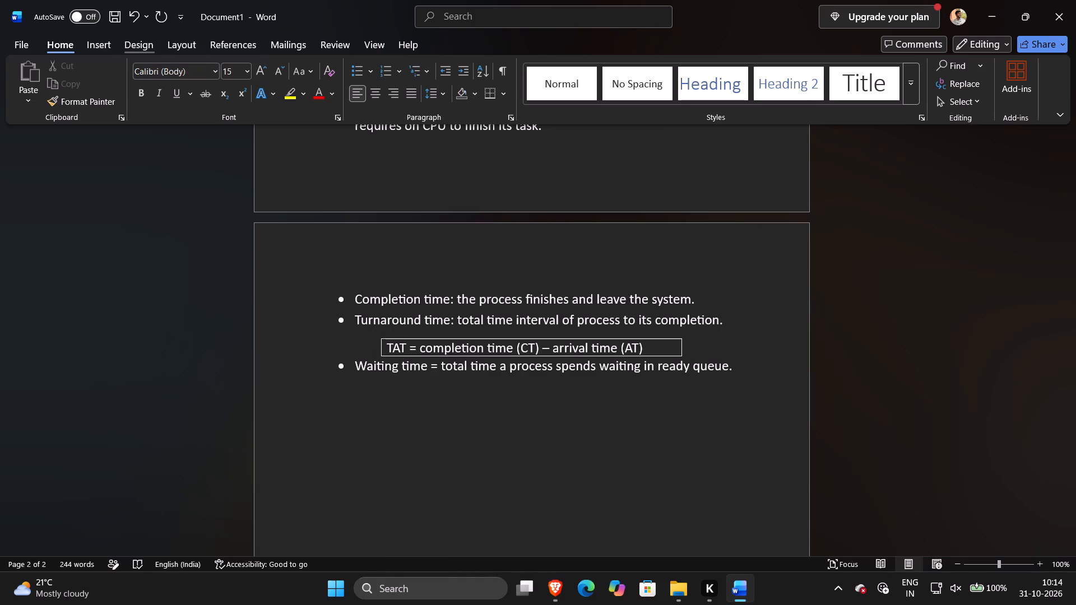
pyautogui.click(111, 43)
pyautogui.click(115, 75)
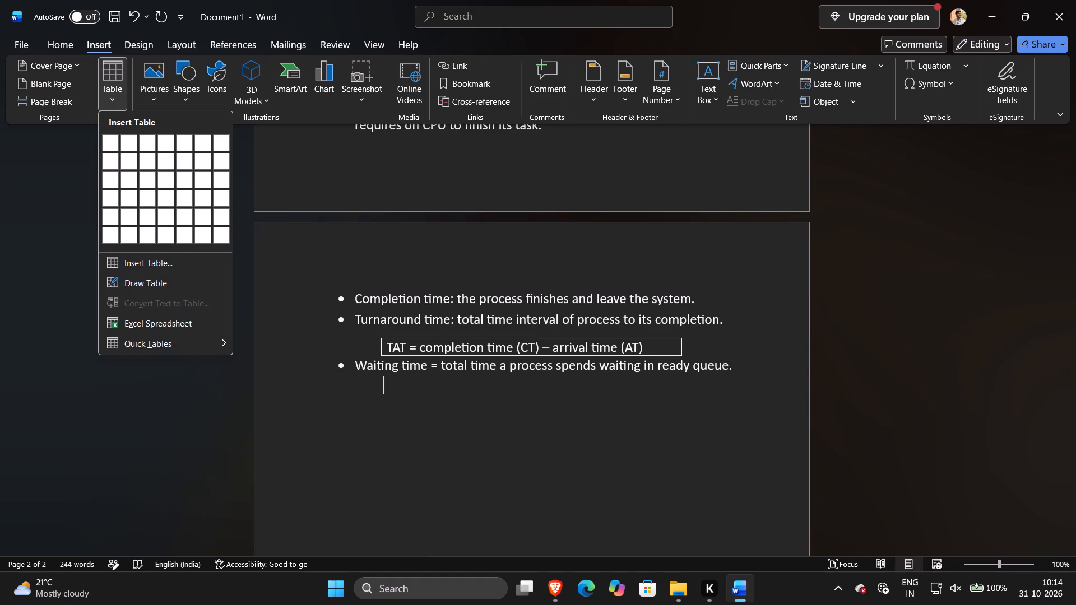
pyautogui.click(110, 136)
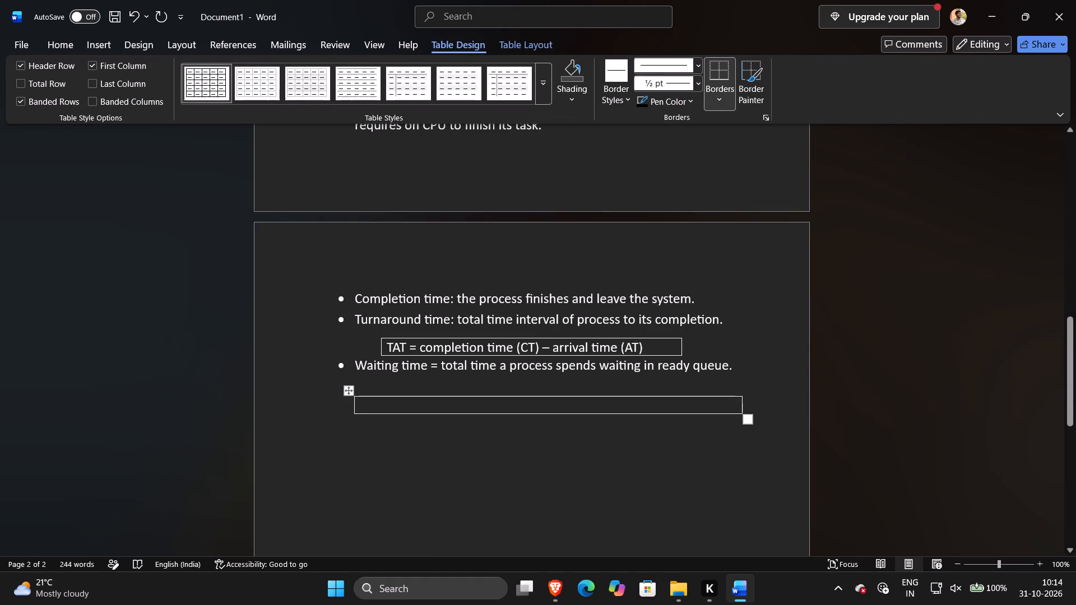
# Begin the waiting time formula in the new table cell with "WT =".
pyautogui.hotkey('shift', 'w')
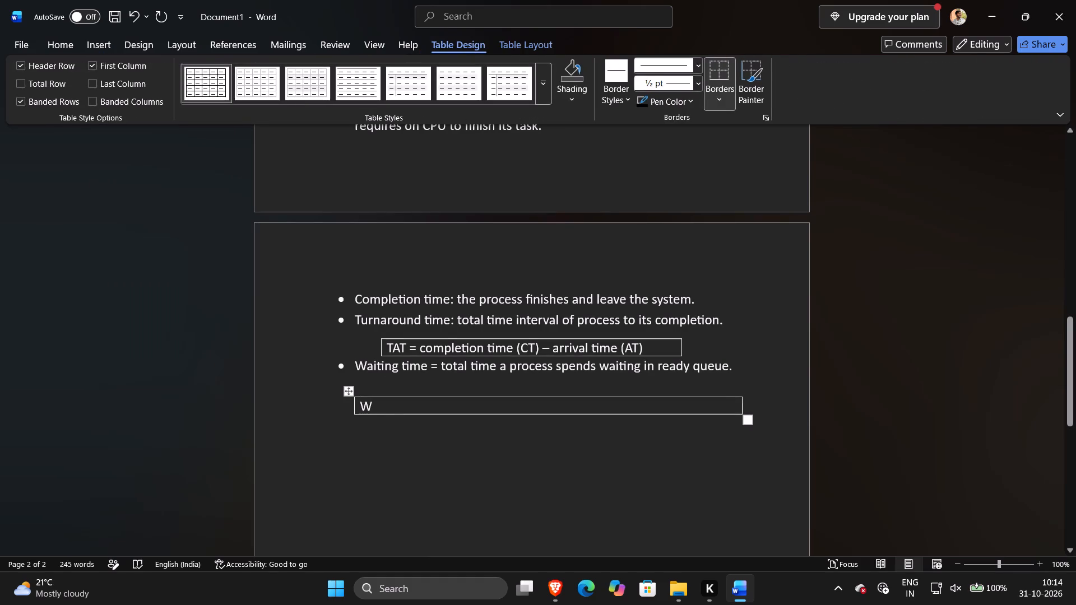
pyautogui.write('aitin')
pyautogui.press('BackSpace')
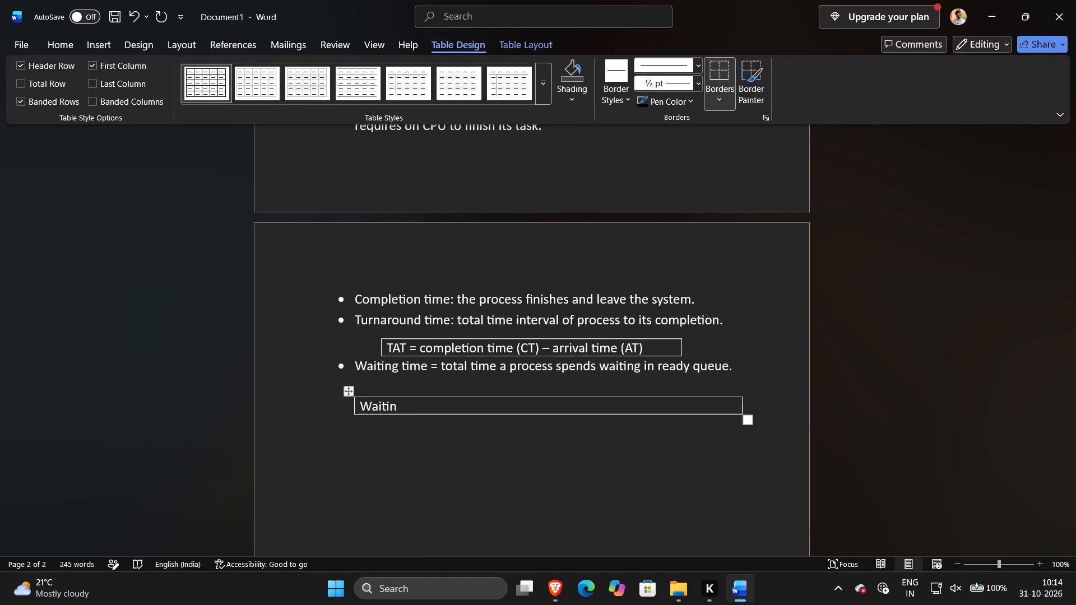
pyautogui.press('BackSpace')
pyautogui.press('BackSpace')
pyautogui.press('BackSpace')
pyautogui.press('BackSpace')
pyautogui.write('T =')
pyautogui.press('space')
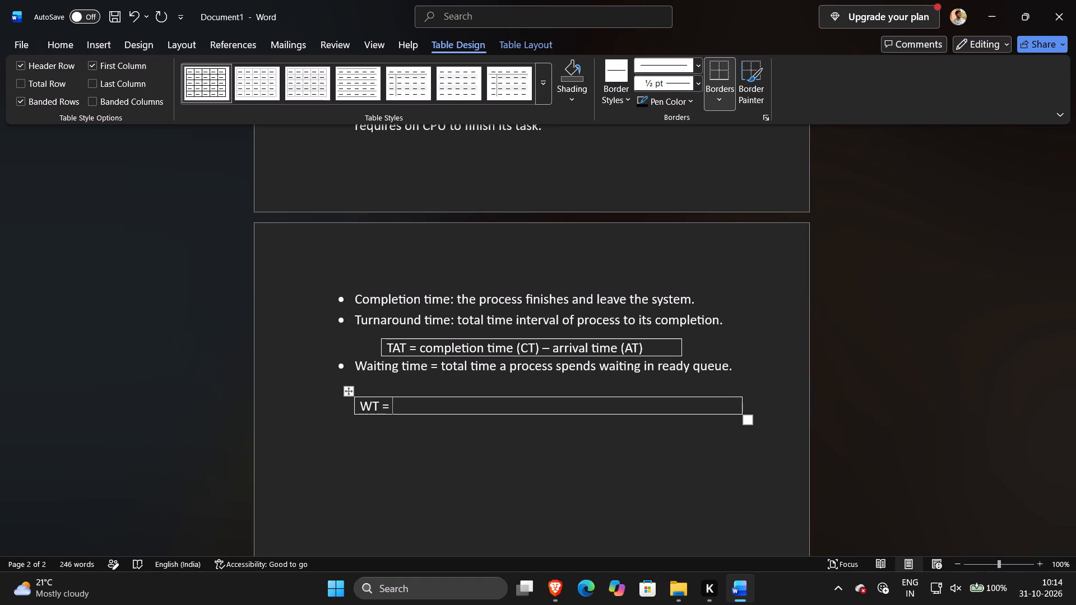
# Continue the waiting time formula after the equals sign with "turnaround (TAT) -".
pyautogui.hotkey('shift', 't')
pyautogui.press('BackSpace')
pyautogui.write('turn')
pyautogui.press('space')
pyautogui.press('BackSpace')
pyautogui.write('arounf')
pyautogui.press('BackSpace')
pyautogui.write('d')
pyautogui.press('space')
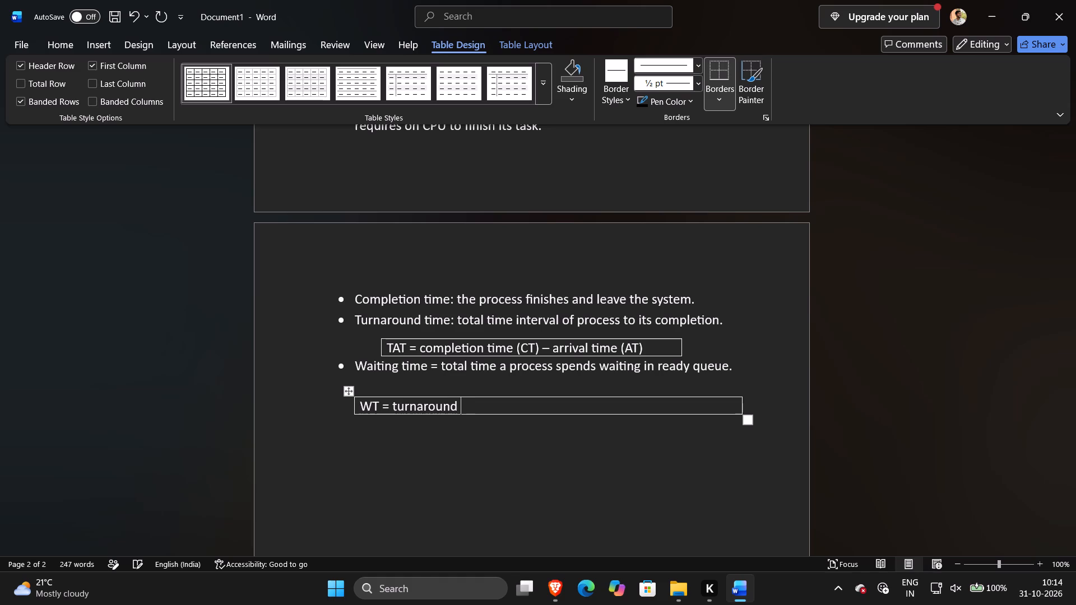
pyautogui.write('(TAT)')
pyautogui.press('space')
pyautogui.write('-')
pyautogui.press('space')
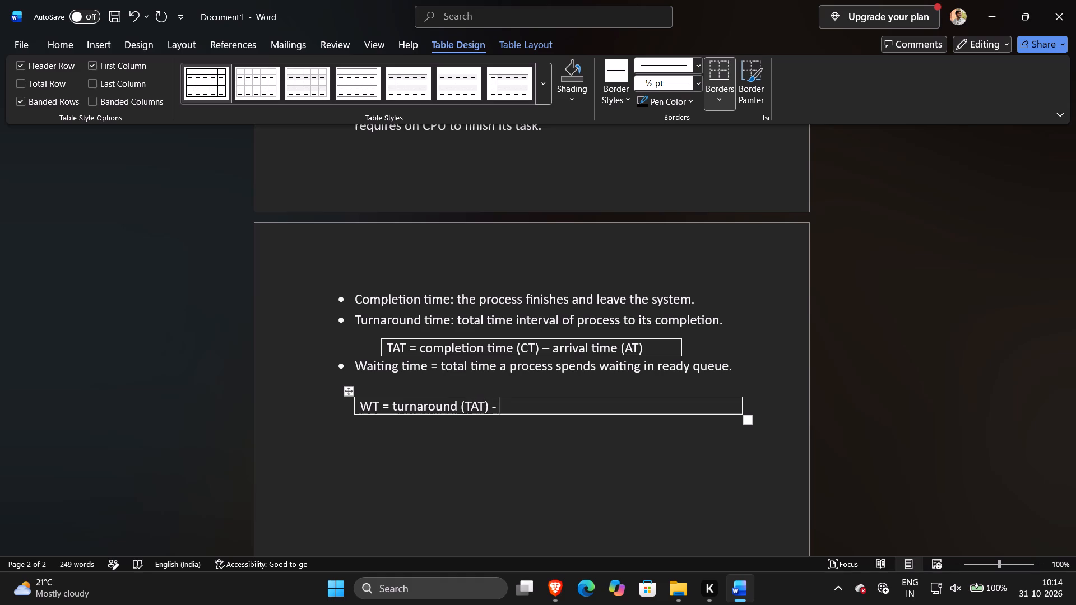
# Complete the waiting time formula with "burst time (BT)" after the minus sign.
pyautogui.write('burst timr')
pyautogui.press('BackSpace')
pyautogui.press('e')
pyautogui.press('space')
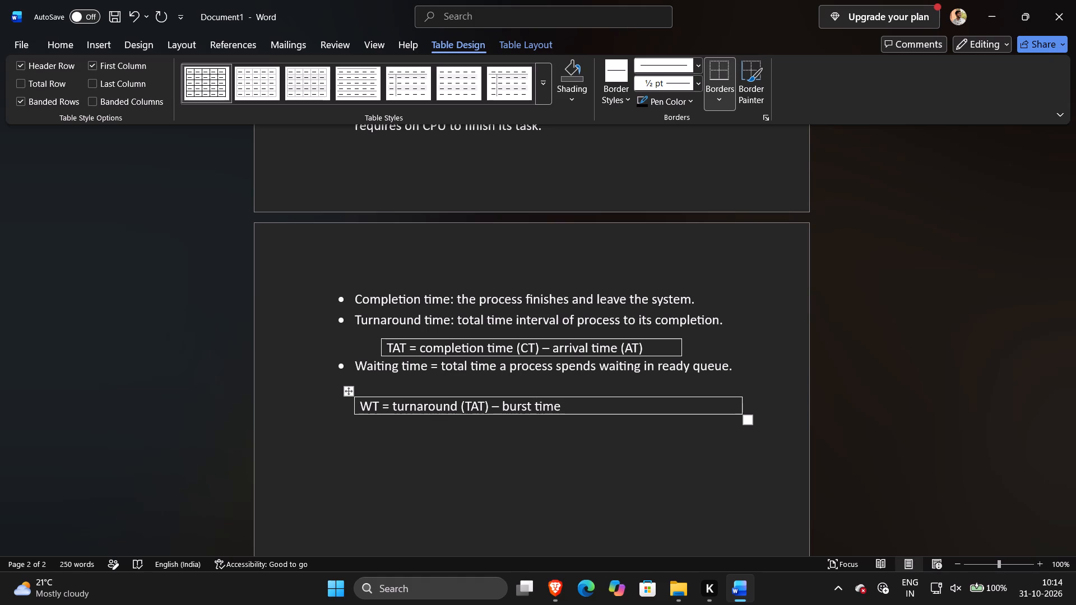
pyautogui.write('(')
pyautogui.write('BT)')
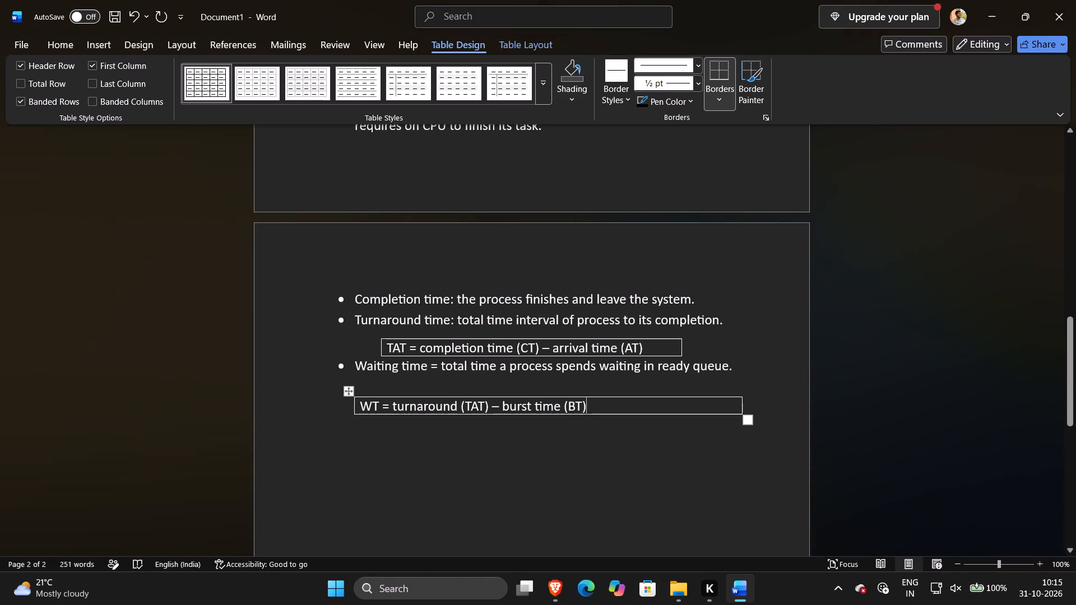
# Shrink the waiting time formula table to fit its text and shift it inward to align with the TAT formula box.
pyautogui.moveTo(748, 422); pyautogui.dragTo(673, 423)
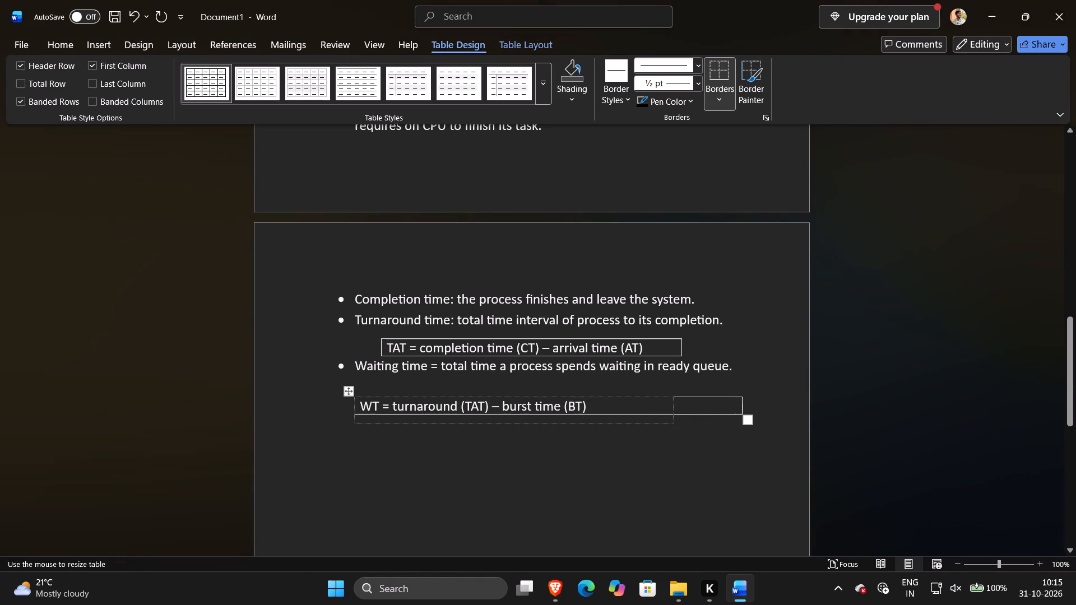
pyautogui.moveTo(673, 423); pyautogui.dragTo(661, 423)
pyautogui.moveTo(661, 423); pyautogui.dragTo(662, 422)
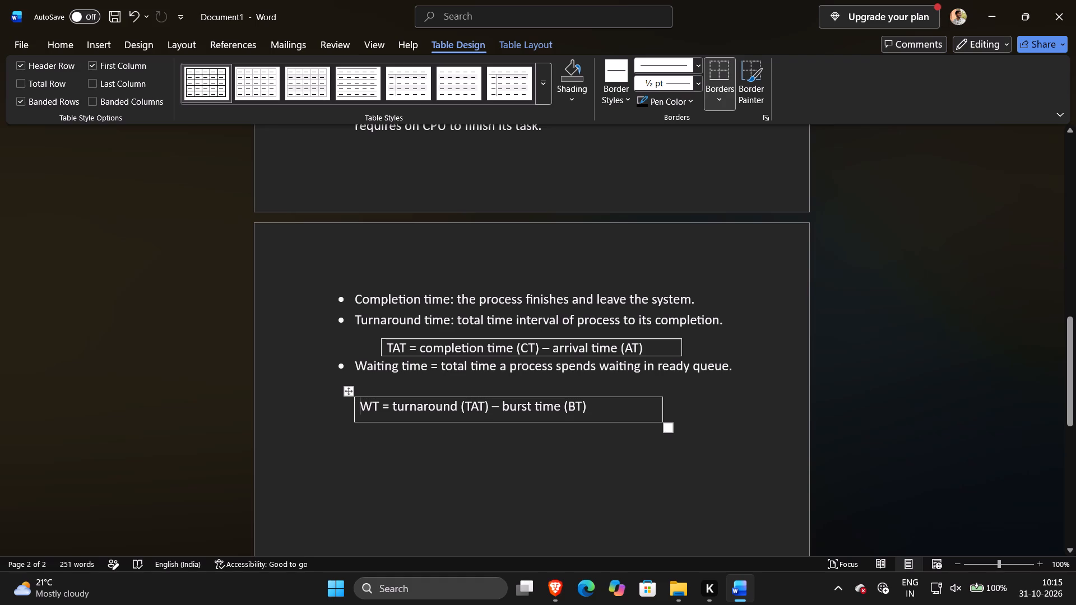
pyautogui.moveTo(665, 425); pyautogui.dragTo(659, 418)
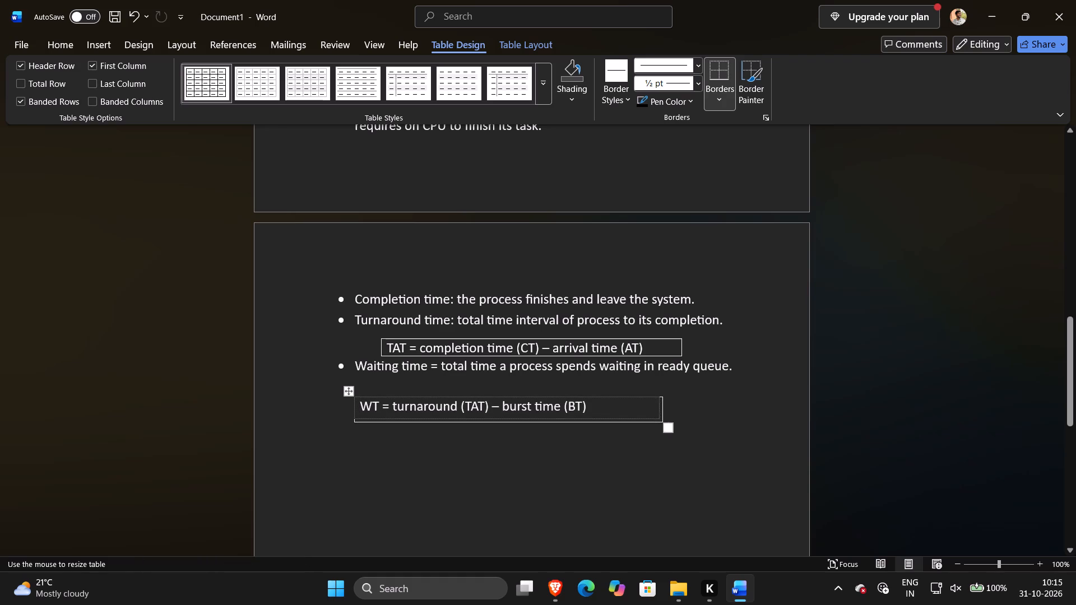
pyautogui.moveTo(659, 418); pyautogui.dragTo(657, 412)
pyautogui.moveTo(657, 412); pyautogui.dragTo(658, 413)
pyautogui.moveTo(350, 392); pyautogui.dragTo(377, 391)
# Start a new bullet beneath the waiting time formula box with the label "Response time:".
pyautogui.click(390, 469)
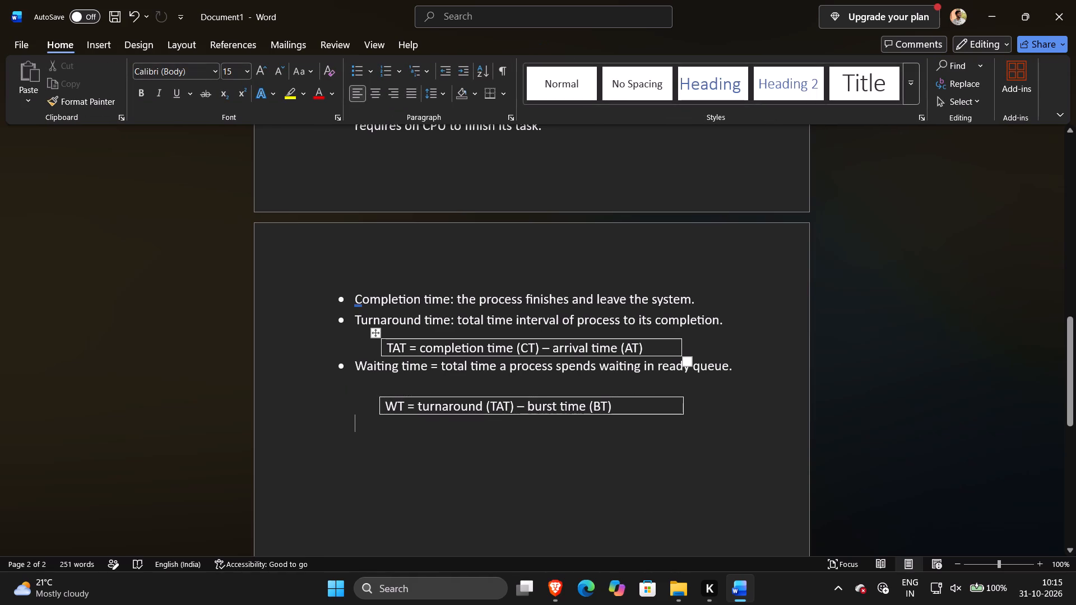
pyautogui.press('BackSpace')
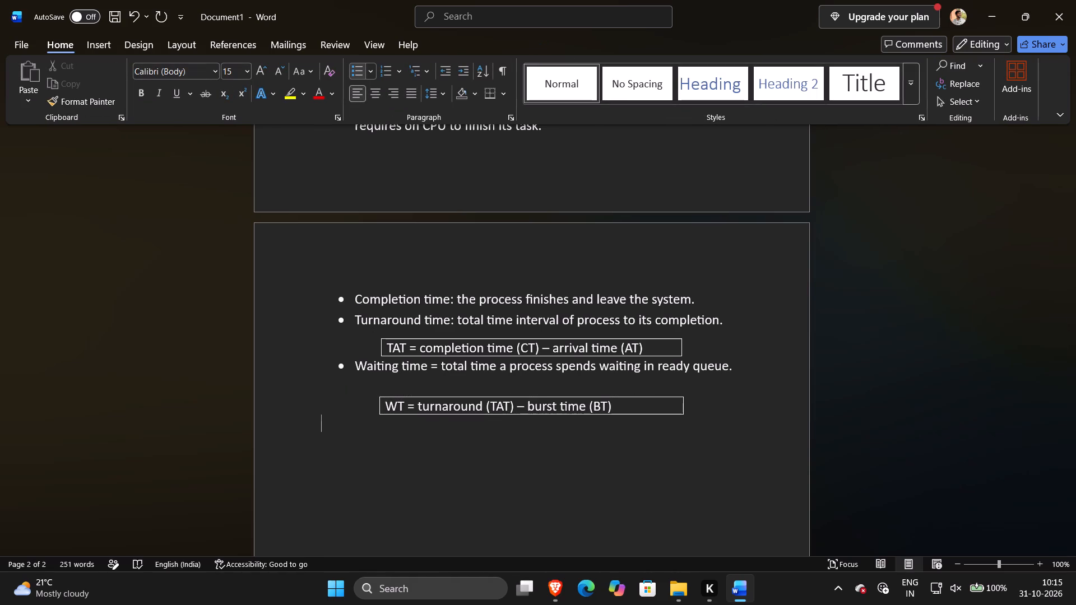
pyautogui.click(353, 73)
pyautogui.write('REsponse time')
pyautogui.press('space')
pyautogui.write('=')
pyautogui.press('space')
pyautogui.press('BackSpace')
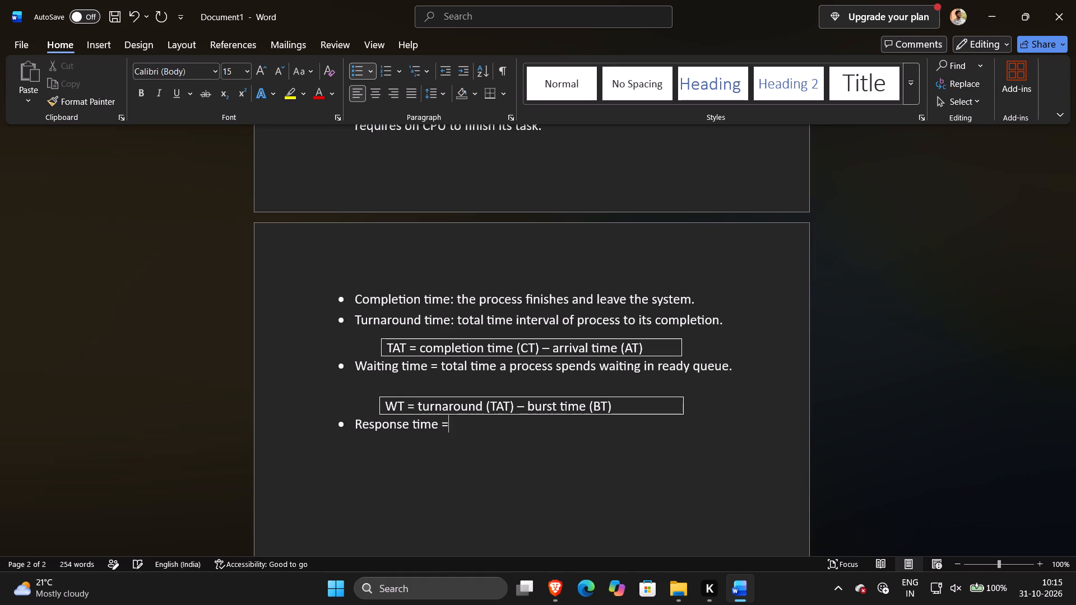
pyautogui.press('BackSpace')
pyautogui.press('BackSpace')
pyautogui.hotkey('shift', ':')
# Replace the equals sign after "Waiting time" with a colon followed by a space.
pyautogui.click(439, 370)
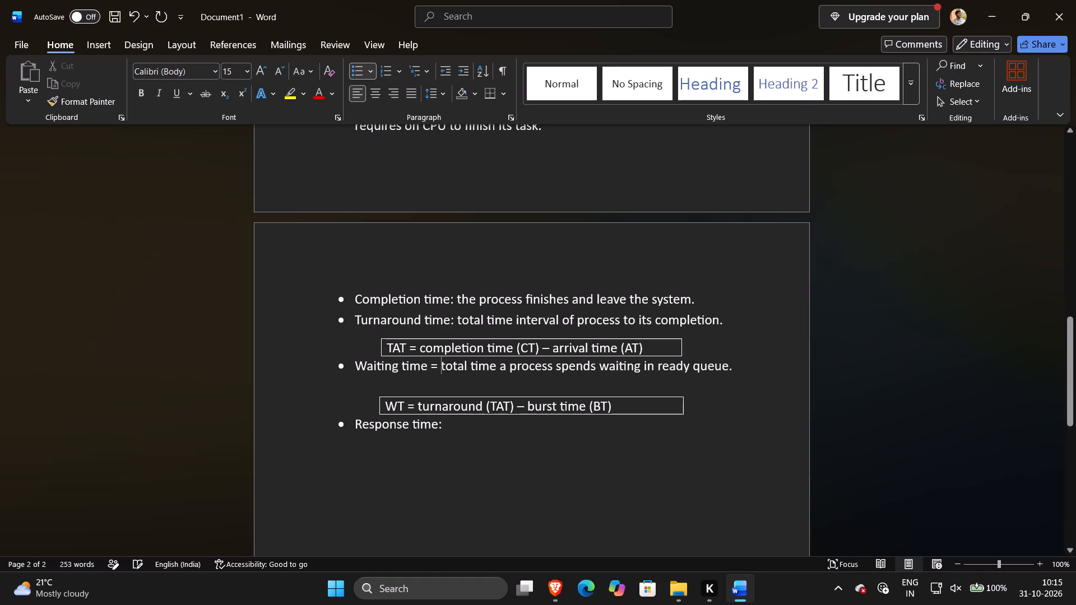
pyautogui.press('BackSpace')
pyautogui.press('BackSpace')
pyautogui.press('BackSpace')
pyautogui.write(':')
pyautogui.press('space')
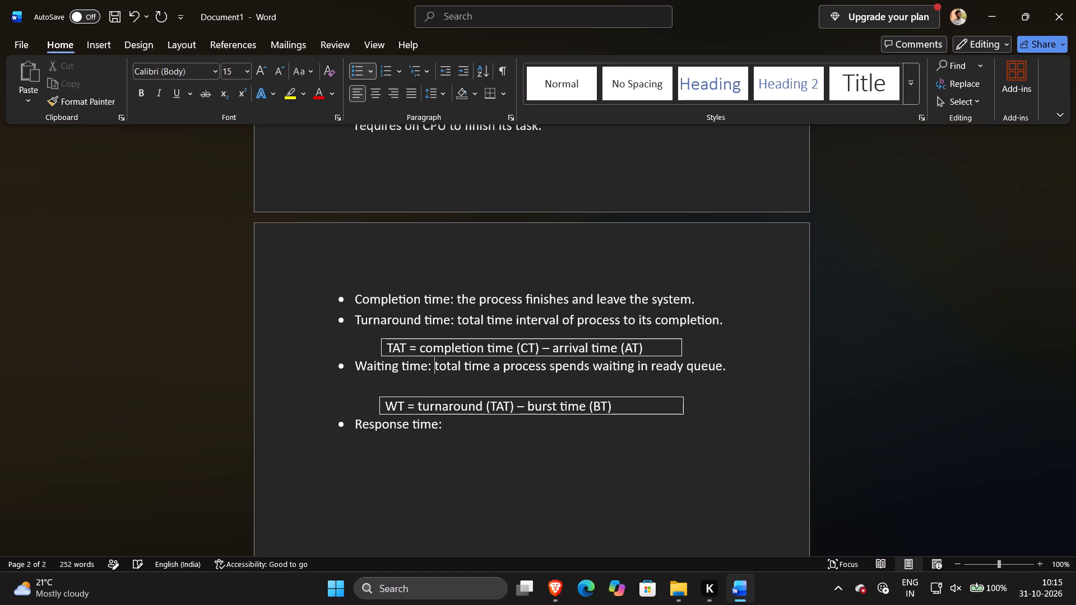
# Begin the Response time definition with "this is the time from the submission of a request".
pyautogui.click(452, 431)
pyautogui.press('space')
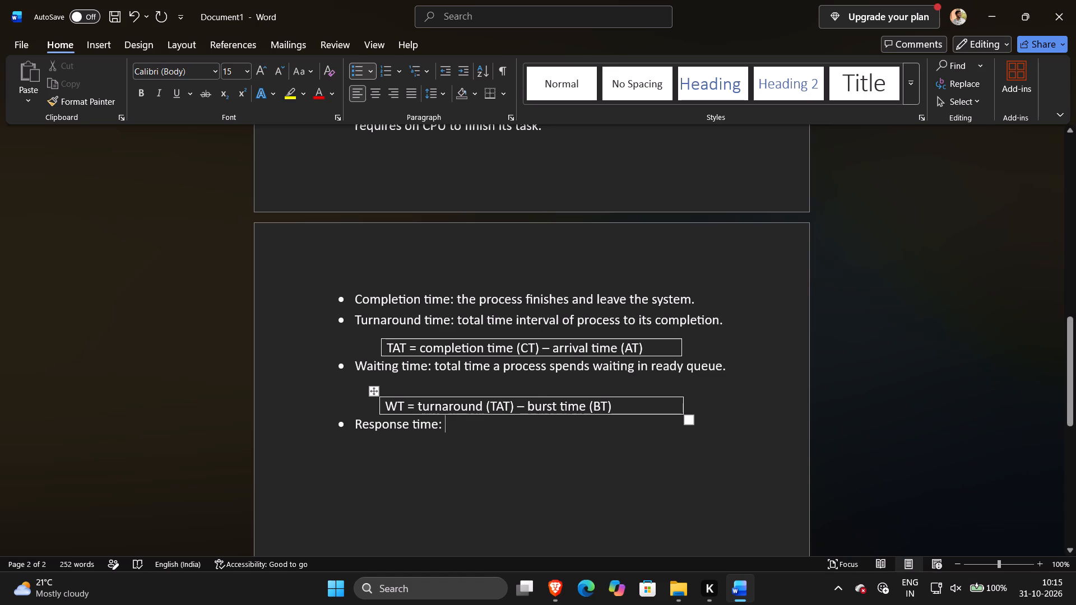
pyautogui.write('this t')
pyautogui.press('BackSpace')
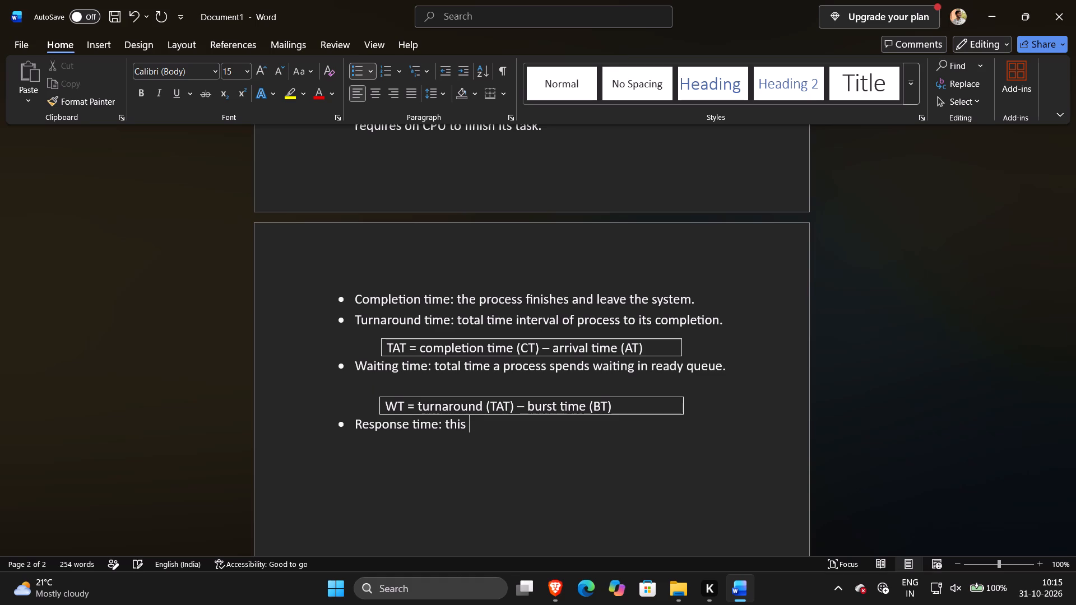
pyautogui.write('is the t')
pyautogui.write('ime')
pyautogui.press('space')
pyautogui.write('from')
pyautogui.press('space')
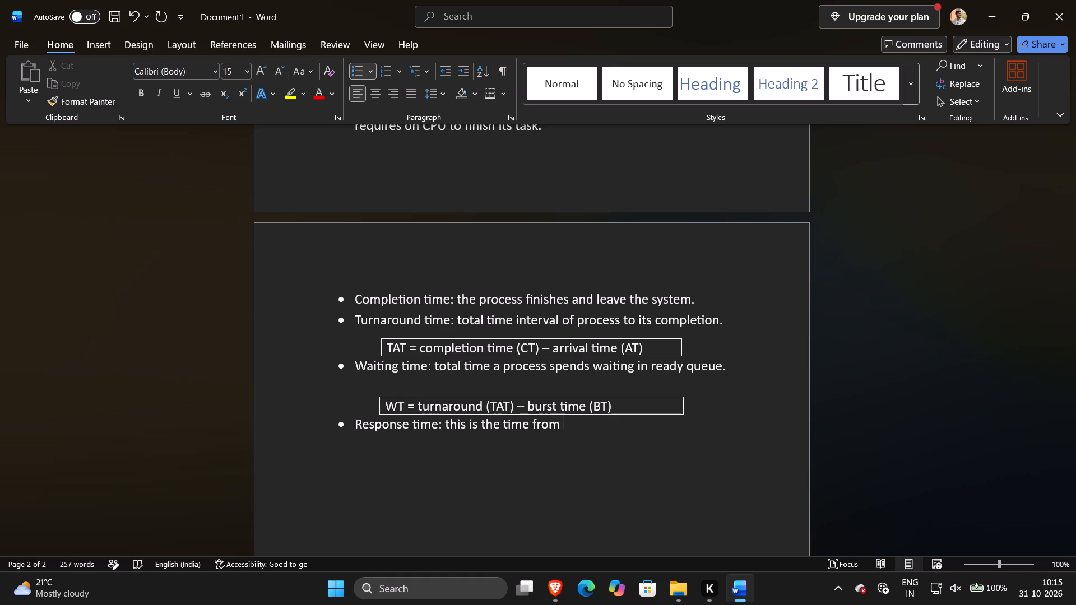
pyautogui.write('the submission')
pyautogui.press('space')
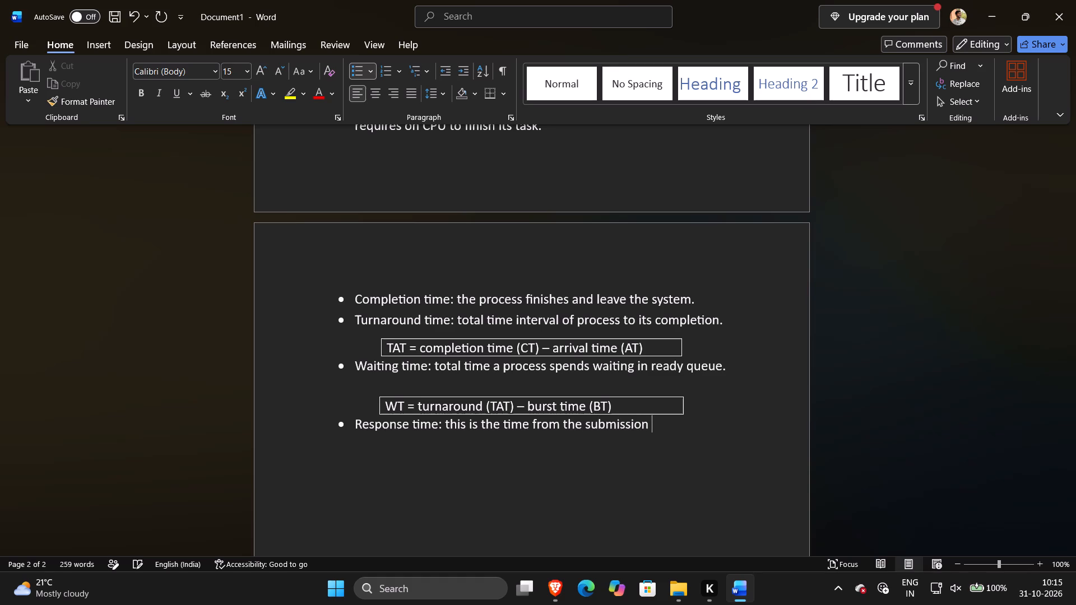
pyautogui.write('of a request')
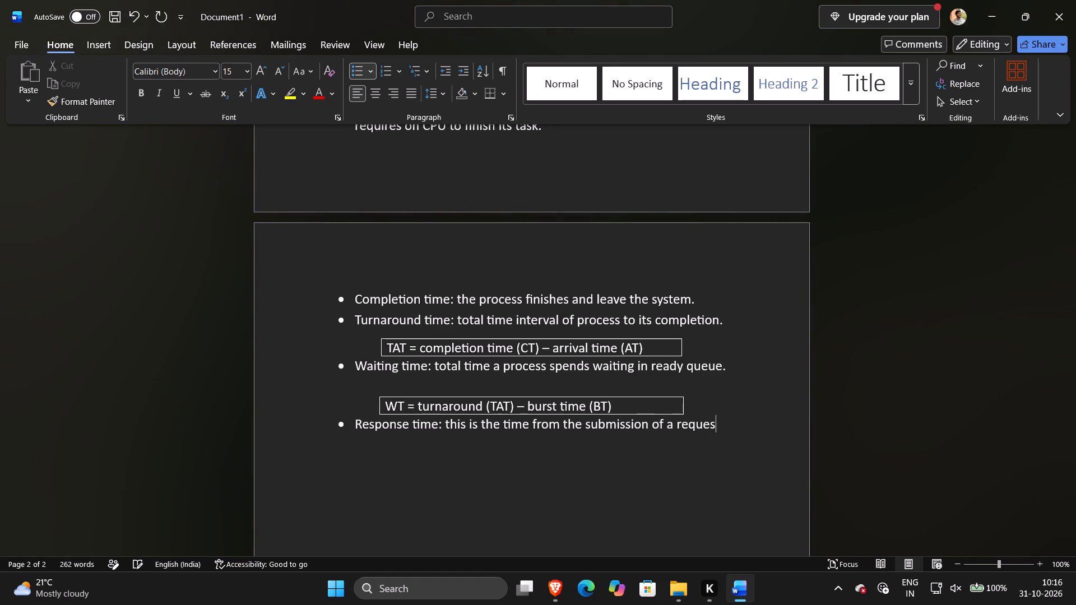
# Complete the Response time definition with "until the first response is produced.".
pyautogui.press('space')
pyautogui.press('i')
pyautogui.press('BackSpace')
pyautogui.write('until')
pyautogui.press('space')
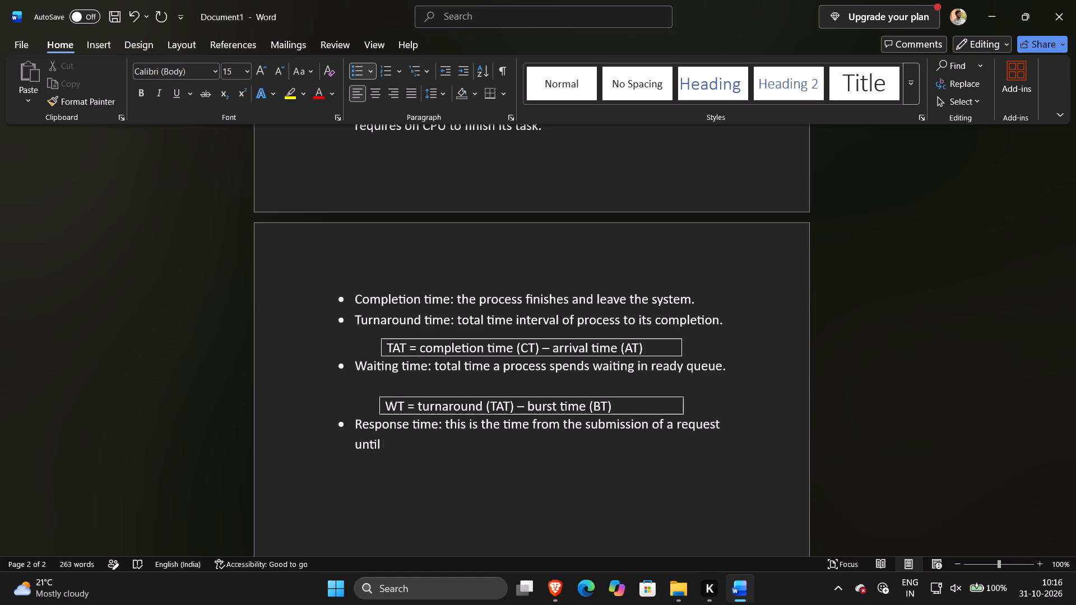
pyautogui.write('the first res')
pyautogui.write('ponse')
pyautogui.press('space')
pyautogui.write('is')
pyautogui.press('space')
pyautogui.write('produces')
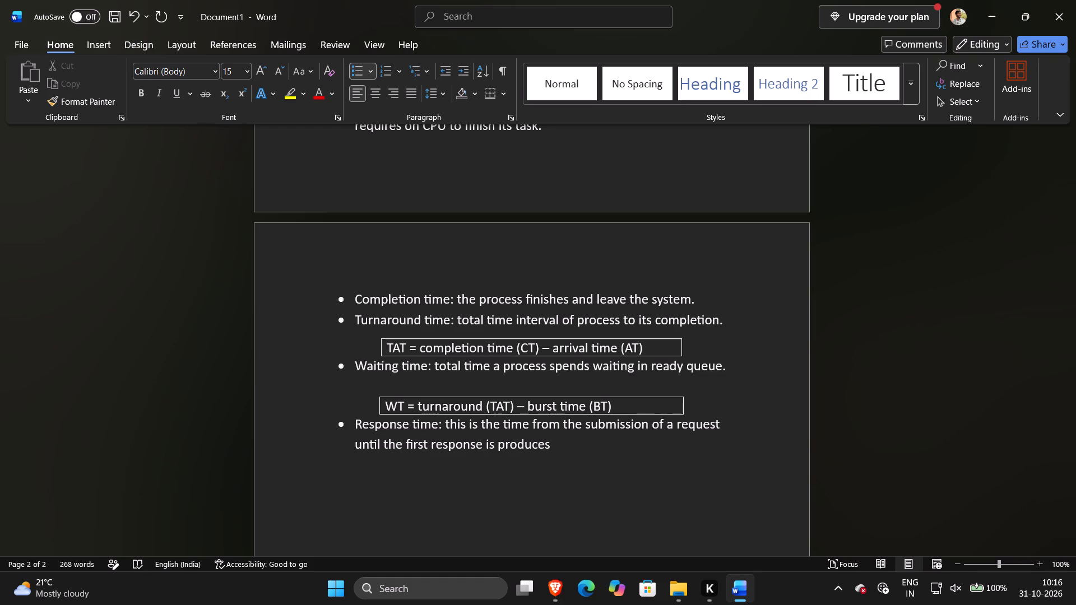
pyautogui.press('BackSpace')
pyautogui.press('d')
pyautogui.press('.')
# Insert a one-column, one-row table at an indented, unbulleted line beneath the Response time bullet.
pyautogui.scroll(-1, 443, 430)
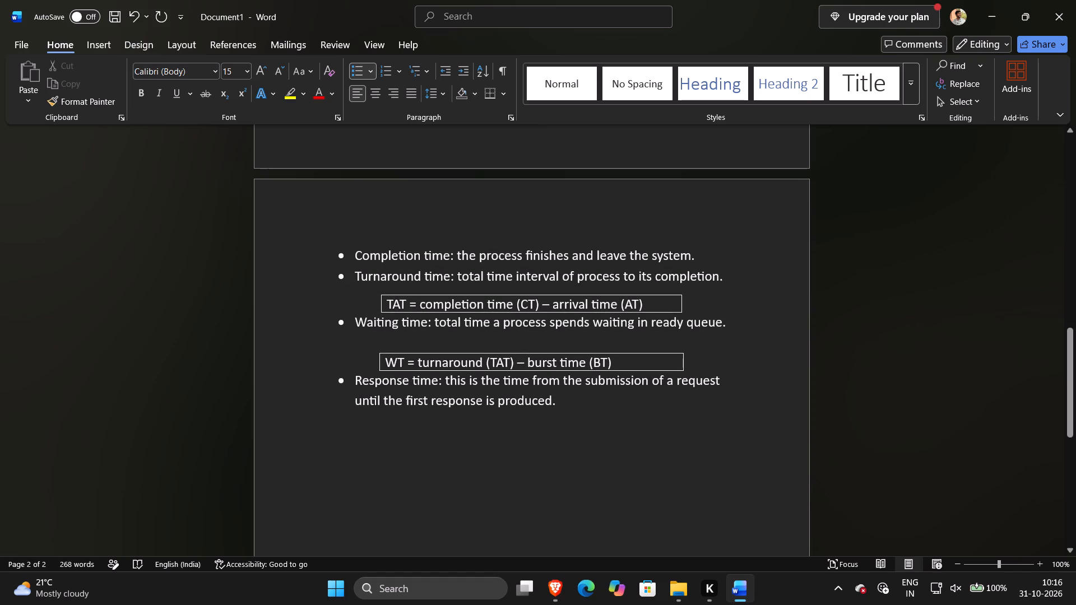
pyautogui.press('Return')
pyautogui.press('Return')
pyautogui.press('space')
pyautogui.press('space')
pyautogui.press('space')
pyautogui.press('space')
pyautogui.press('space')
pyautogui.press('space')
pyautogui.press('space')
pyautogui.press('space')
pyautogui.press('space')
pyautogui.press('space')
pyautogui.press('space')
pyautogui.press('space')
pyautogui.press('space')
pyautogui.press('space')
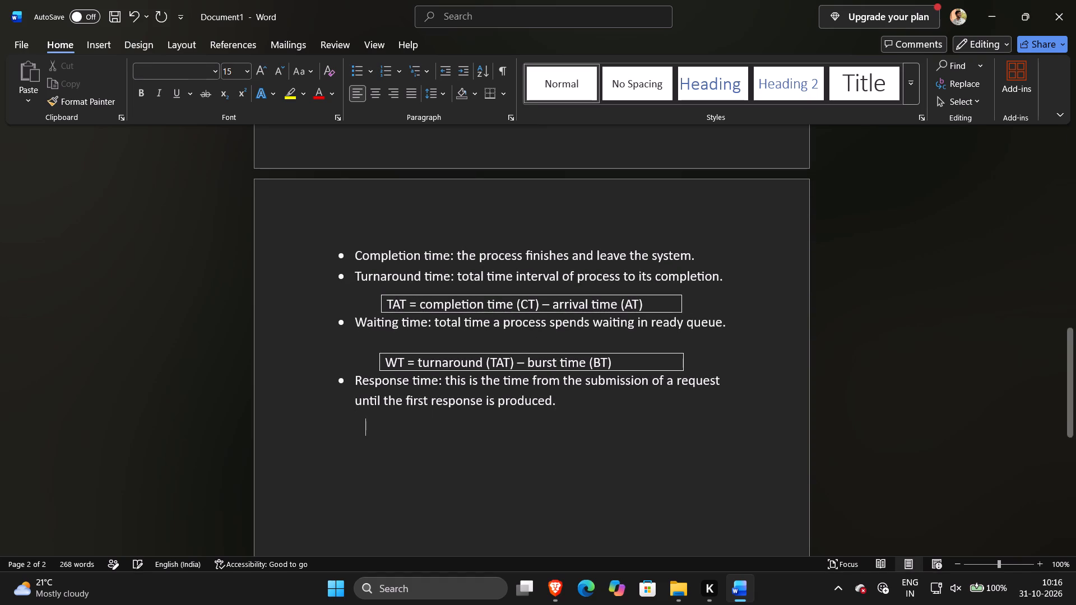
pyautogui.click(110, 52)
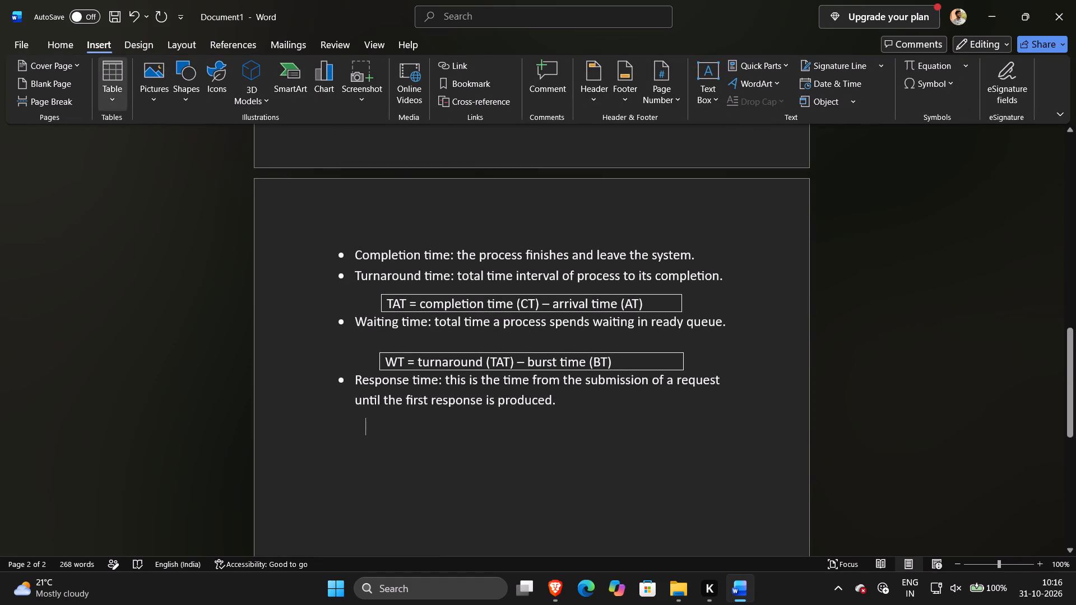
pyautogui.click(110, 75)
pyautogui.click(104, 137)
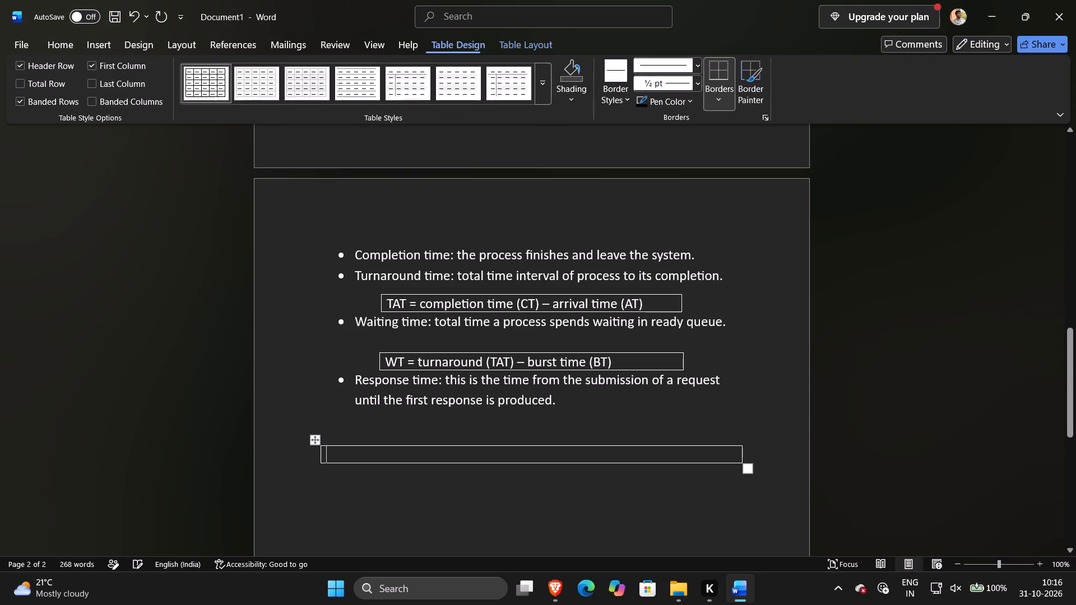
# Move the new empty table up so it sits directly beneath the Response time definition.
pyautogui.moveTo(378, 414); pyautogui.dragTo(372, 420)
pyautogui.moveTo(372, 420); pyautogui.dragTo(369, 458)
pyautogui.click(369, 458)
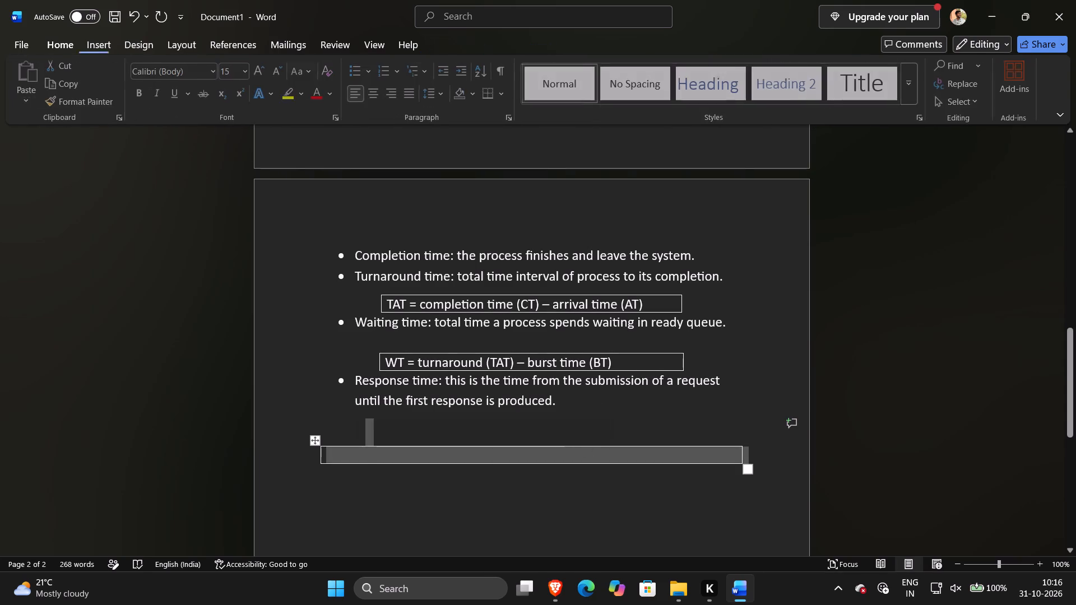
pyautogui.moveTo(314, 442); pyautogui.dragTo(317, 417)
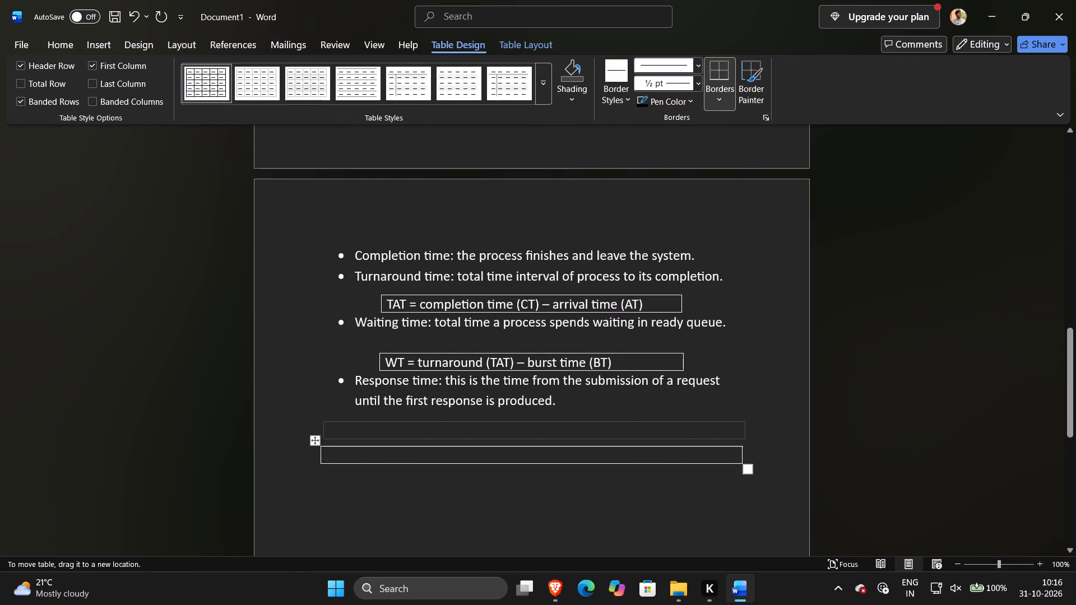
pyautogui.moveTo(317, 417); pyautogui.dragTo(316, 417)
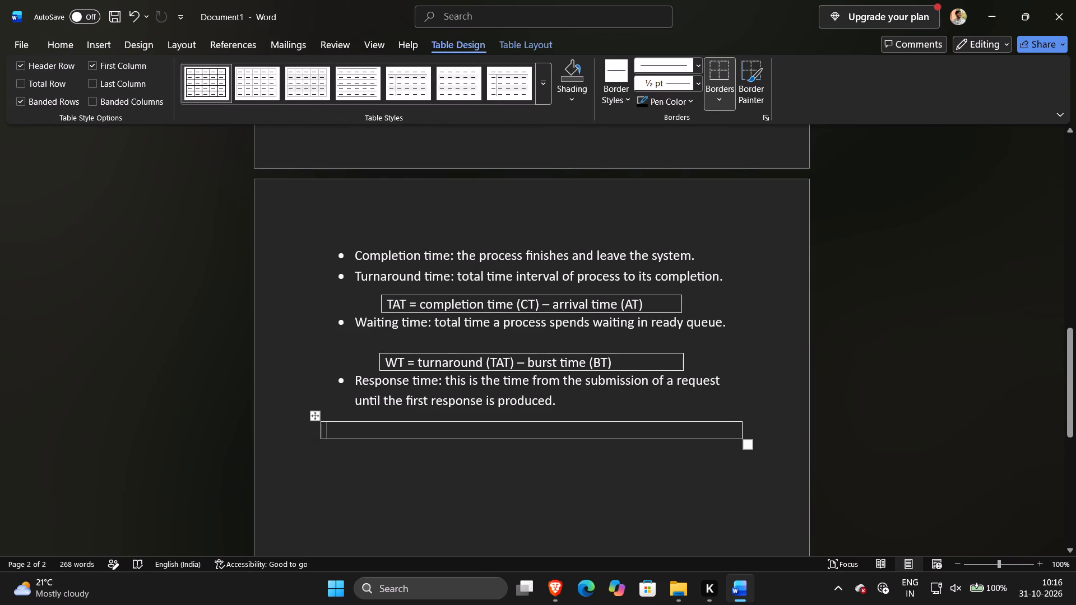
# Move the WT formula table up closer to the Waiting time bullet, keeping it aligned with the TAT box.
pyautogui.click(402, 364)
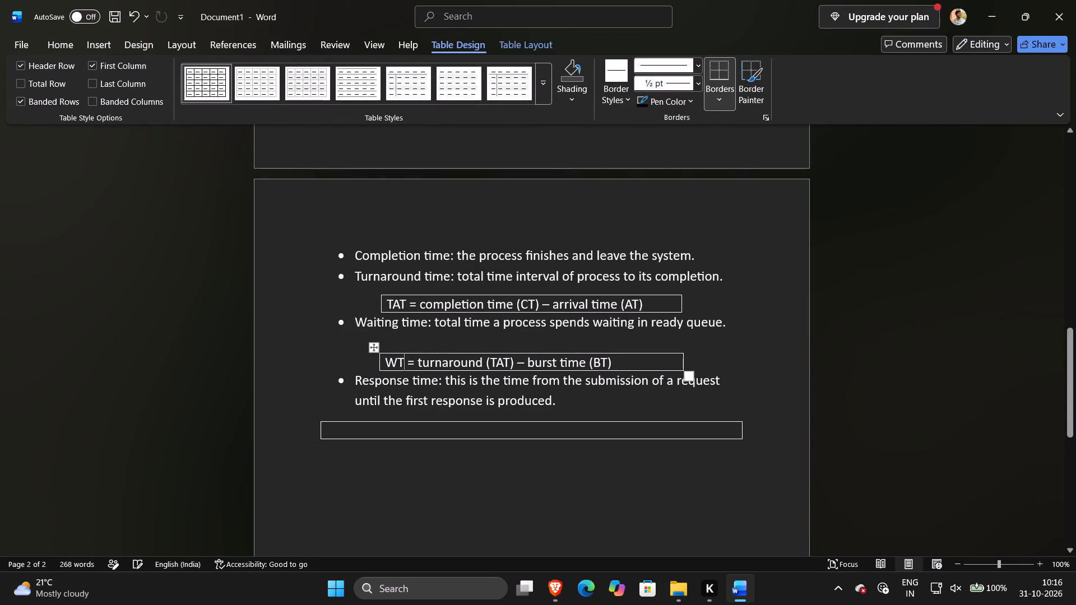
pyautogui.moveTo(375, 350); pyautogui.dragTo(372, 336)
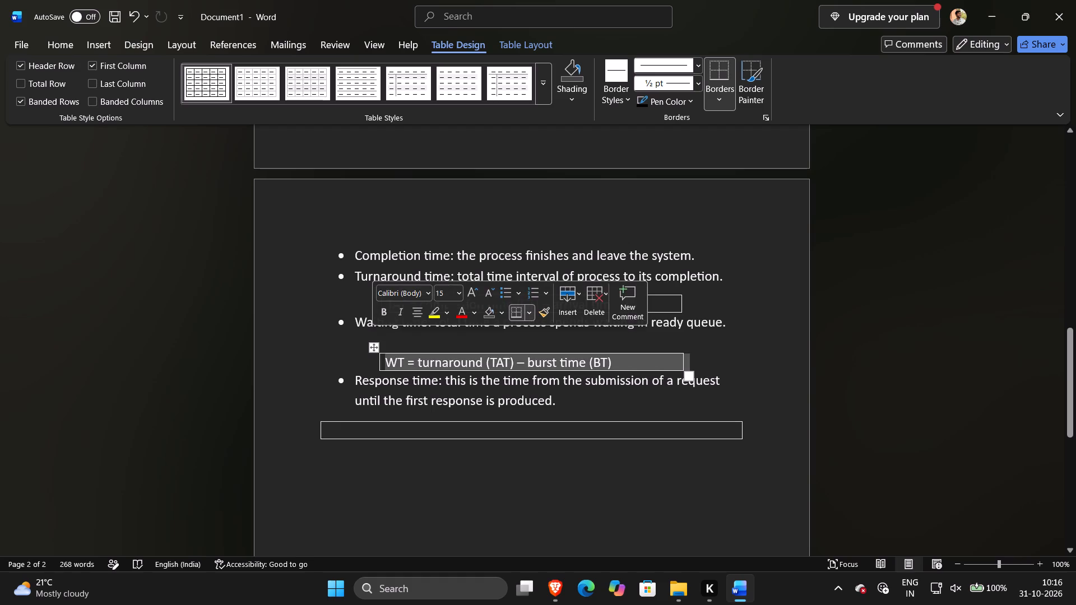
pyautogui.moveTo(370, 350); pyautogui.dragTo(336, 329)
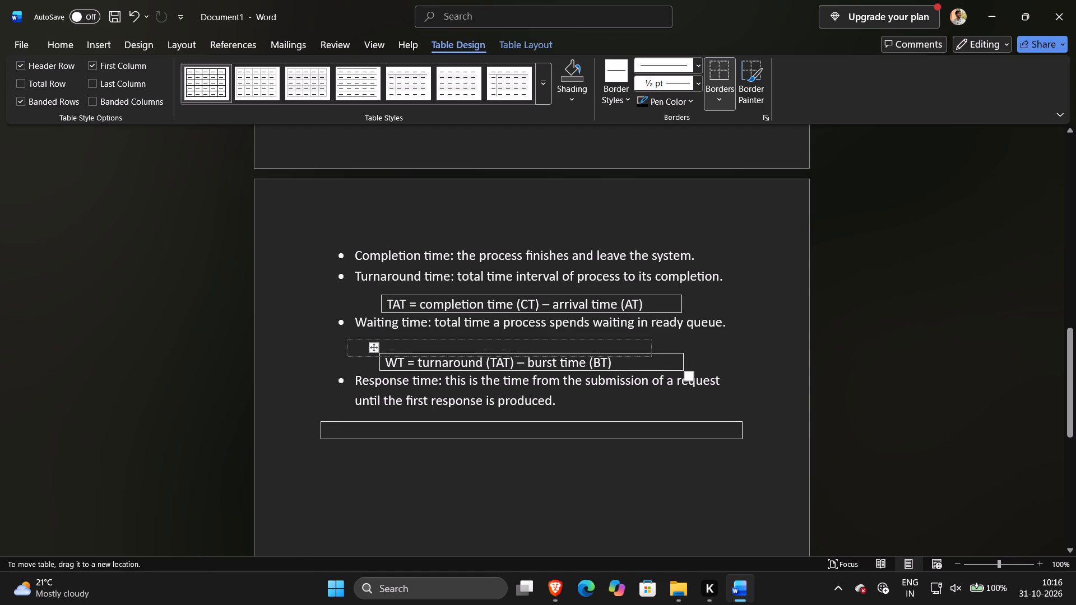
pyautogui.moveTo(336, 329); pyautogui.dragTo(371, 337)
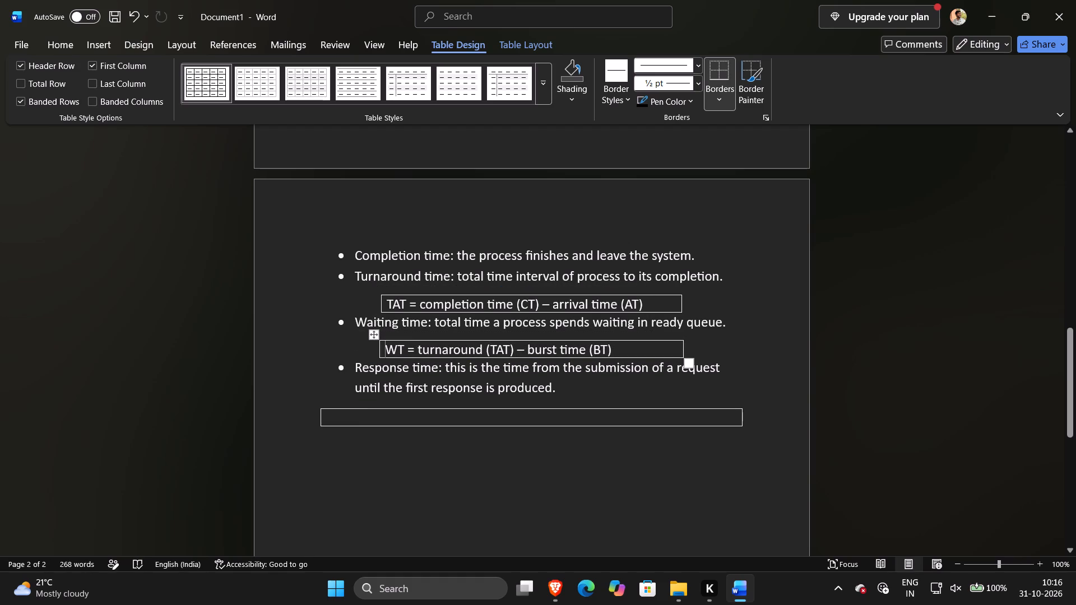
# Enter the formula "RT = time of first CPU allocation – arrival time (AT)" in the empty table beneath the Response time definition.
pyautogui.click(345, 421)
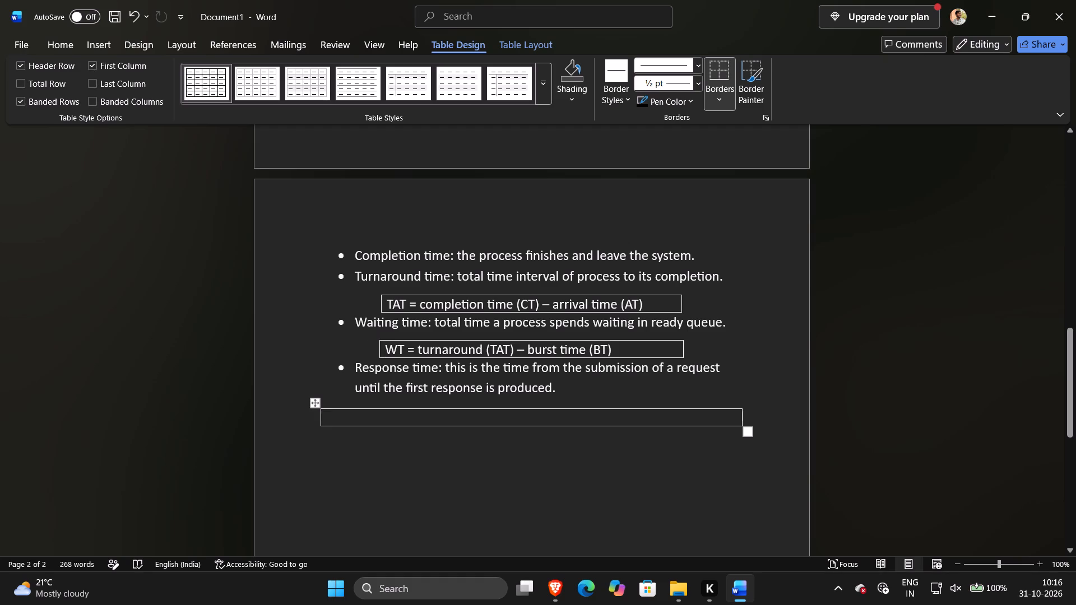
pyautogui.write('RT')
pyautogui.press('space')
pyautogui.write('=')
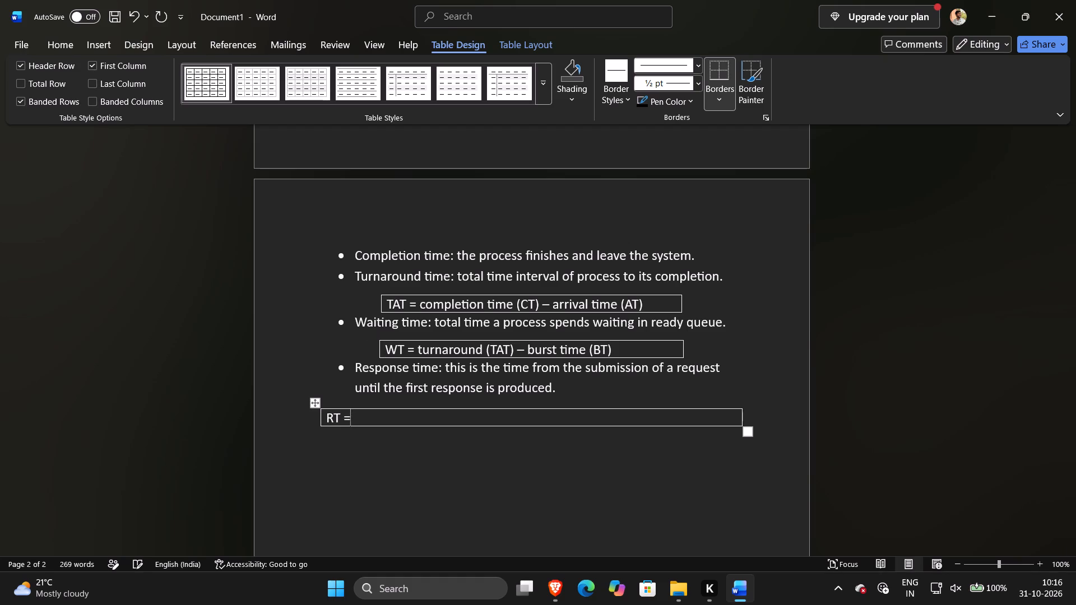
pyautogui.press('space')
pyautogui.moveTo(345, 421); pyautogui.dragTo(356, 430)
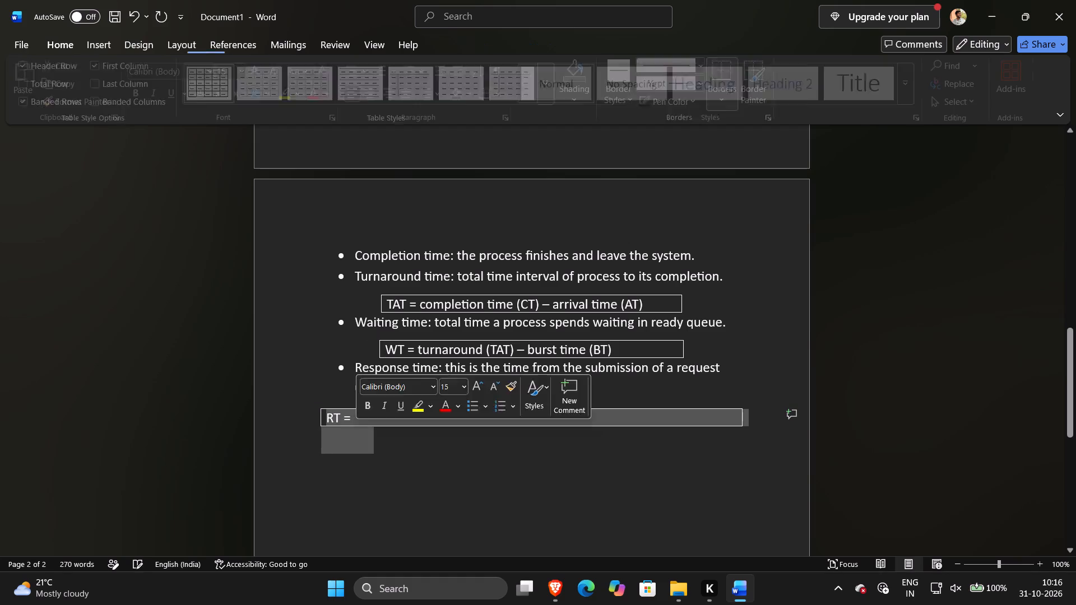
pyautogui.click(359, 421)
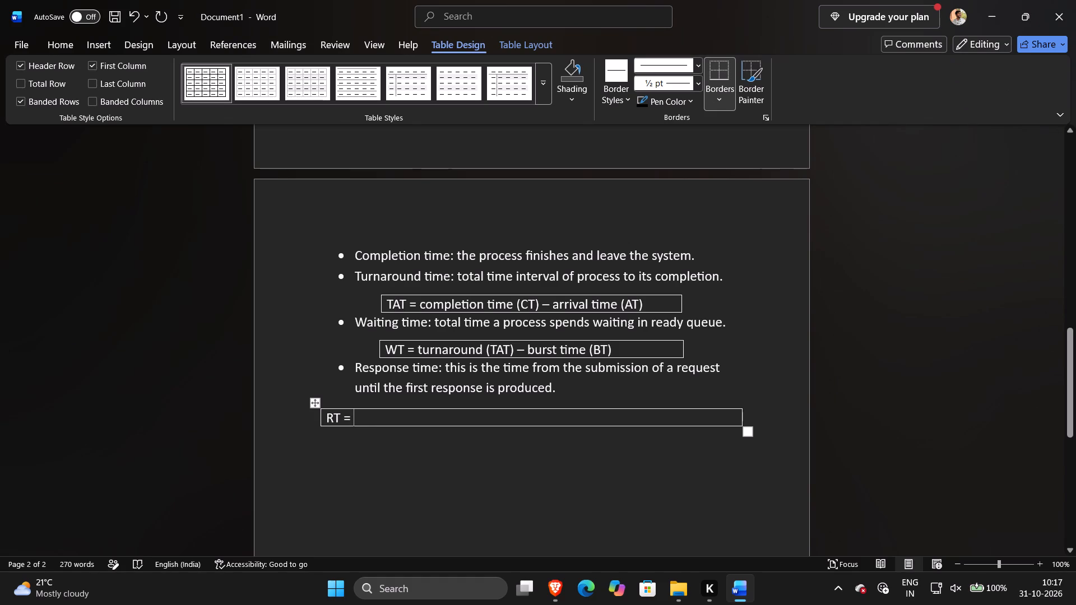
pyautogui.write('Tim')
pyautogui.press('BackSpace')
pyautogui.press('BackSpace')
pyautogui.press('BackSpace')
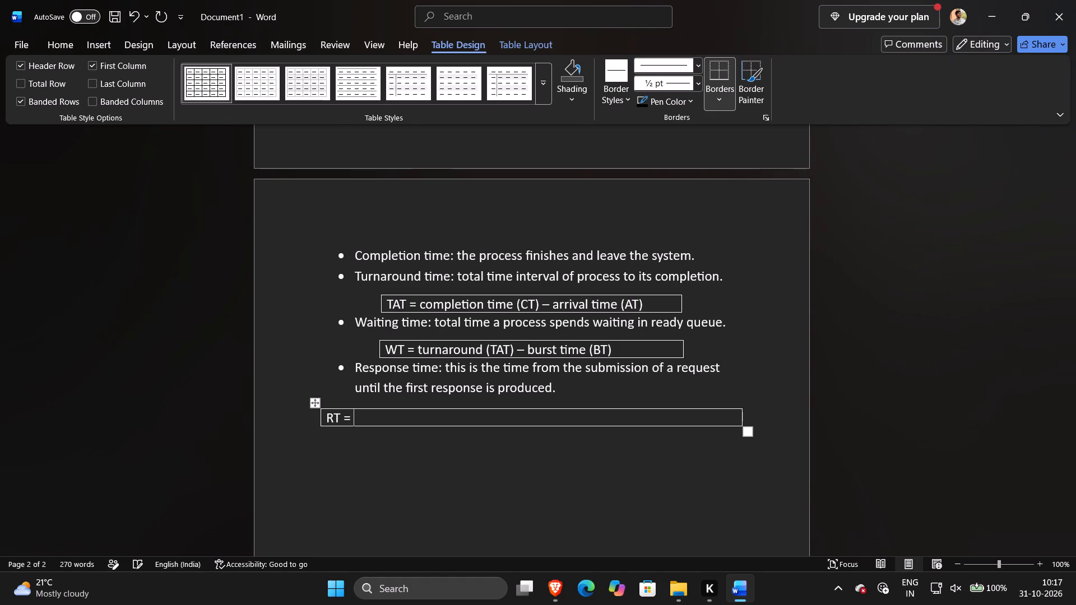
pyautogui.write('time of first')
pyautogui.press('space')
pyautogui.write('CPU allocation -')
pyautogui.press('space')
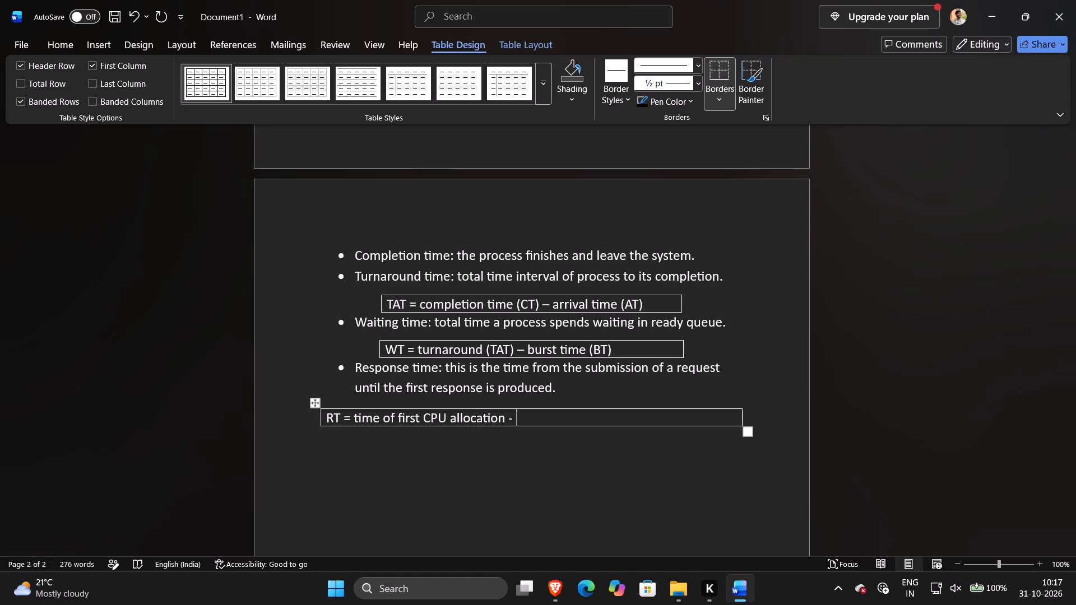
pyautogui.write('arrival time')
pyautogui.press('space')
pyautogui.write('(')
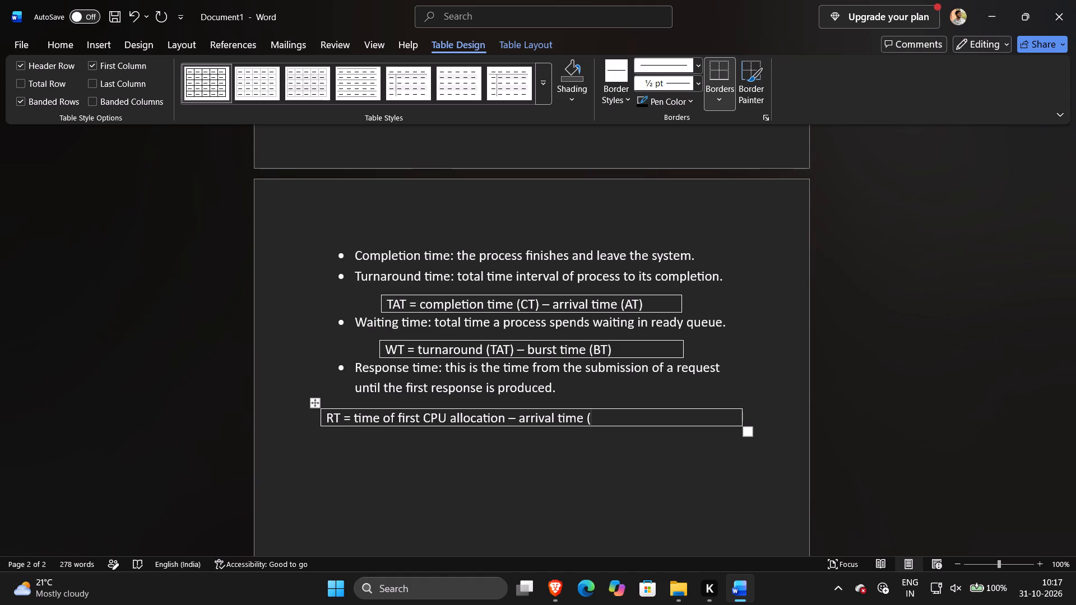
pyautogui.write('AT)')
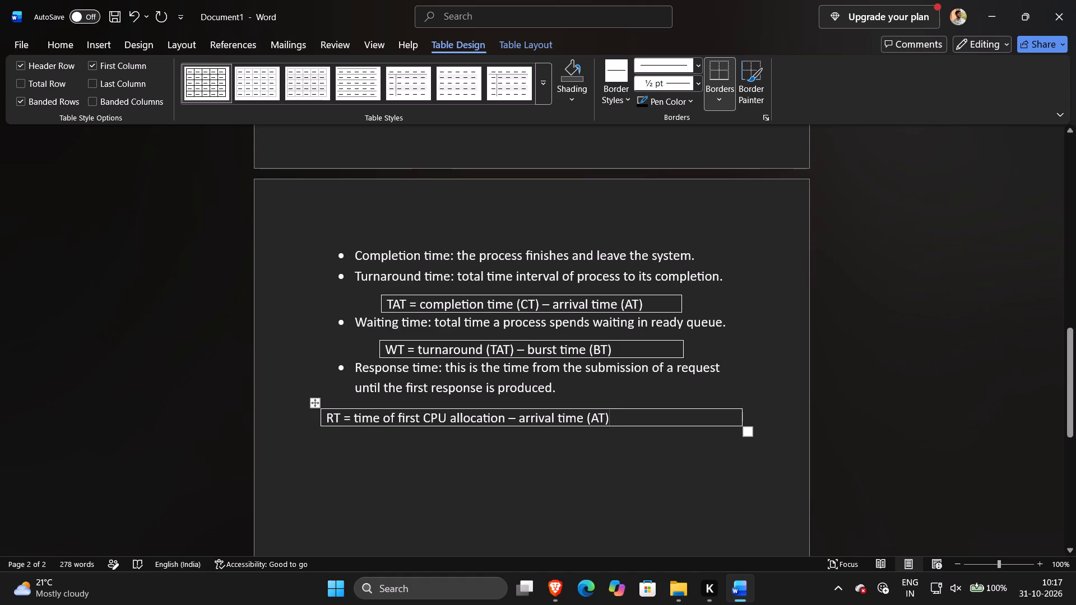
# Narrow the RT formula table so its box ends just past the formula text.
pyautogui.moveTo(744, 431); pyautogui.dragTo(654, 429)
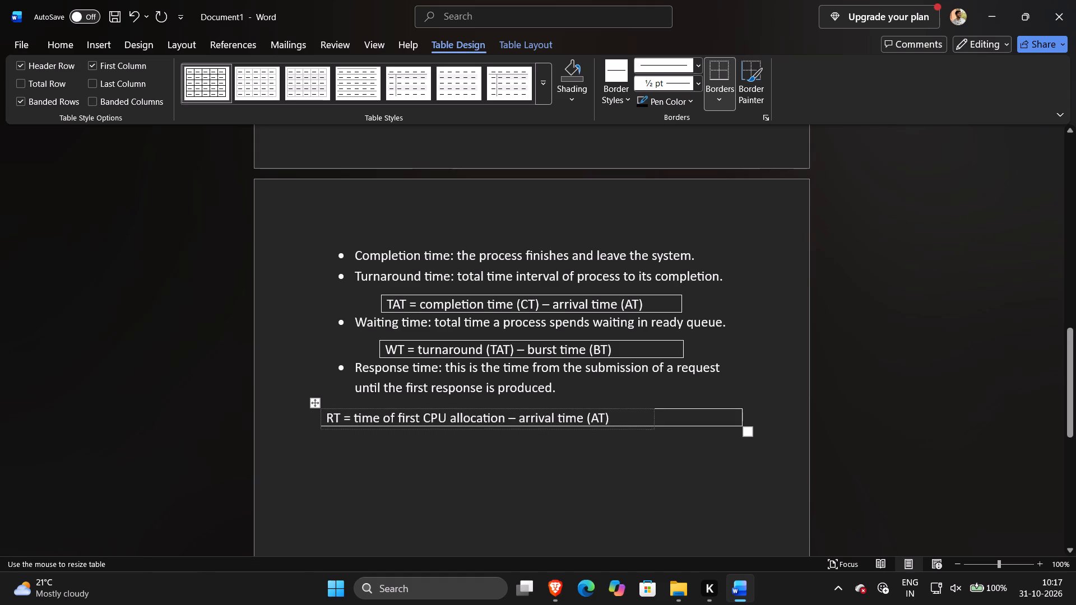
pyautogui.moveTo(654, 429); pyautogui.dragTo(619, 427)
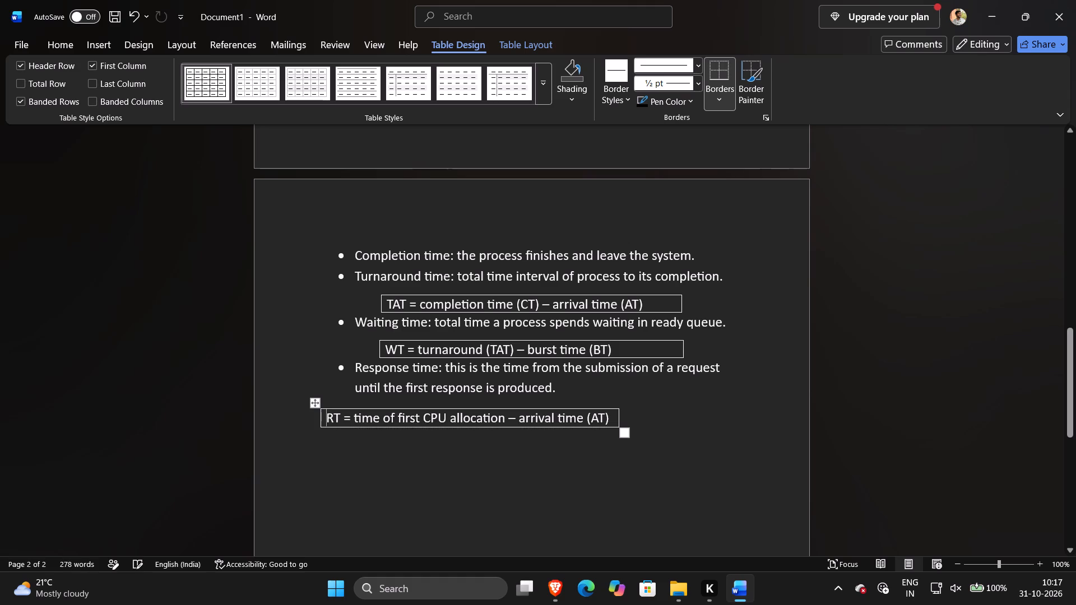
# Move the RT formula table directly beneath the Response time definition, indented in line with the TAT and WT boxes.
pyautogui.moveTo(313, 400); pyautogui.dragTo(365, 396)
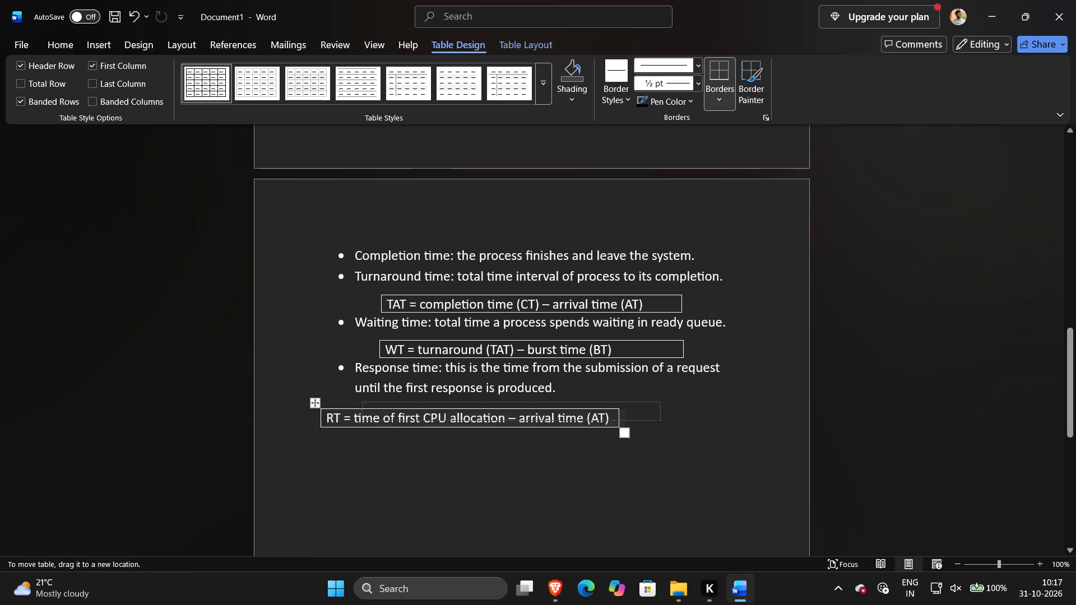
pyautogui.moveTo(365, 396); pyautogui.dragTo(375, 394)
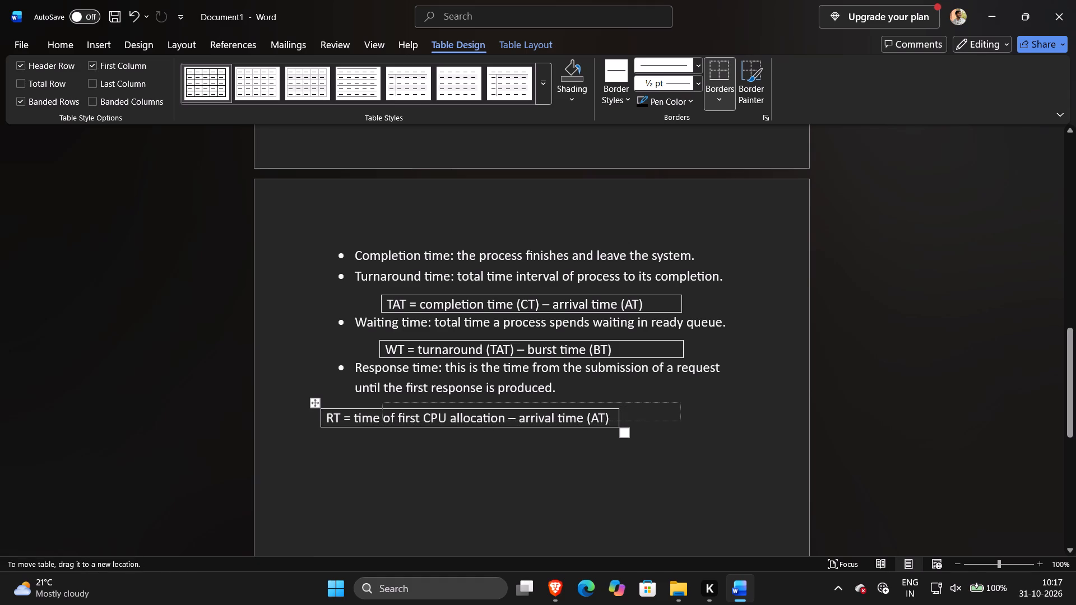
pyautogui.moveTo(375, 394); pyautogui.dragTo(373, 394)
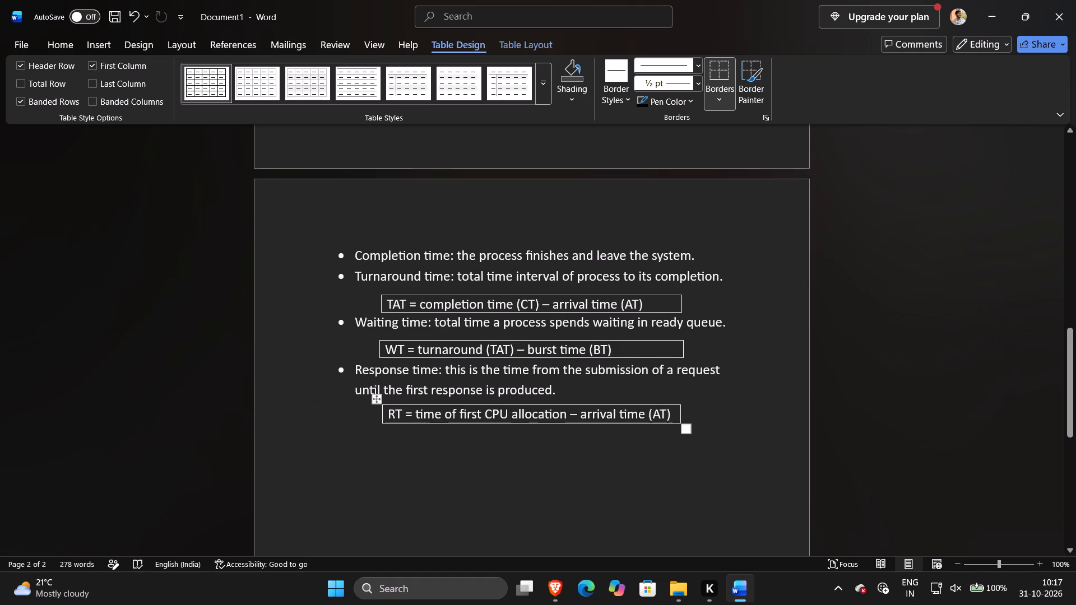
# Widen the RT formula table slightly so its box matches the width of the WT box.
pyautogui.moveTo(686, 427); pyautogui.dragTo(685, 427)
pyautogui.moveTo(685, 427); pyautogui.dragTo(685, 422)
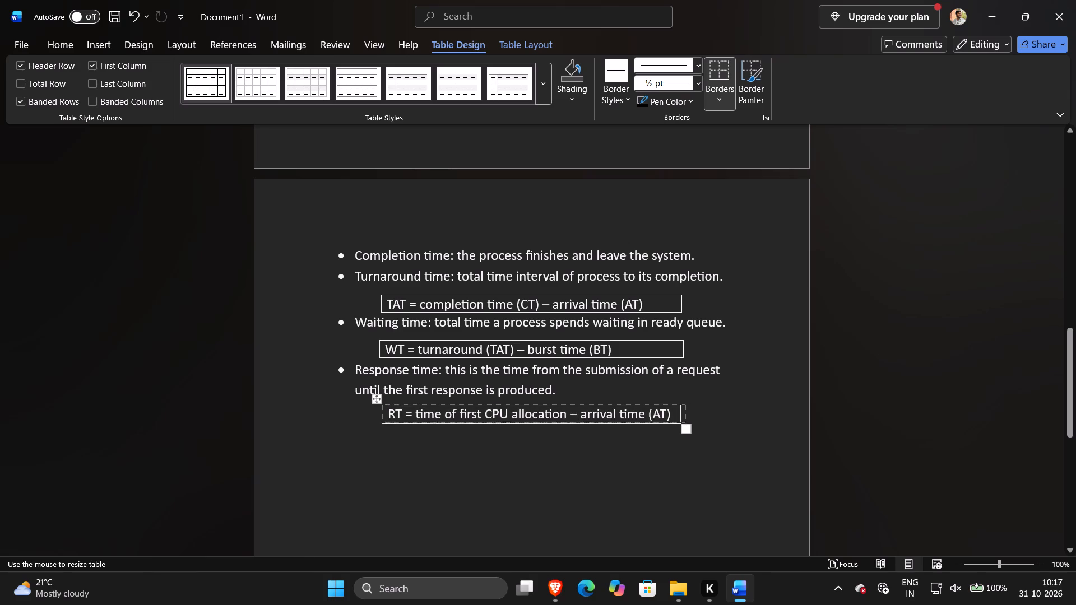
pyautogui.moveTo(685, 422); pyautogui.dragTo(685, 421)
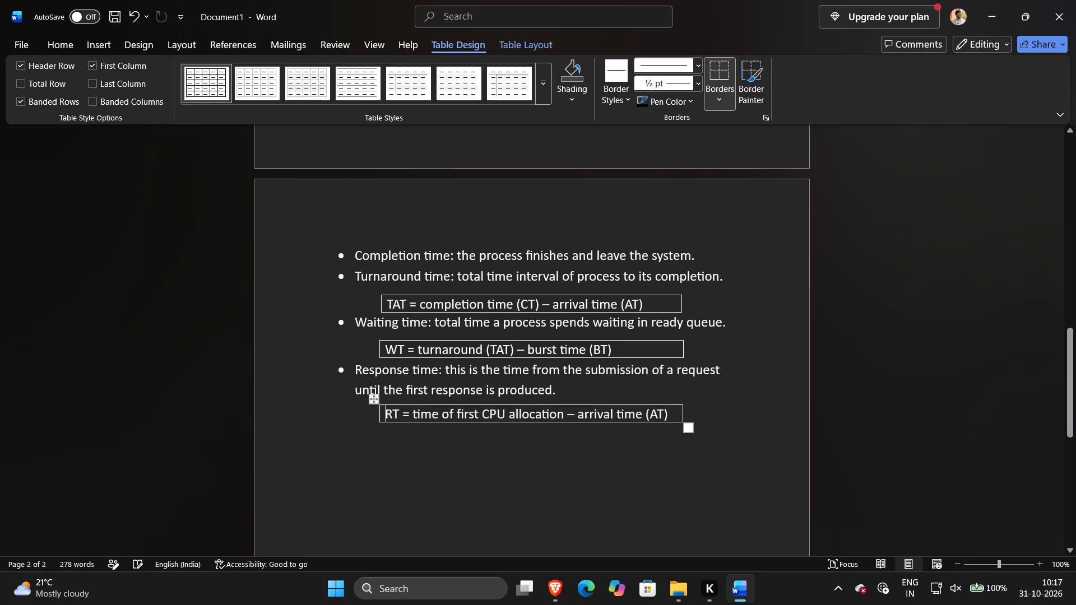
# Place the text cursor on the blank line below the RT formula table.
pyautogui.click(571, 409)
pyautogui.click(416, 442)
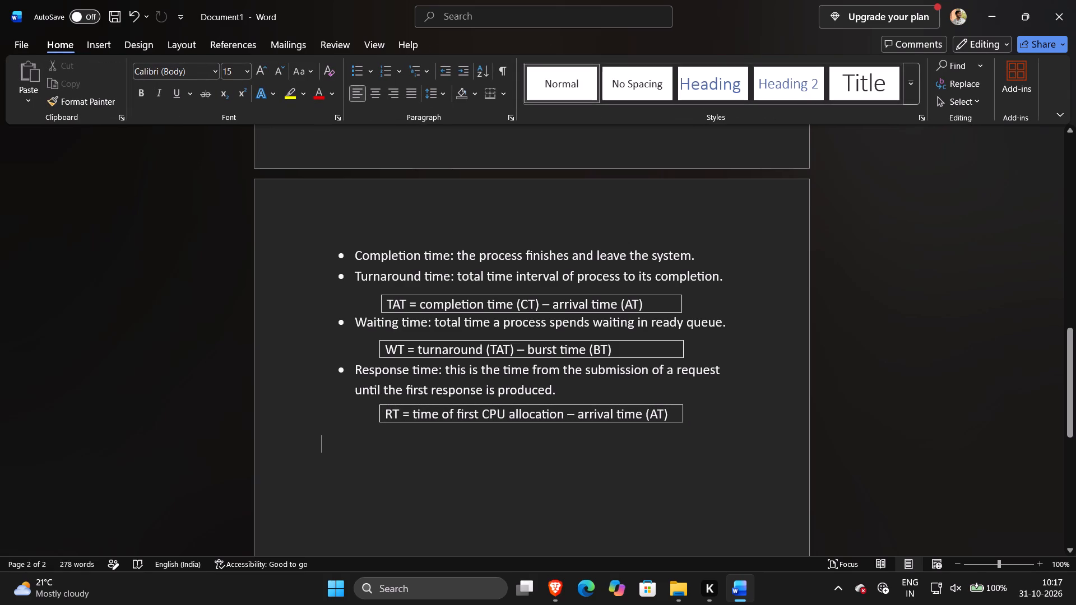
pyautogui.scroll(-3, 400, 424)
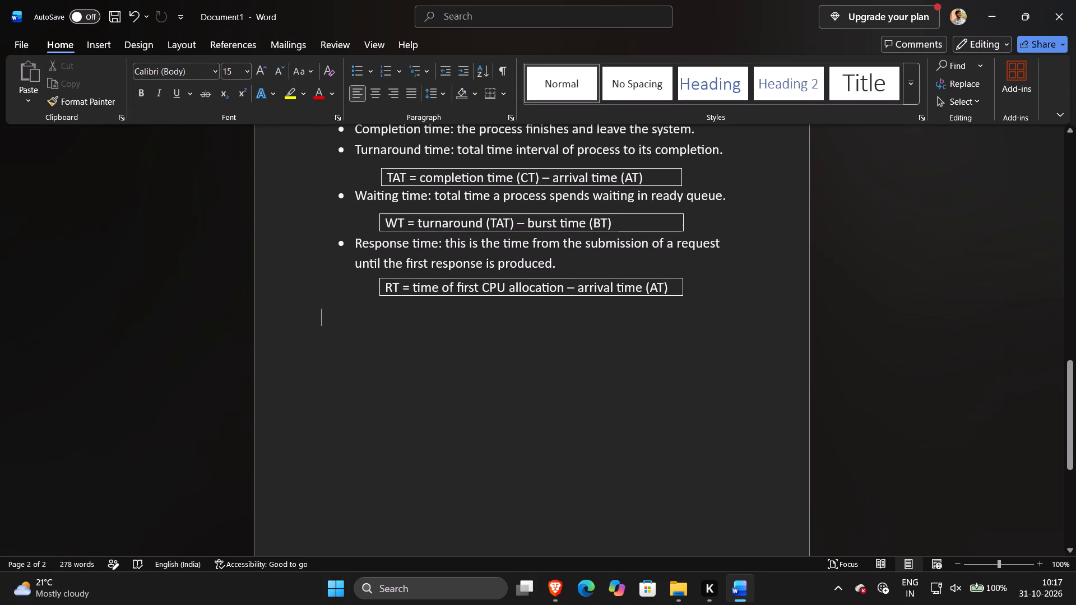
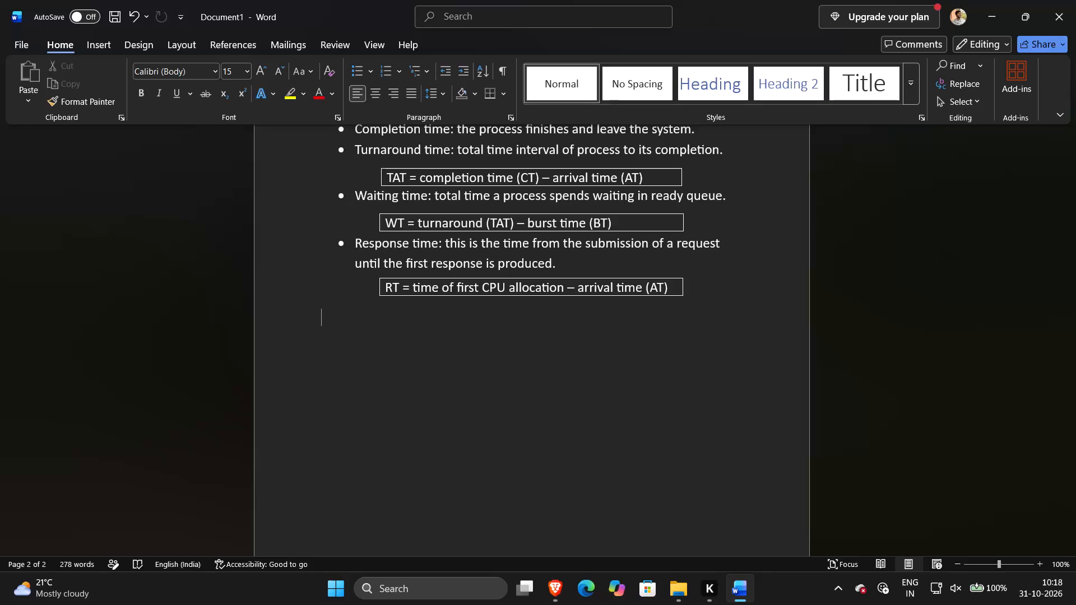
# Insert a table with three columns and six rows on the blank line below the RT formula box.
pyautogui.press('Right')
pyautogui.press('Right')
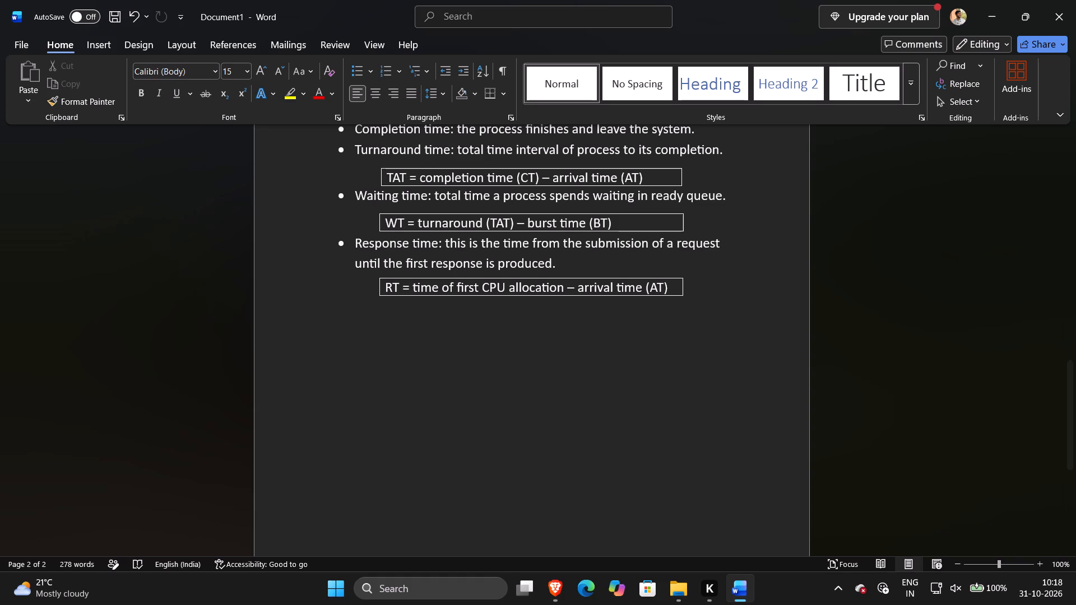
pyautogui.click(90, 47)
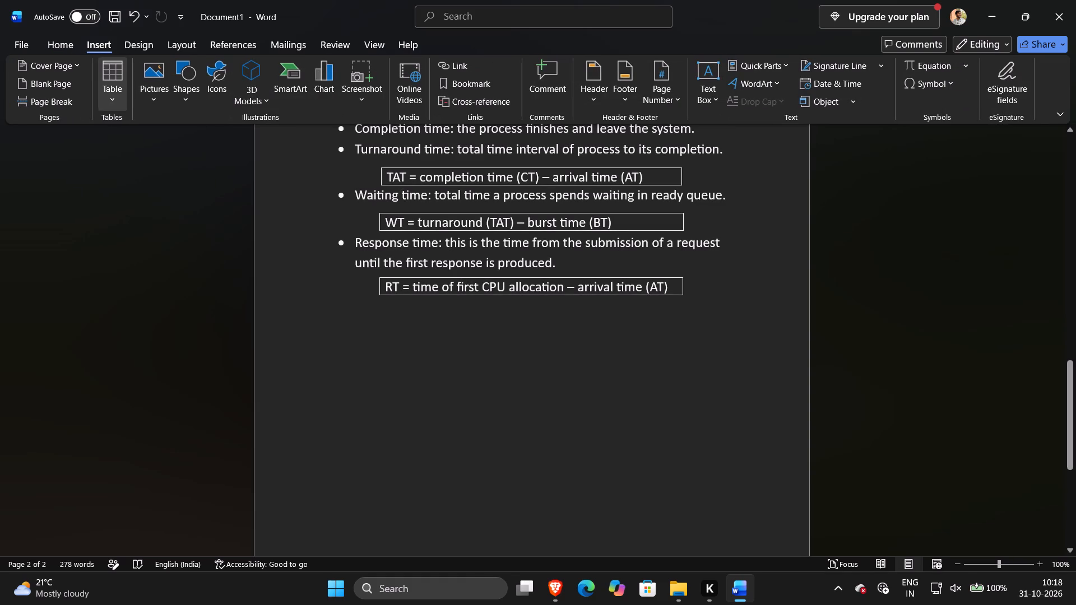
pyautogui.click(104, 78)
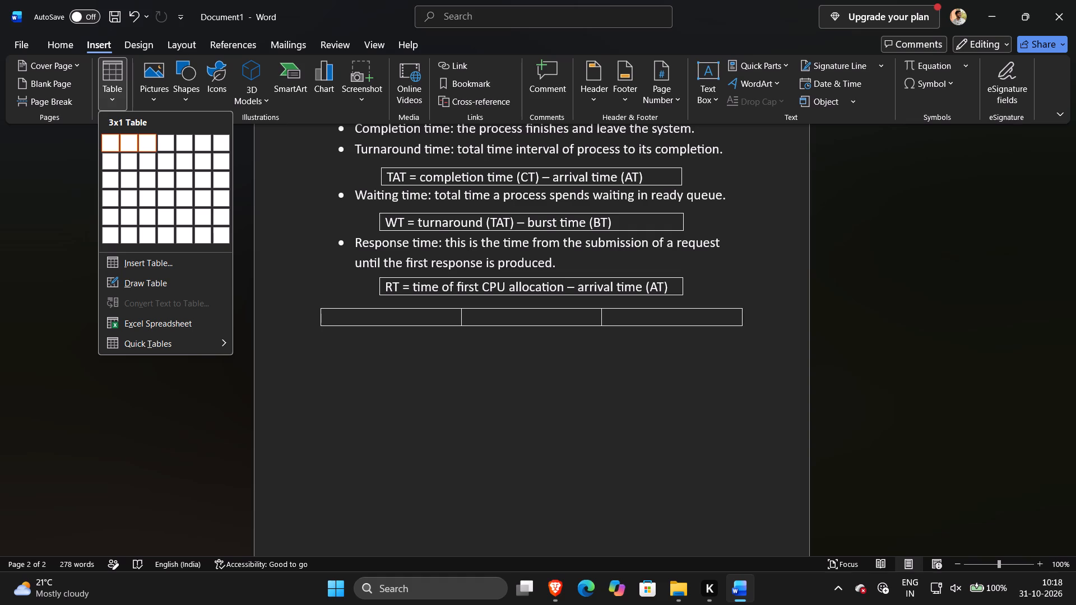
pyautogui.click(149, 232)
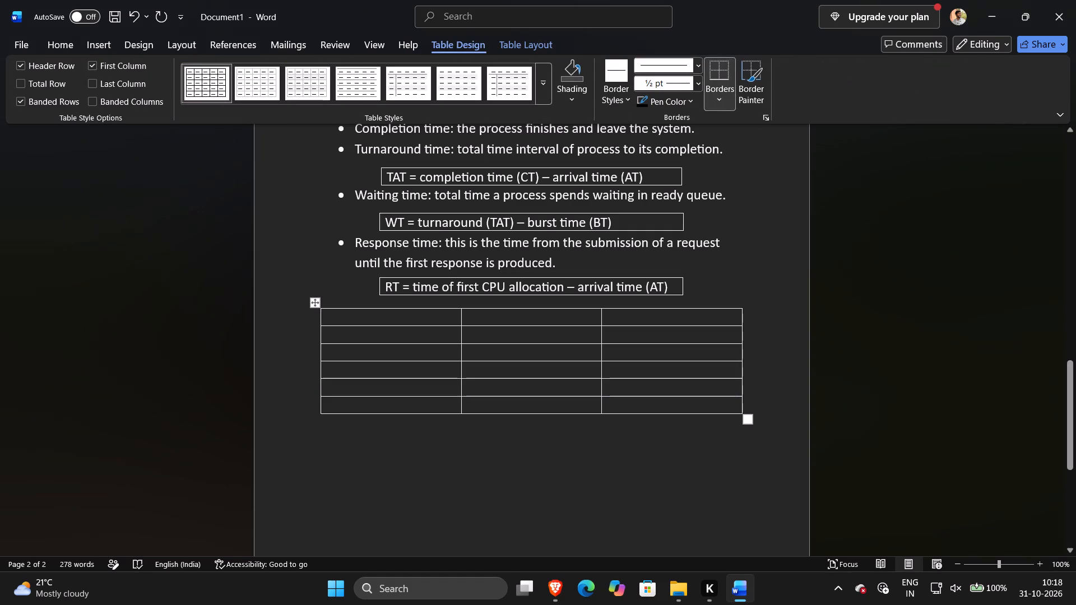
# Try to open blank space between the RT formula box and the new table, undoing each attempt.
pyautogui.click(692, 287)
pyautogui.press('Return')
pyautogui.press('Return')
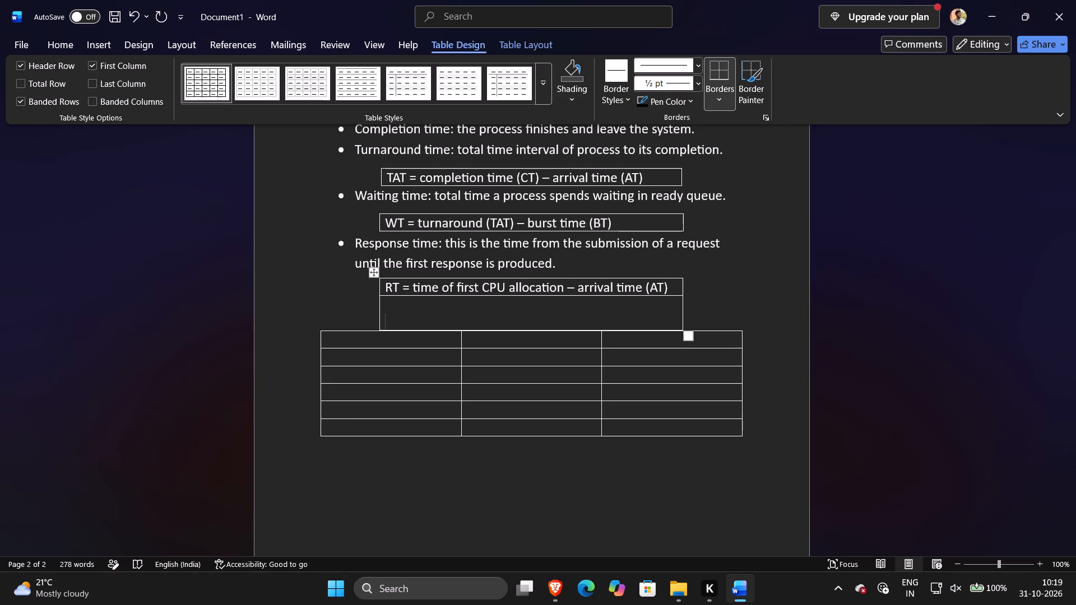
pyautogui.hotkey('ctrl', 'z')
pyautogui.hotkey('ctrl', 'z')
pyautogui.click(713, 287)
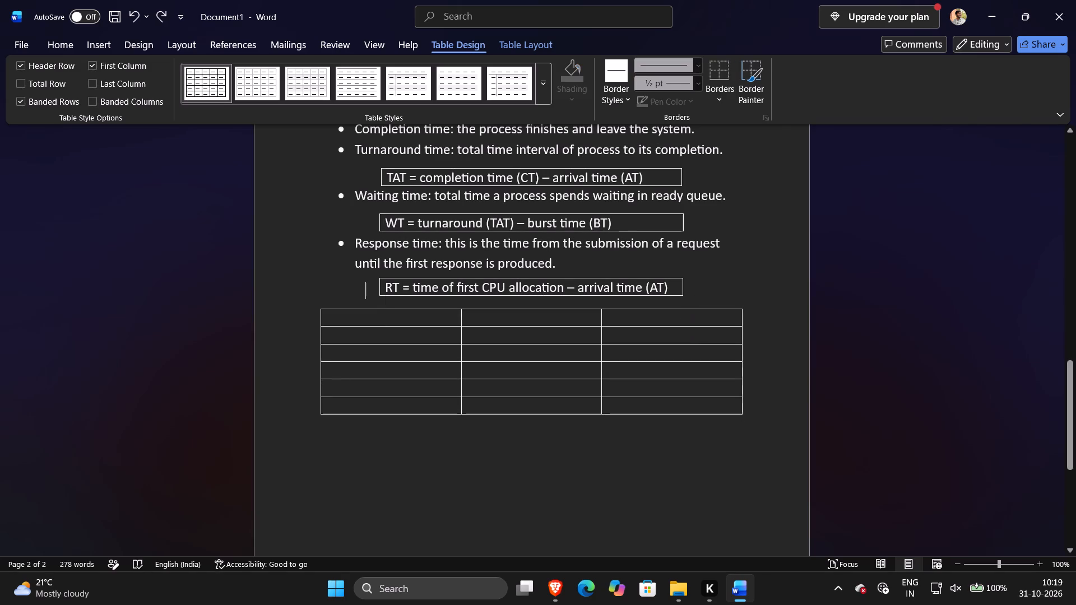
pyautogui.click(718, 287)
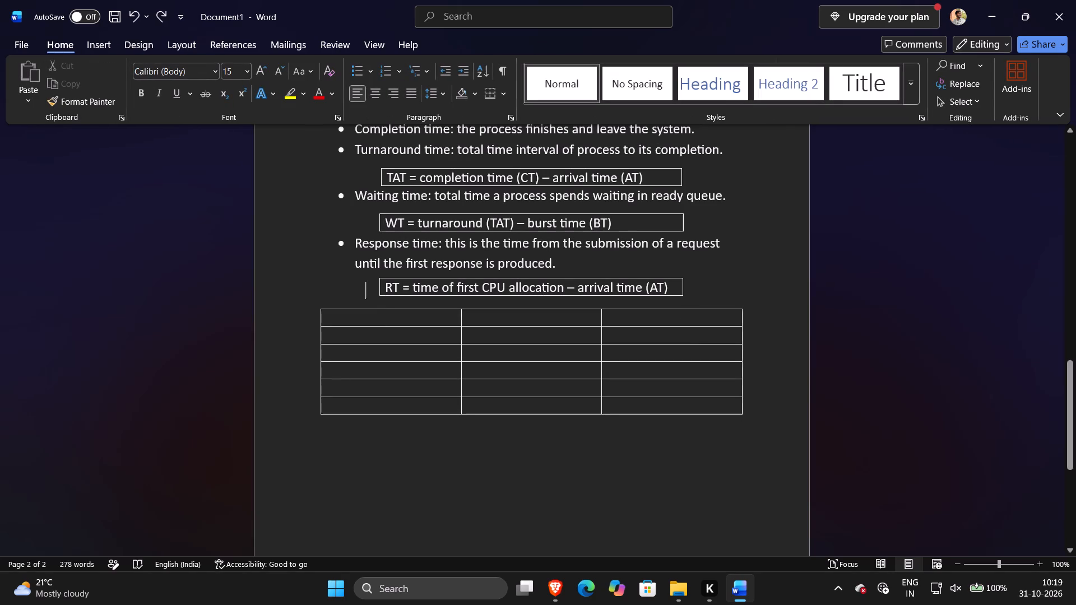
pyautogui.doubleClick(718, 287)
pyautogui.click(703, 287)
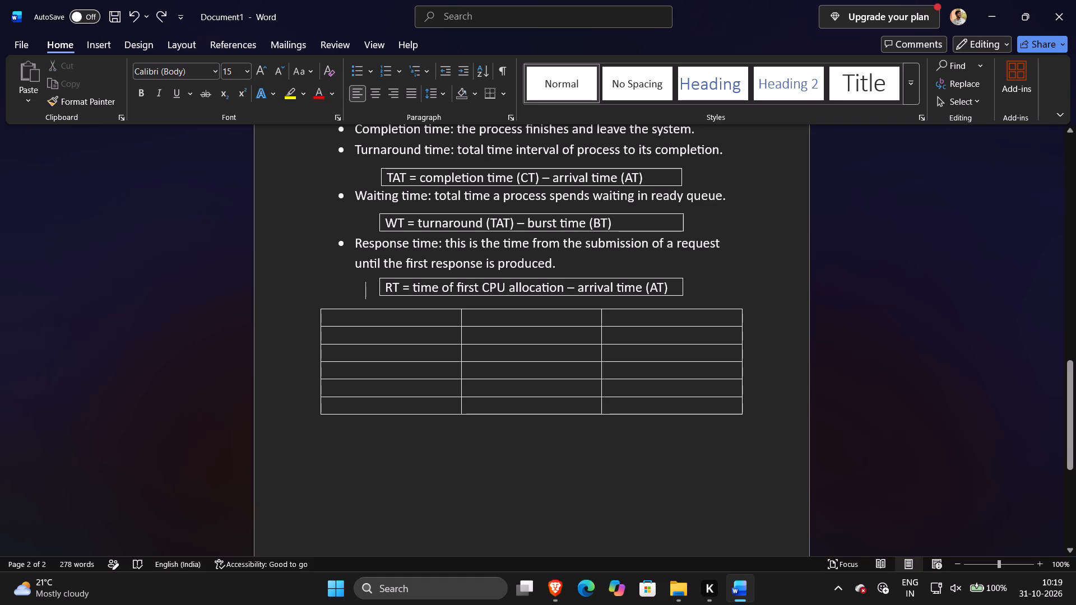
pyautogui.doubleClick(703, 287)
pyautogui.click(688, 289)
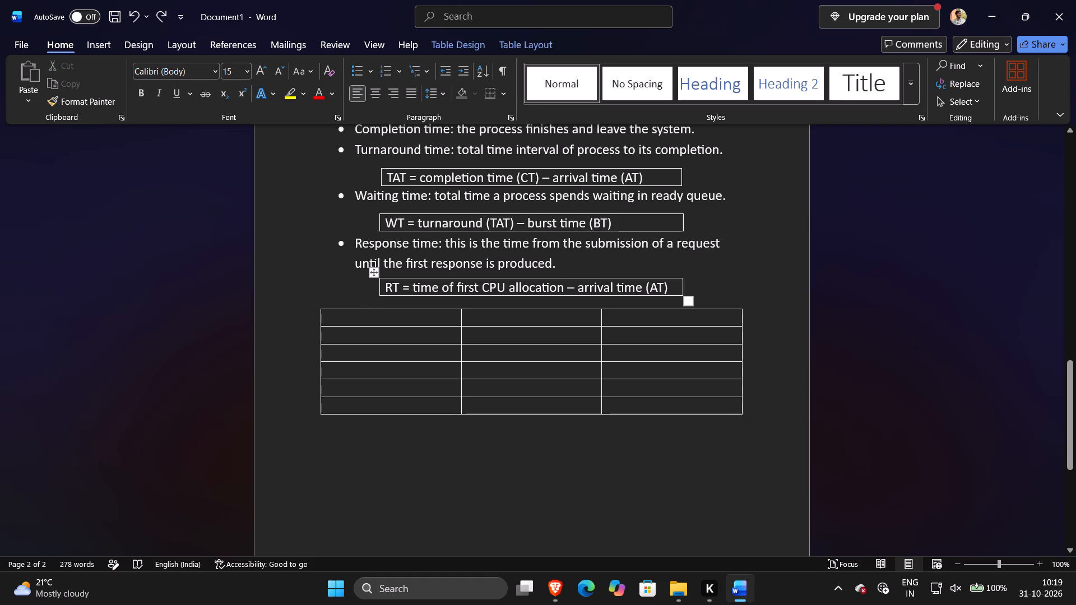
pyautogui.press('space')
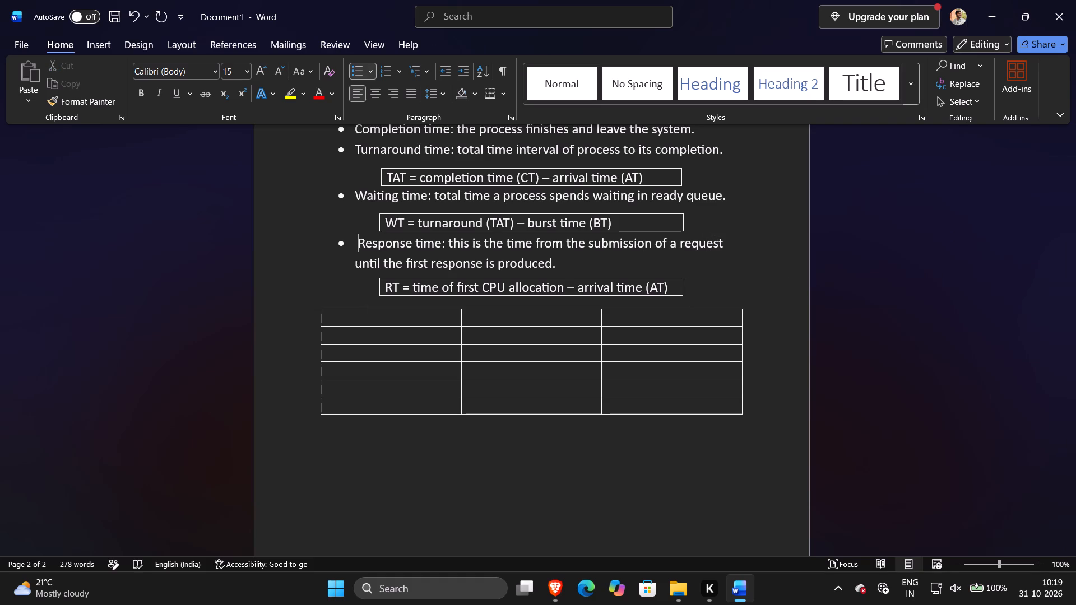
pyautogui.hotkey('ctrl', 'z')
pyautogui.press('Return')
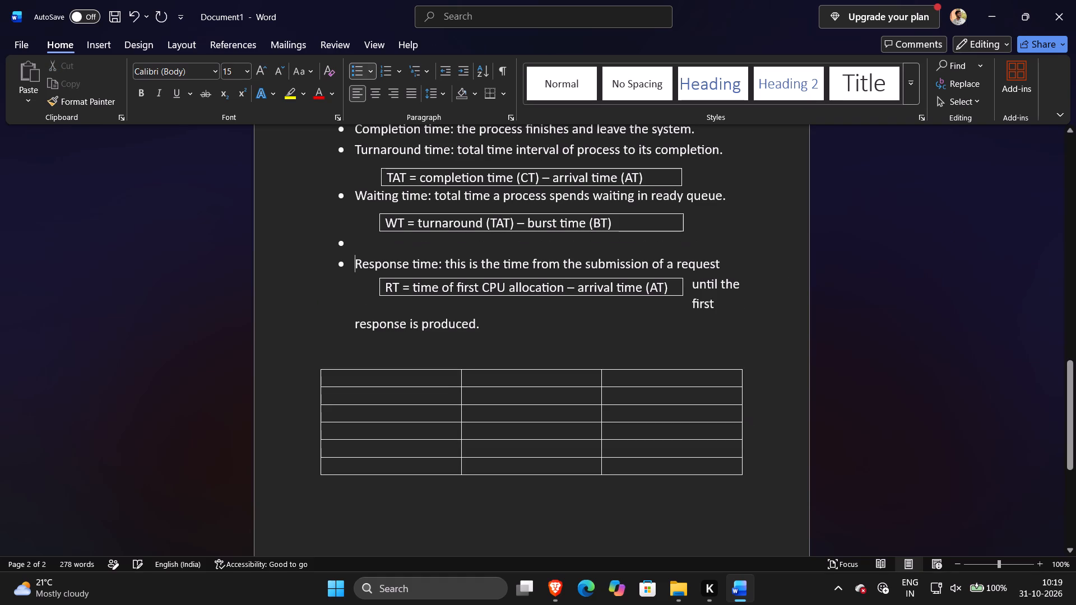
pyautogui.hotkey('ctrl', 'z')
# Add three line breaks after the Response time definition to open space above the empty three-column table.
pyautogui.click(585, 262)
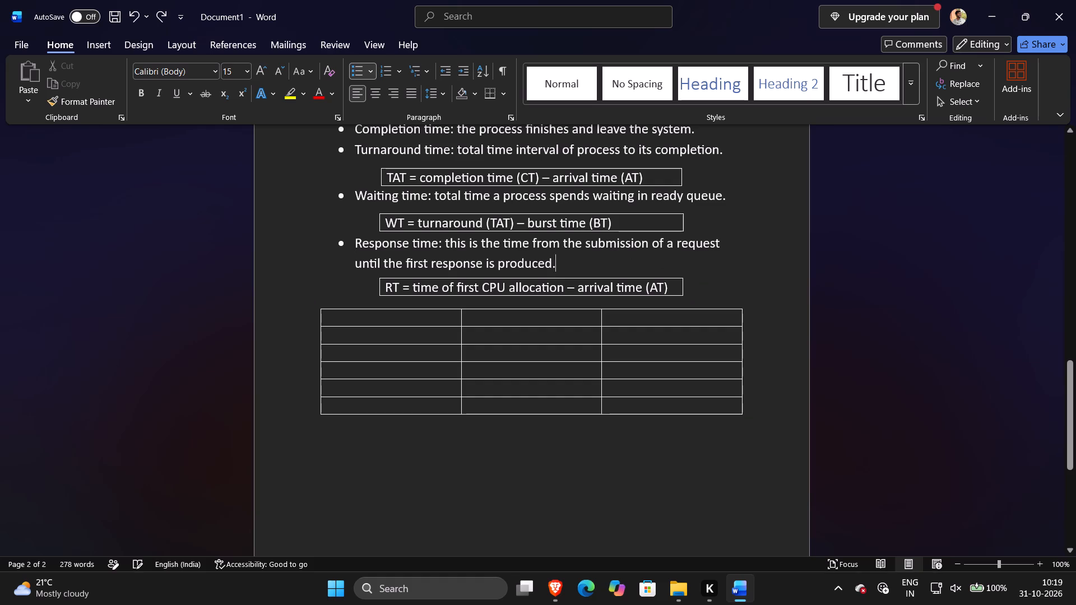
pyautogui.press('Return')
pyautogui.press('Return')
pyautogui.press('Return')
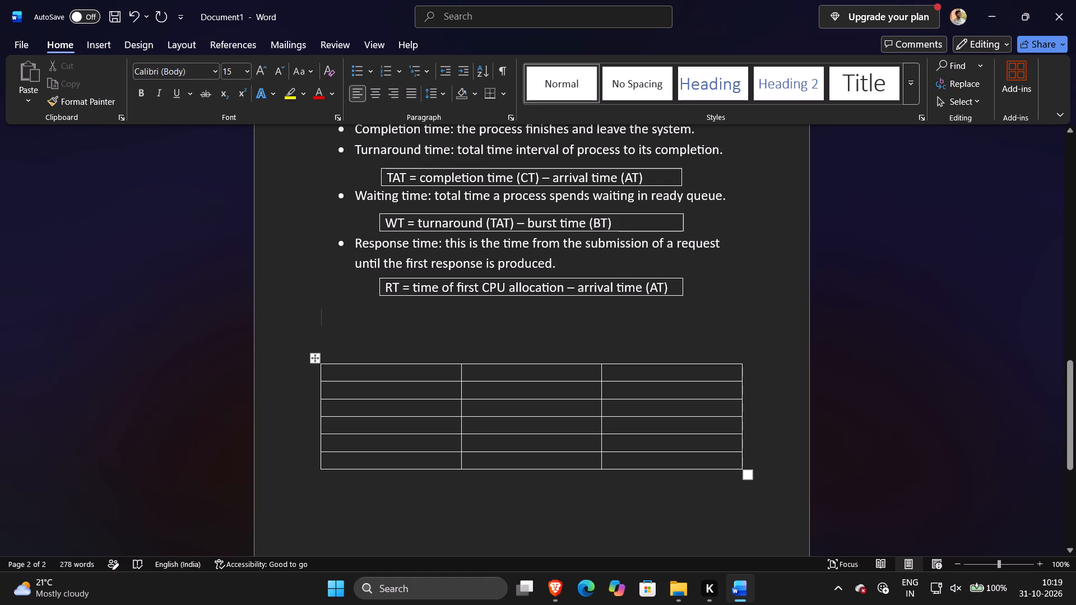
# Enter the heading "OPTIMAZATION CRITERIA:" on the blank line below the RT formula box.
pyautogui.scroll(5, 347, 288)
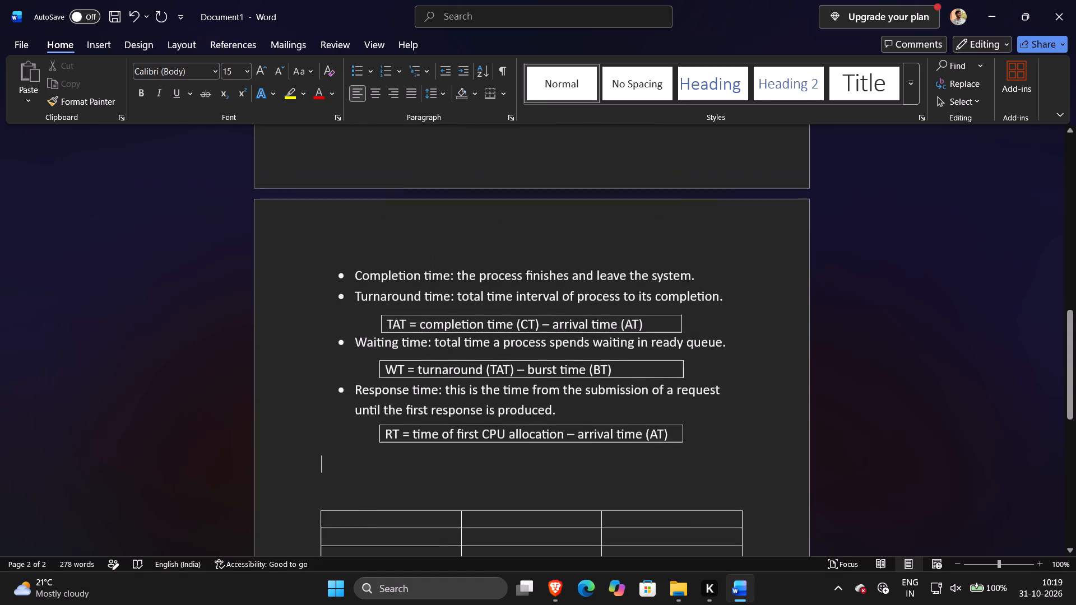
pyautogui.scroll(3, 347, 288)
pyautogui.scroll(-3, 347, 288)
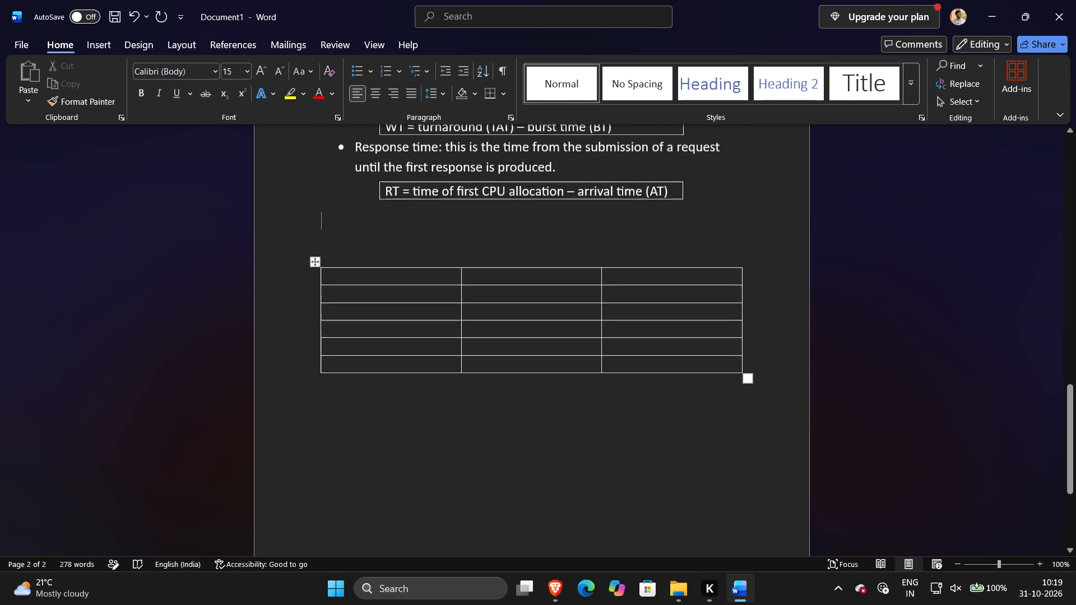
pyautogui.scroll(-2, 347, 288)
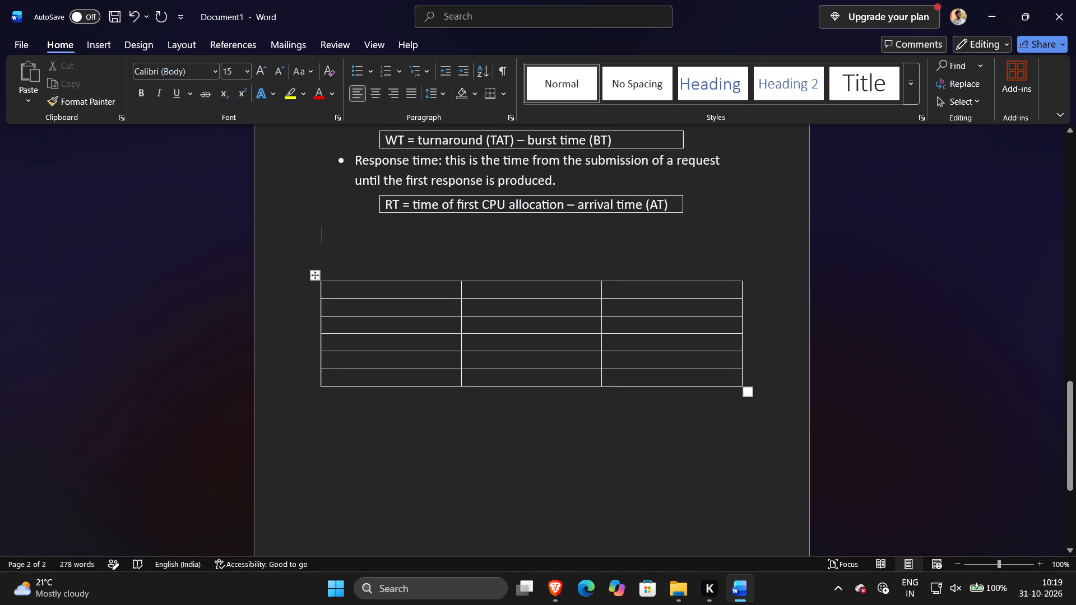
pyautogui.write('Op')
pyautogui.press('BackSpace')
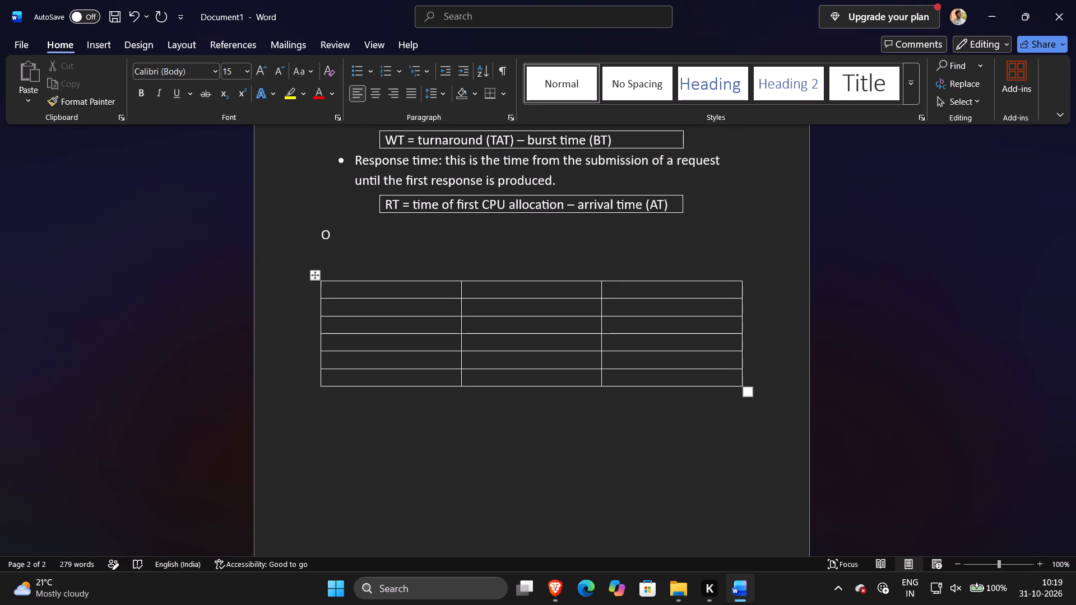
pyautogui.write('PTIMA')
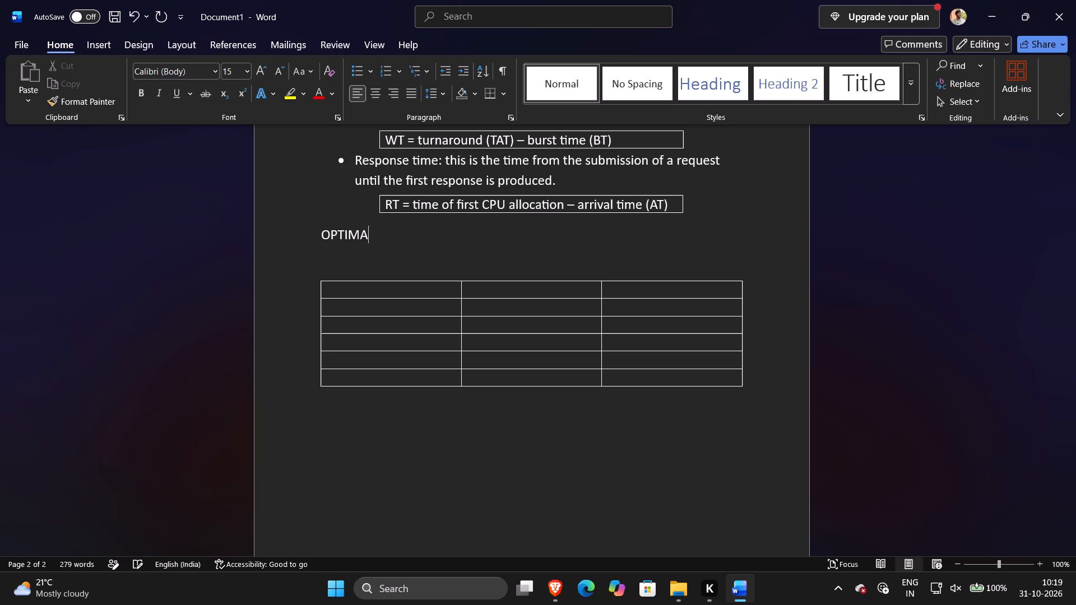
pyautogui.write('ZATION CRITEI')
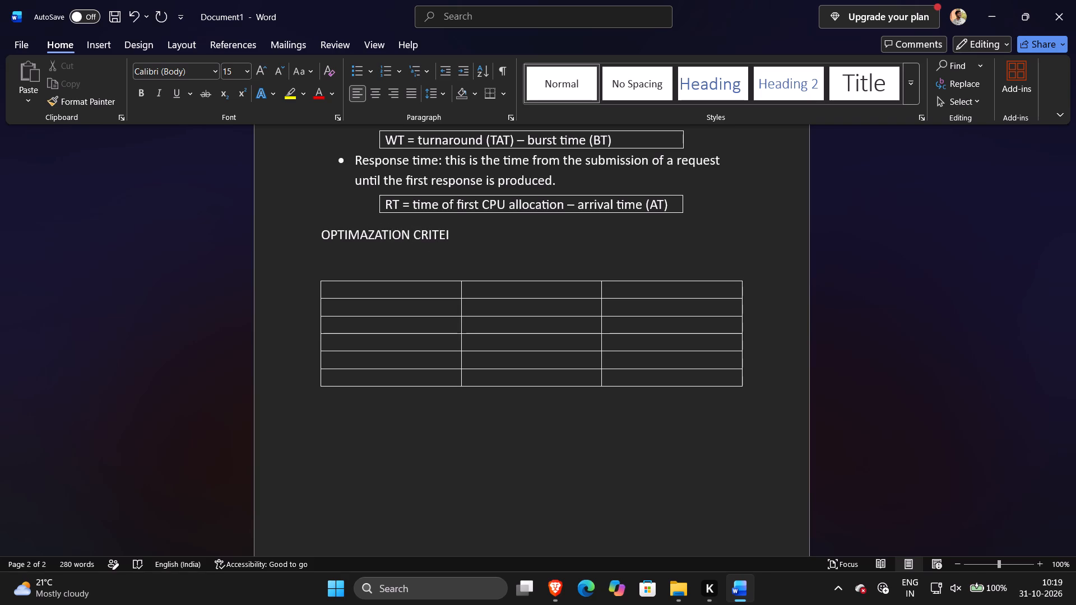
pyautogui.press('BackSpace')
pyautogui.write('RIA:')
# Move the empty three-column table up so it sits directly beneath the OPTIMAZATION CRITERIA heading.
pyautogui.moveTo(312, 273); pyautogui.dragTo(311, 258)
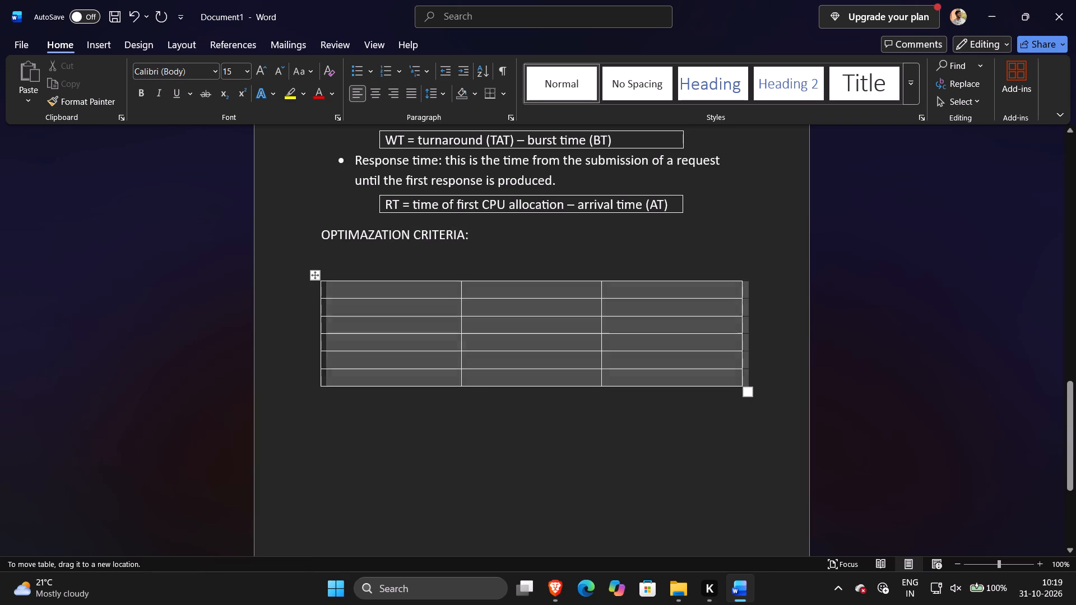
pyautogui.moveTo(311, 258); pyautogui.dragTo(313, 244)
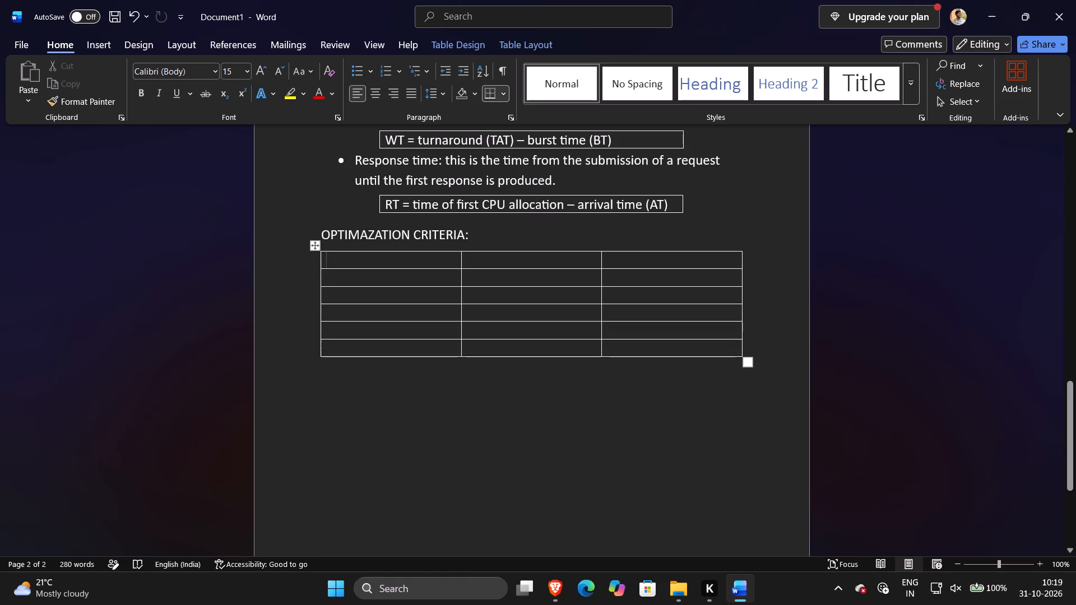
# Resize the three-column table to make its six rows slightly taller, keeping nearly the same overall width.
pyautogui.moveTo(750, 361); pyautogui.dragTo(745, 388)
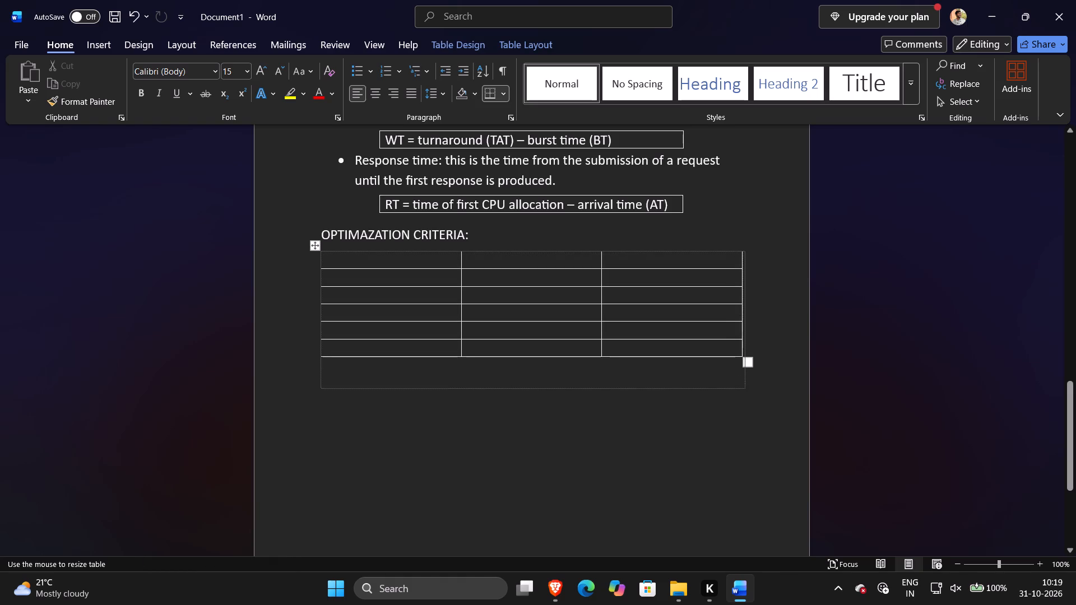
pyautogui.moveTo(745, 388); pyautogui.dragTo(744, 388)
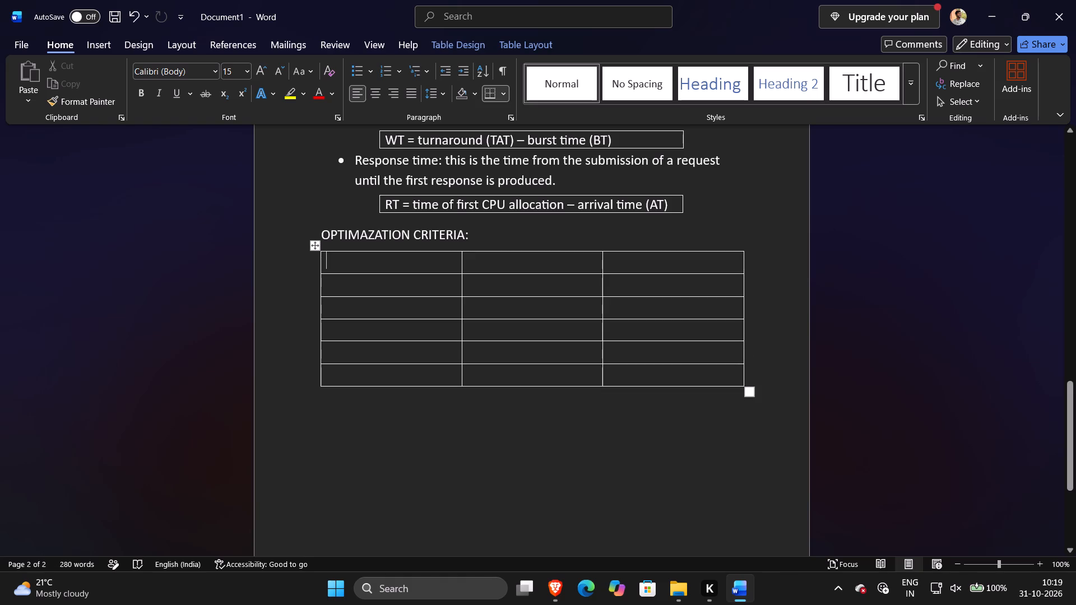
# Fill the table's header row with the column titles CRITERIA, TARGET and WHY?.
pyautogui.write('CRITERIA')
pyautogui.press('space')
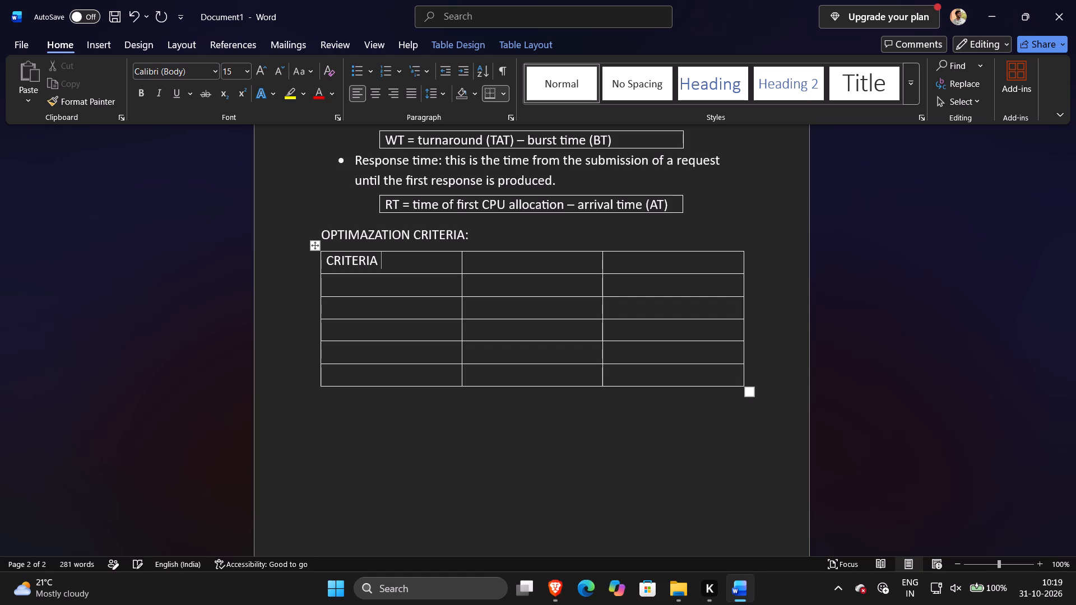
pyautogui.press('Right')
pyautogui.write('TARGER')
pyautogui.press('BackSpace')
pyautogui.write('T')
pyautogui.press('space')
pyautogui.press('Right')
pyautogui.press('e')
pyautogui.press('BackSpace')
pyautogui.press('w')
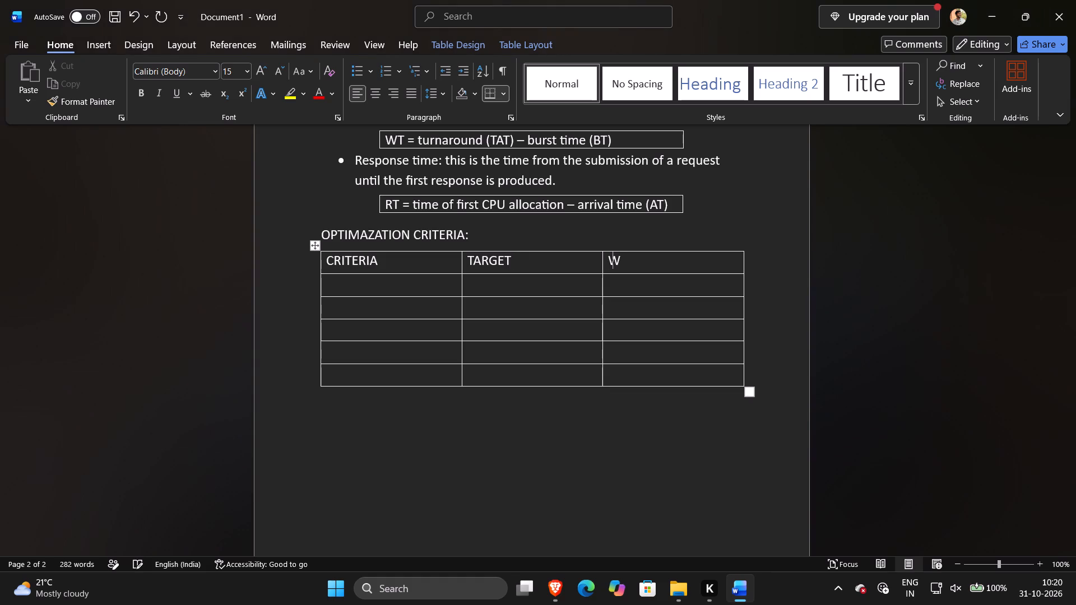
pyautogui.write('HY')
pyautogui.hotkey('shift', '?')
pyautogui.press('Return')
pyautogui.hotkey('ctrl', 'z')
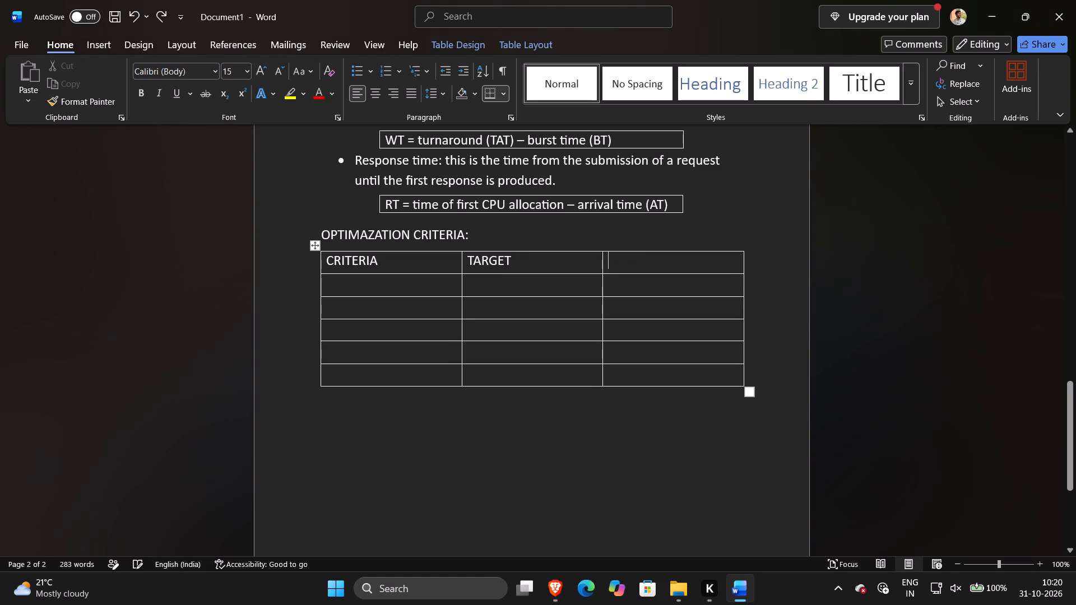
pyautogui.hotkey('ctrl', 'y')
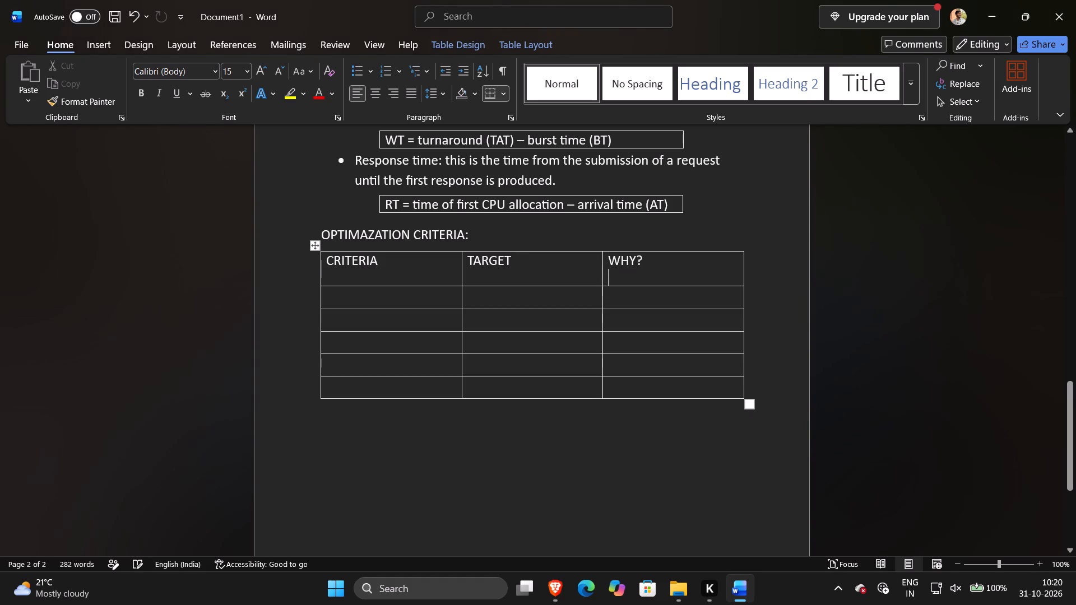
pyautogui.press('BackSpace')
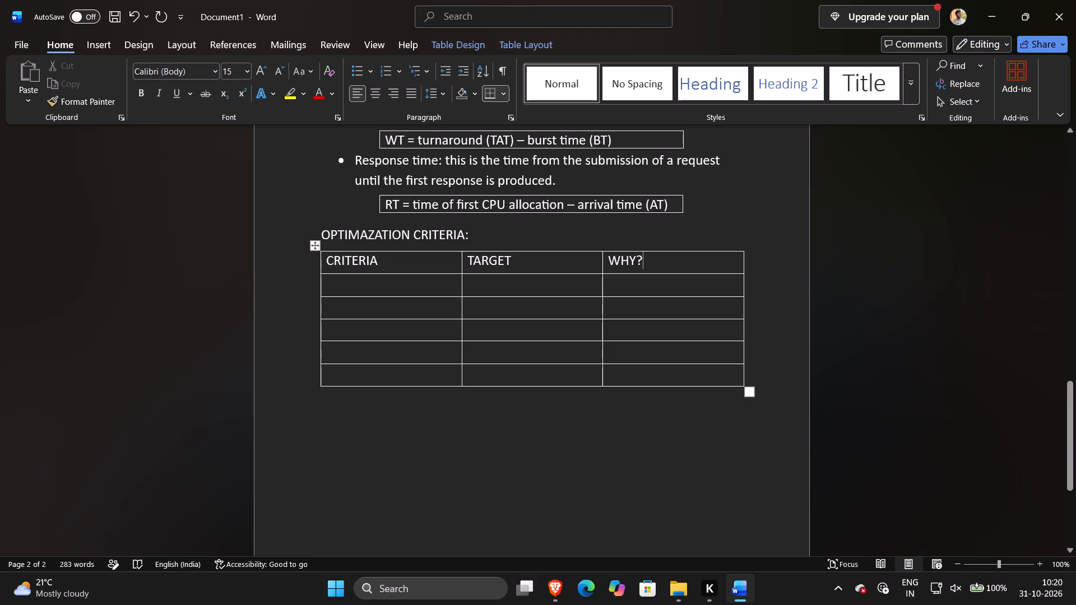
# Enter "CPU utilization" in the first cell under the CRITERIA header.
pyautogui.click(347, 287)
pyautogui.write('CPY')
pyautogui.press('space')
pyautogui.press('BackSpace')
pyautogui.press('BackSpace')
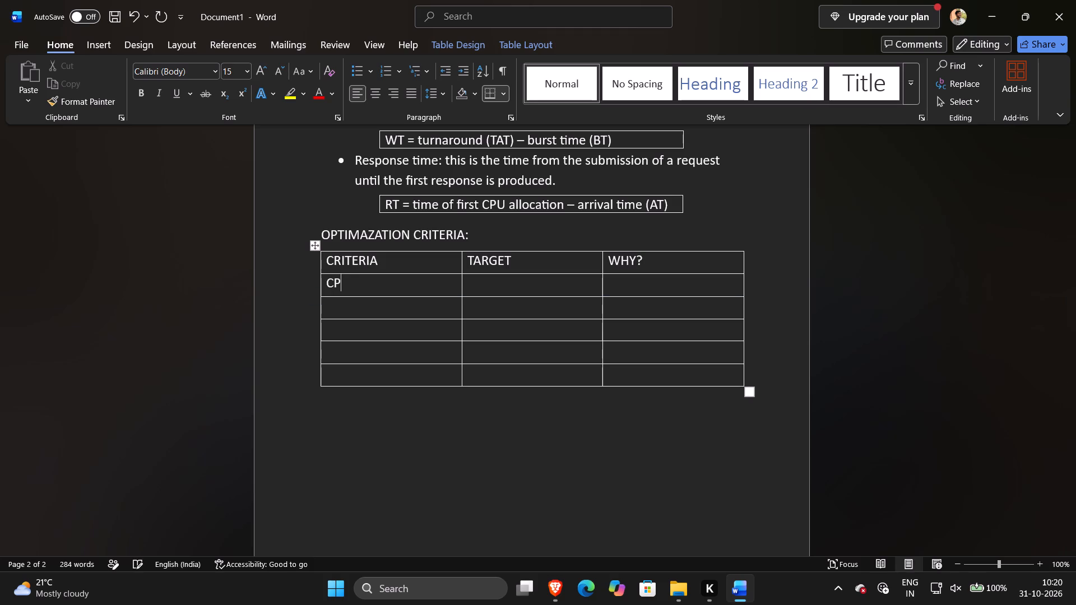
pyautogui.write('U')
pyautogui.press('space')
pyautogui.write('utilization')
# Enter "Throughput" in the CRITERIA cell beneath CPU utilization.
pyautogui.click(360, 314)
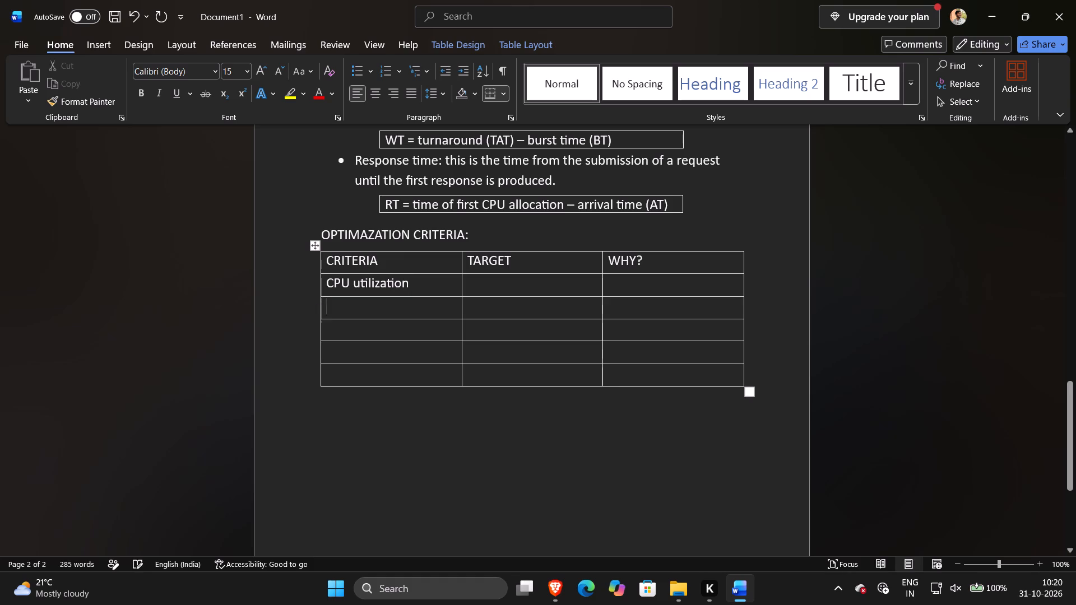
pyautogui.write('Rhr')
pyautogui.press('BackSpace')
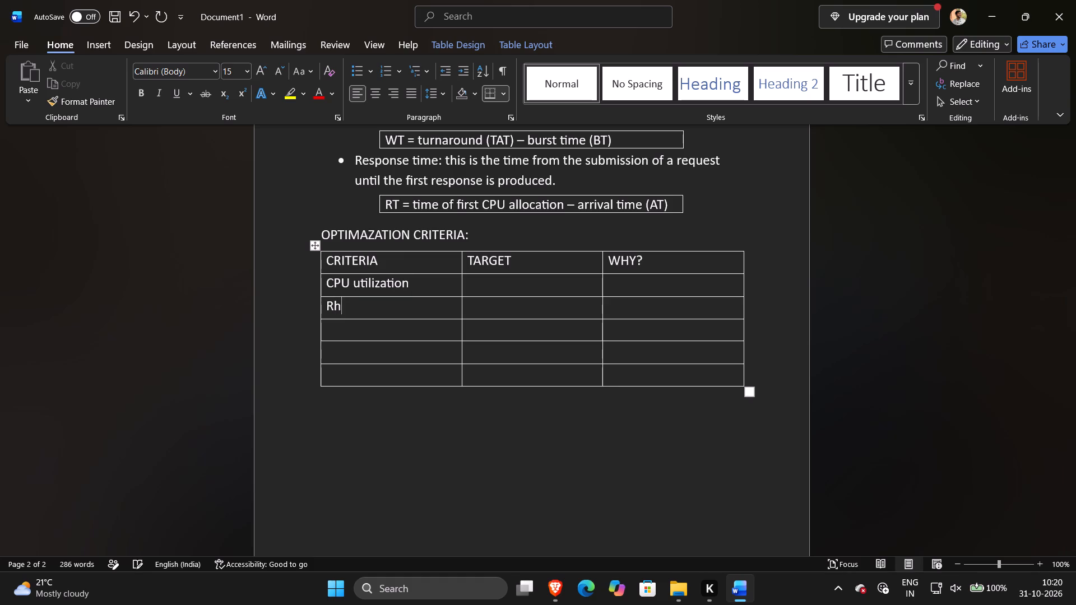
pyautogui.press('BackSpace')
pyautogui.press('BackSpace')
pyautogui.write('thru')
pyautogui.press('BackSpace')
pyautogui.write('ou')
pyautogui.write('ghput')
pyautogui.press('space')
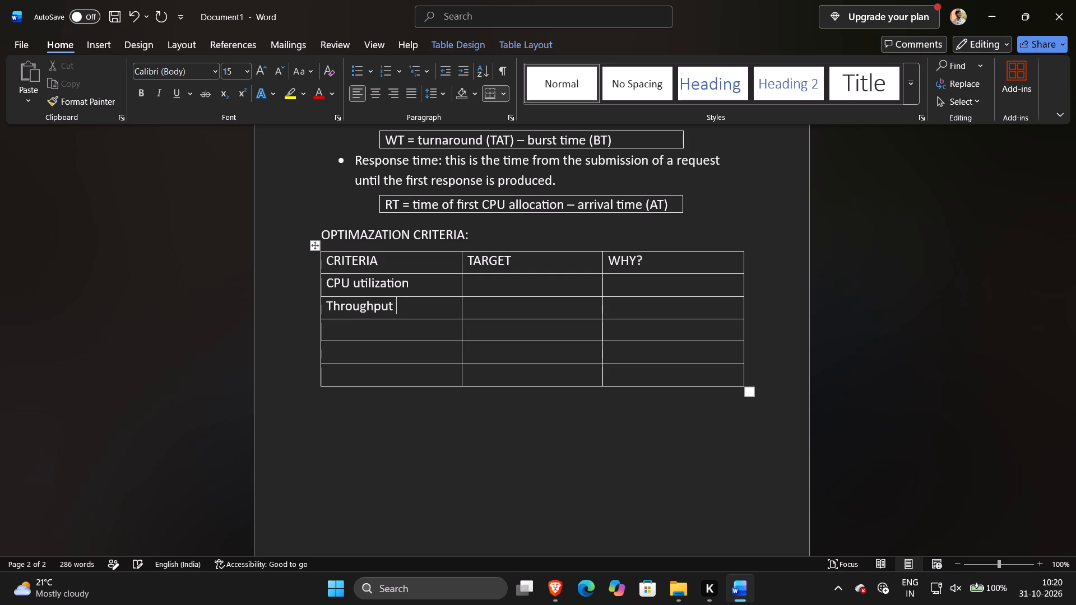
# Fill the three remaining CRITERIA cells with TAT, WT and RT, in that order.
pyautogui.click(374, 333)
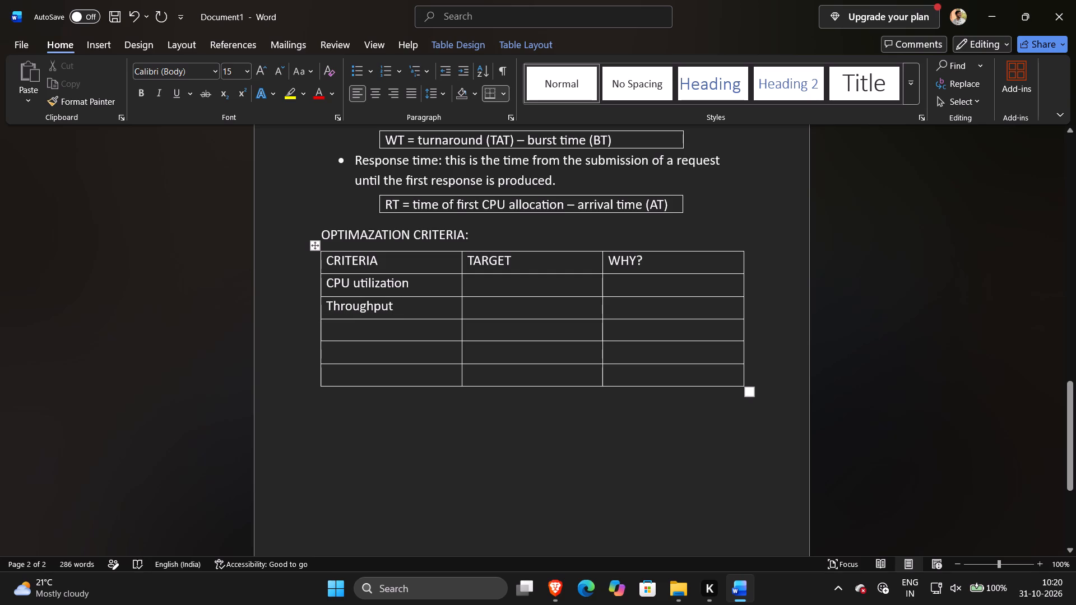
pyautogui.hotkey('ctrl', 'shift', 't')
pyautogui.write('TAT')
pyautogui.click(367, 362)
pyautogui.write('WT')
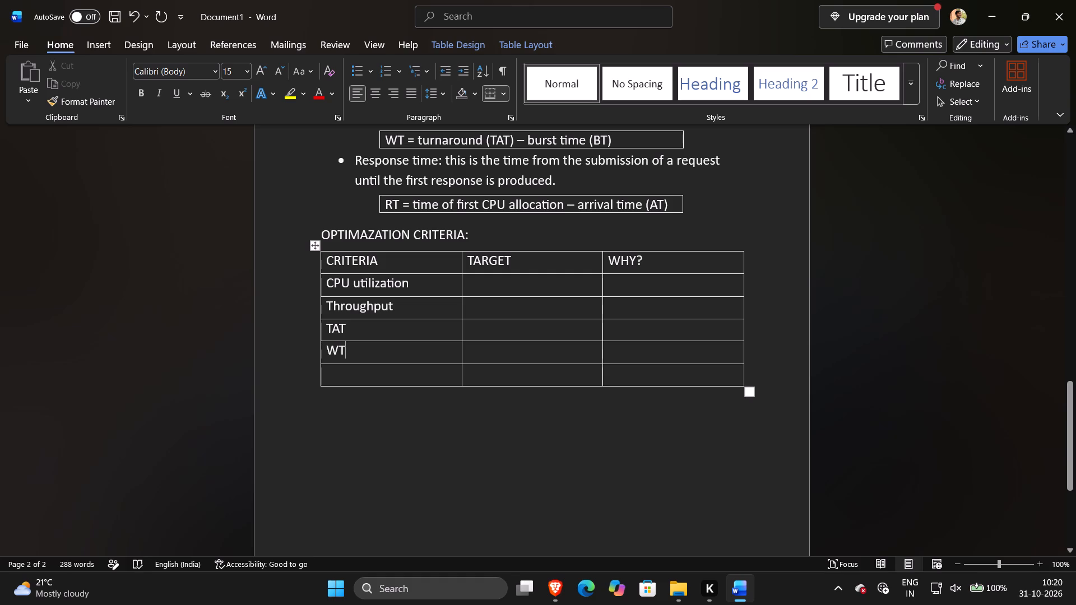
pyautogui.click(369, 379)
pyautogui.write('RT')
# Enter "Maximize" as the TARGET for CPU utilization.
pyautogui.click(495, 285)
pyautogui.write('maximize')
pyautogui.press('space')
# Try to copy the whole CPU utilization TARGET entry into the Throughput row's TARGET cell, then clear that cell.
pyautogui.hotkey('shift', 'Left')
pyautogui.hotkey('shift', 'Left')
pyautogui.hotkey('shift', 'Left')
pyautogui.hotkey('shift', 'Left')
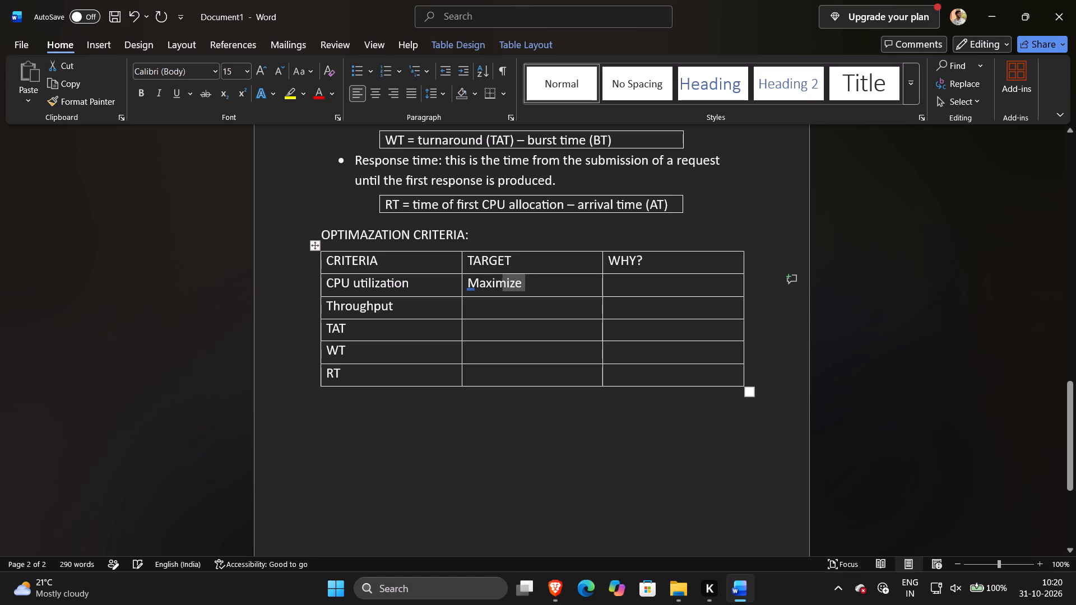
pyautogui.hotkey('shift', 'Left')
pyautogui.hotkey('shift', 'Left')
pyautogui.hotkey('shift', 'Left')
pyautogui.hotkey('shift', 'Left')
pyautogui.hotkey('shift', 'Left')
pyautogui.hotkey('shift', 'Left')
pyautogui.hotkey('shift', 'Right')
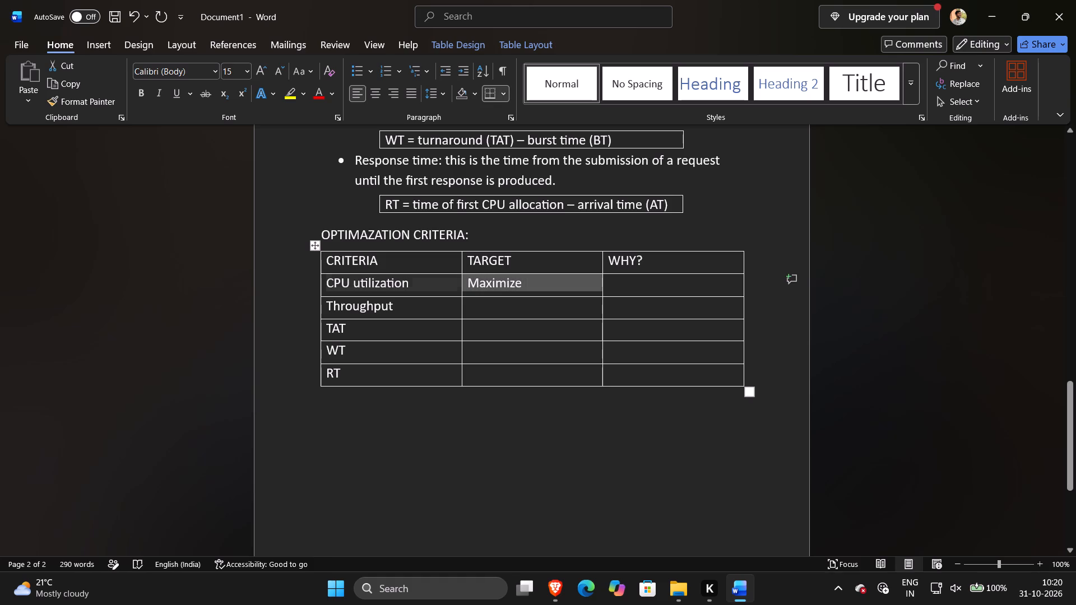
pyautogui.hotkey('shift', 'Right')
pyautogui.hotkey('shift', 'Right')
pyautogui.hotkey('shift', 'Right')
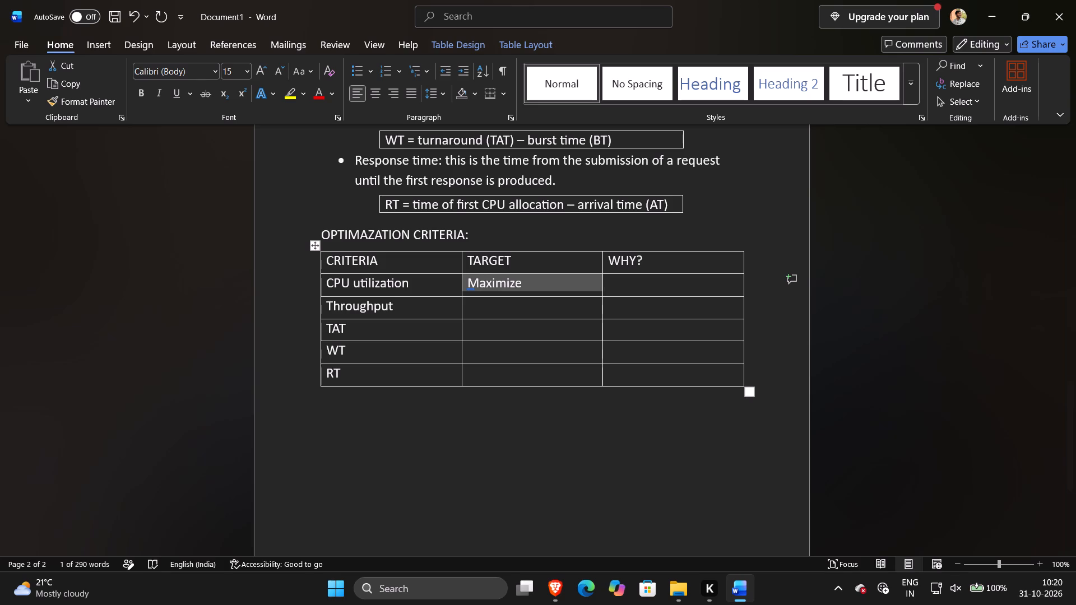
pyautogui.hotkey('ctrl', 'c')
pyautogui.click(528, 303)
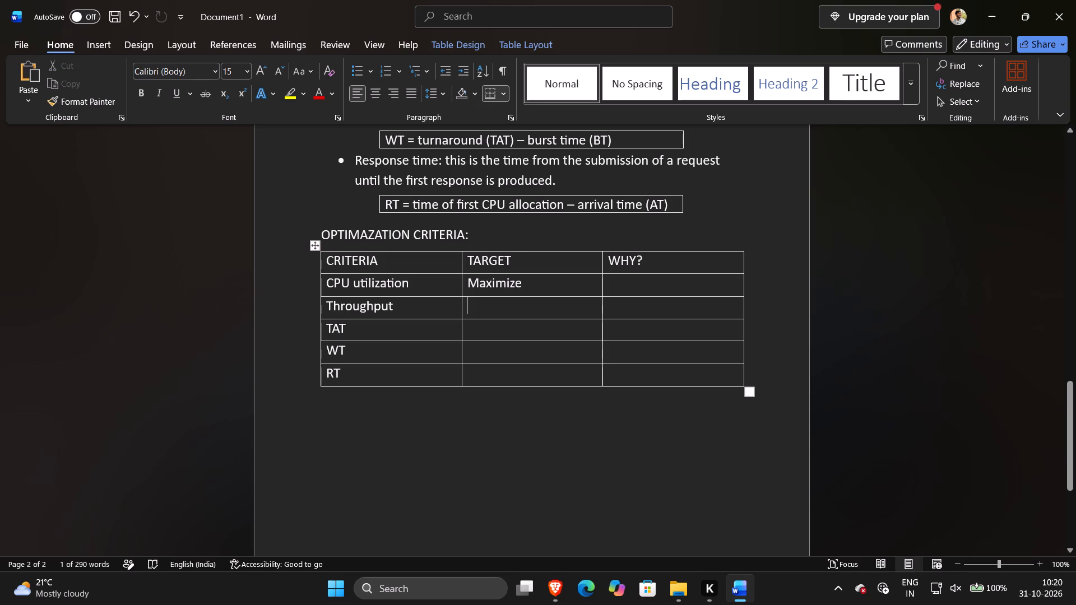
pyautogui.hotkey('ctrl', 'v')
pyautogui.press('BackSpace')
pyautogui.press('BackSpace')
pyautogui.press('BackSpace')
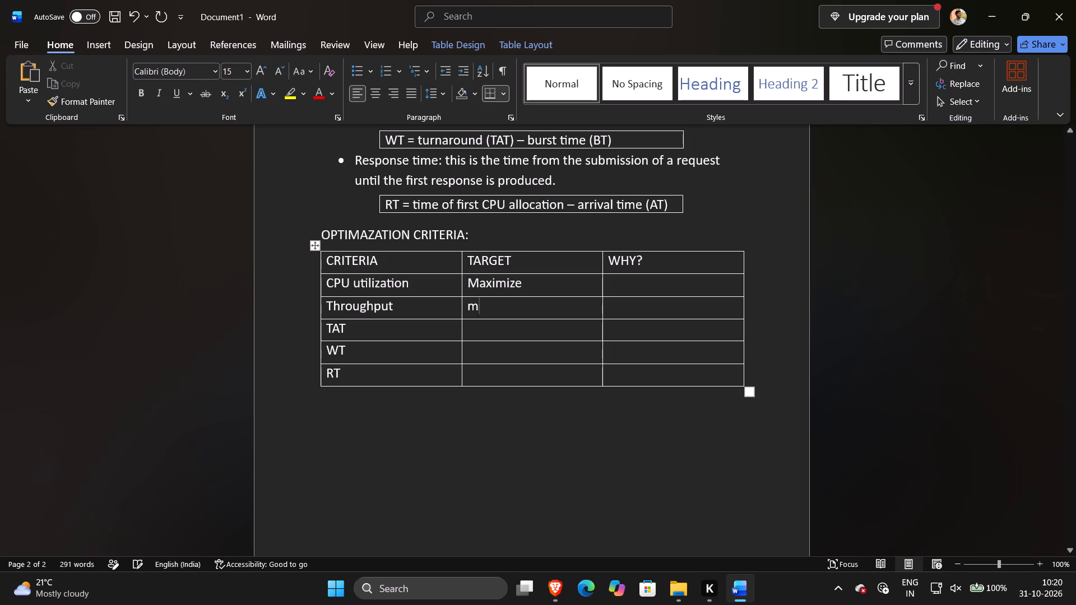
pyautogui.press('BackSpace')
# Copy only the word "Maximize" from the CPU utilization row into the Throughput row's TARGET cell.
pyautogui.click(526, 282)
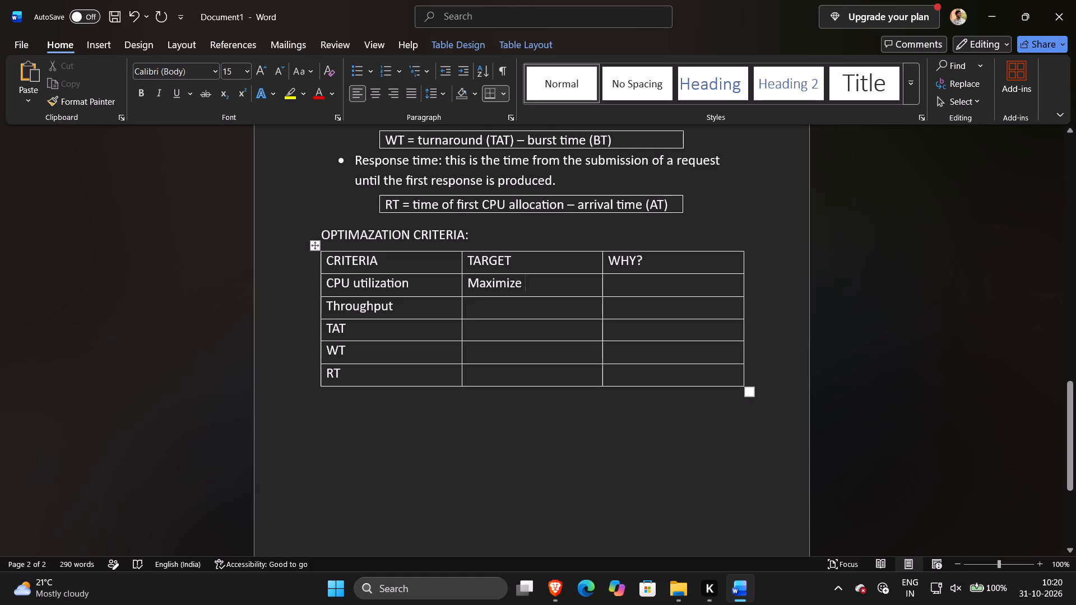
pyautogui.hotkey('shift', 'Left')
pyautogui.hotkey('shift', 'Left')
pyautogui.hotkey('shift', 'Left')
pyautogui.hotkey('shift', 'Left')
pyautogui.hotkey('shift', 'Left')
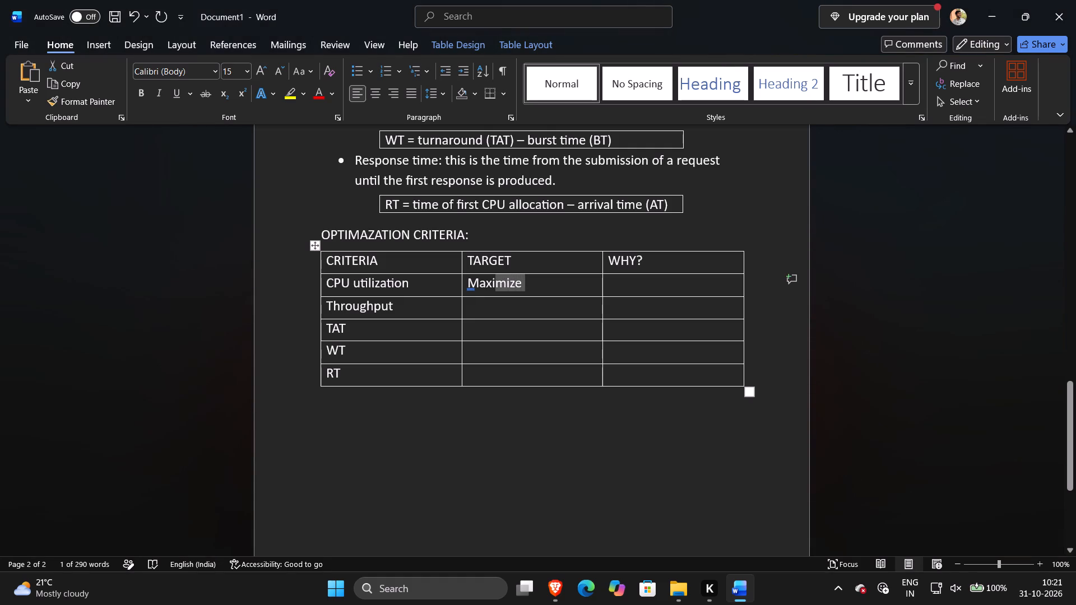
pyautogui.click(522, 283)
pyautogui.hotkey('shift', 'Left')
pyautogui.hotkey('shift', 'Left')
pyautogui.hotkey('shift', 'Left')
pyautogui.hotkey('shift', 'Left')
pyautogui.hotkey('shift', 'Left')
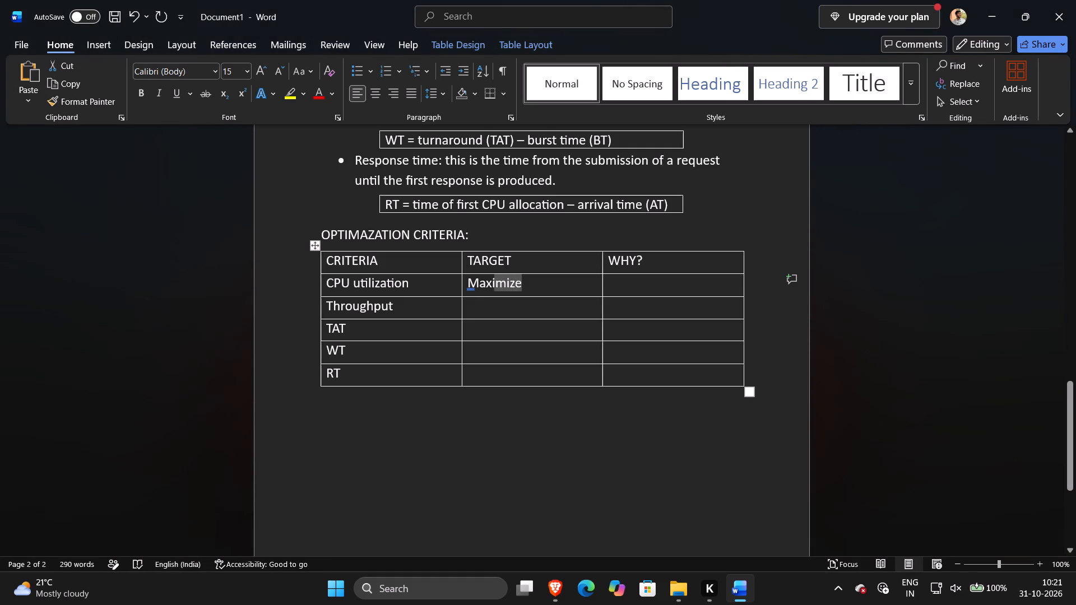
pyautogui.hotkey('shift', 'Left')
pyautogui.hotkey('shift', 'Left')
pyautogui.hotkey('shift', 'Left')
pyautogui.hotkey('ctrl', 'c')
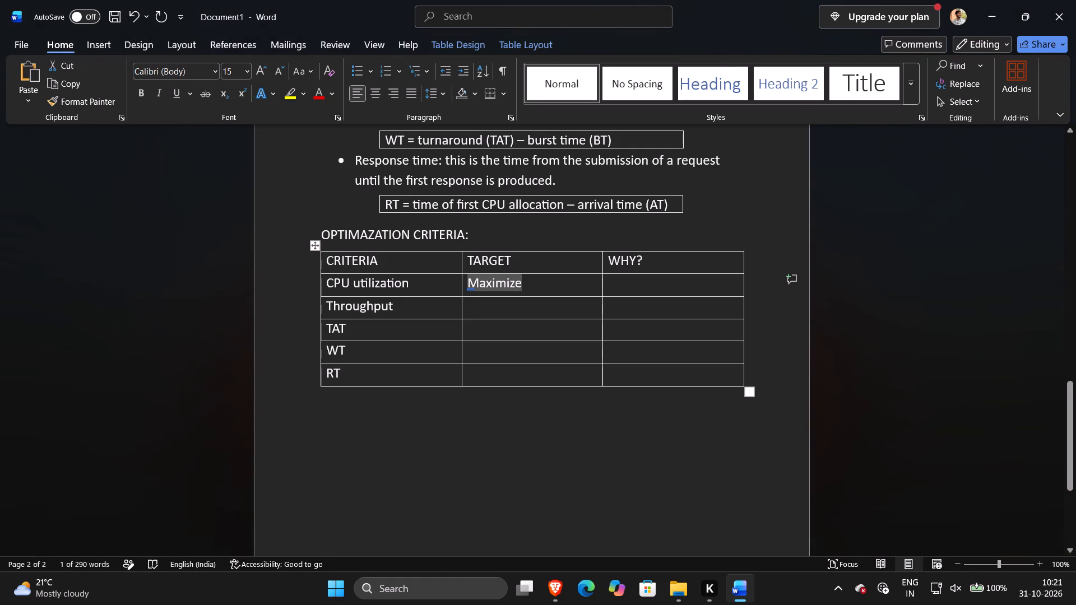
pyautogui.click(518, 310)
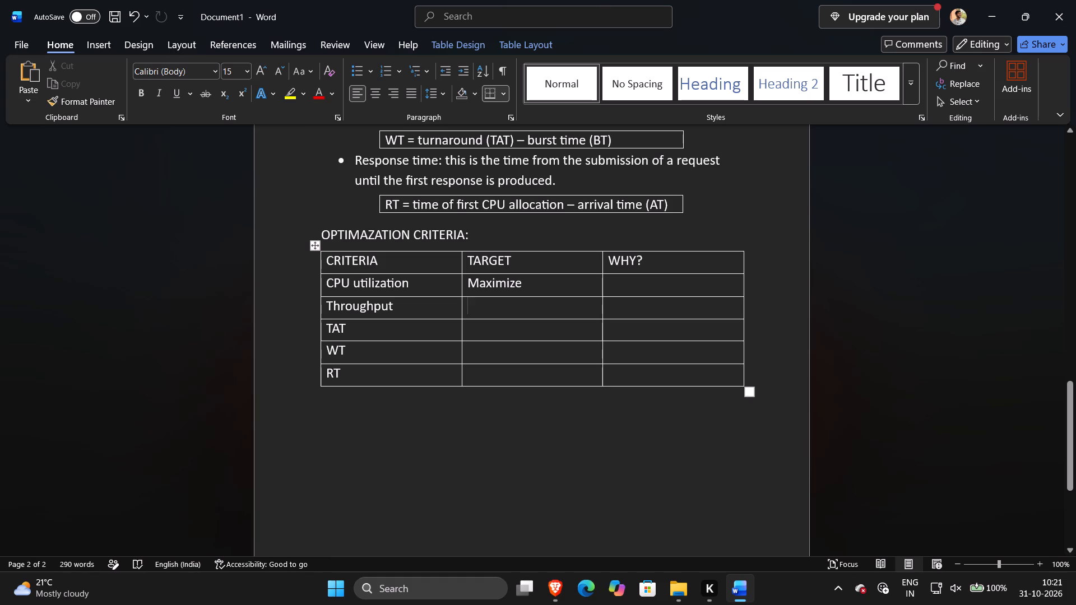
pyautogui.hotkey('ctrl', 'v')
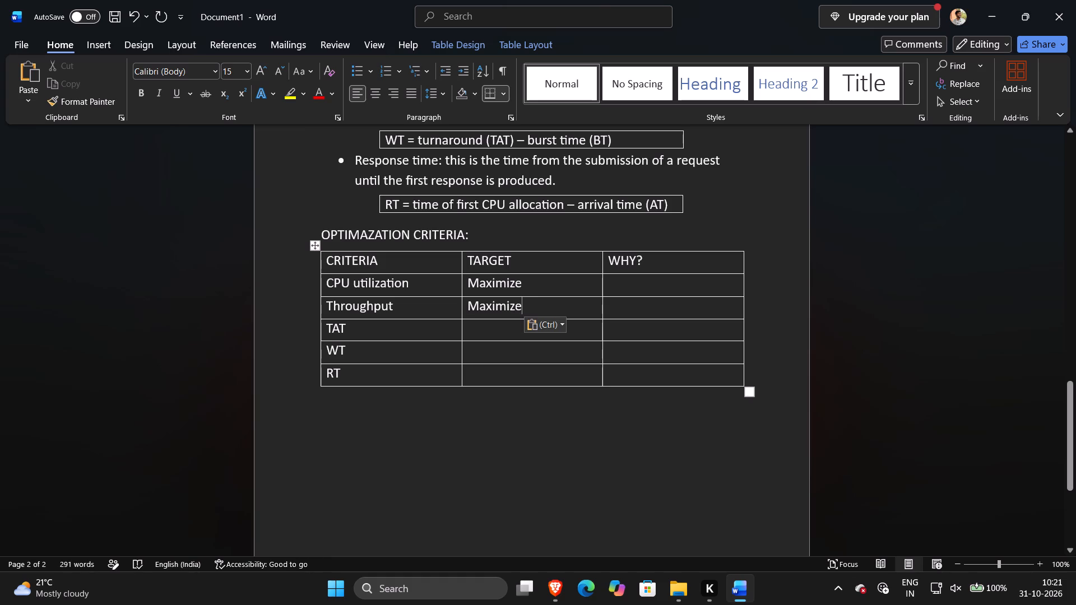
# Enter "Minimize" as the TARGET for TAT.
pyautogui.click(506, 334)
pyautogui.write('minimiz')
pyautogui.press('space')
pyautogui.press('BackSpace')
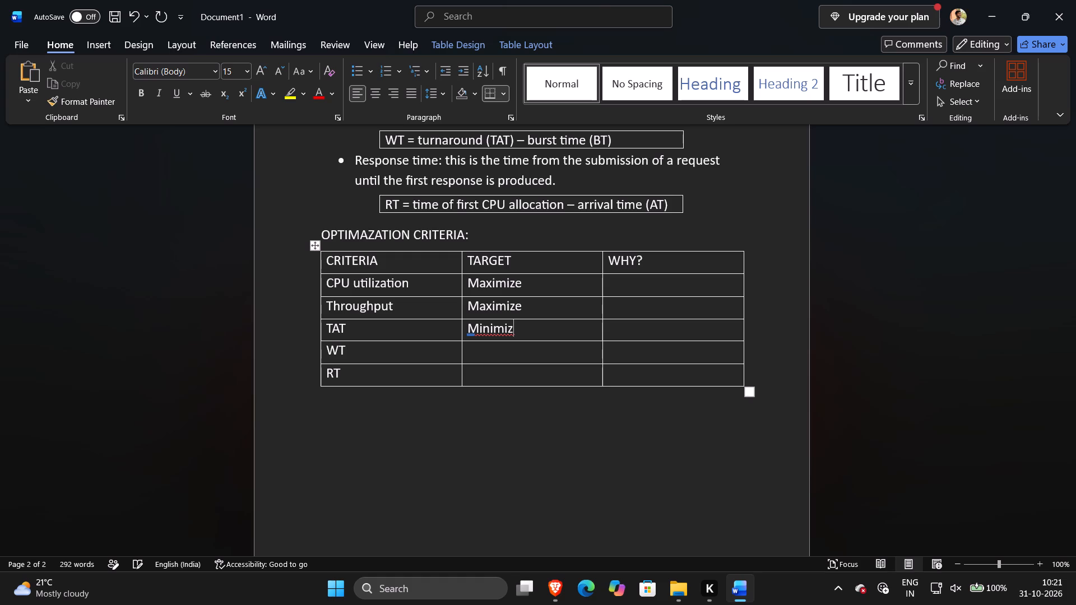
pyautogui.press('e')
# Copy the word "Minimize" from the TAT row into the TARGET cells for WT and RT.
pyautogui.hotkey('shift', 'Left')
pyautogui.hotkey('shift', 'Left')
pyautogui.hotkey('shift', 'Left')
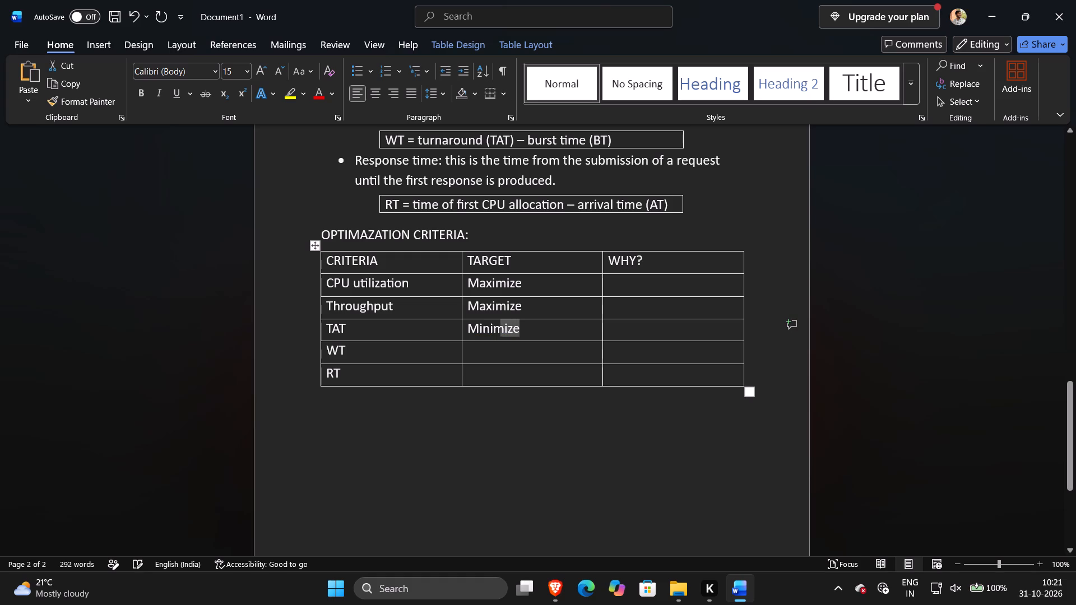
pyautogui.hotkey('shift', 'Left')
pyautogui.hotkey('shift', 'Left')
pyautogui.hotkey('shift', 'Left')
pyautogui.hotkey('shift', 'Left')
pyautogui.hotkey('shift', 'Left')
pyautogui.hotkey('ctrl', 'c')
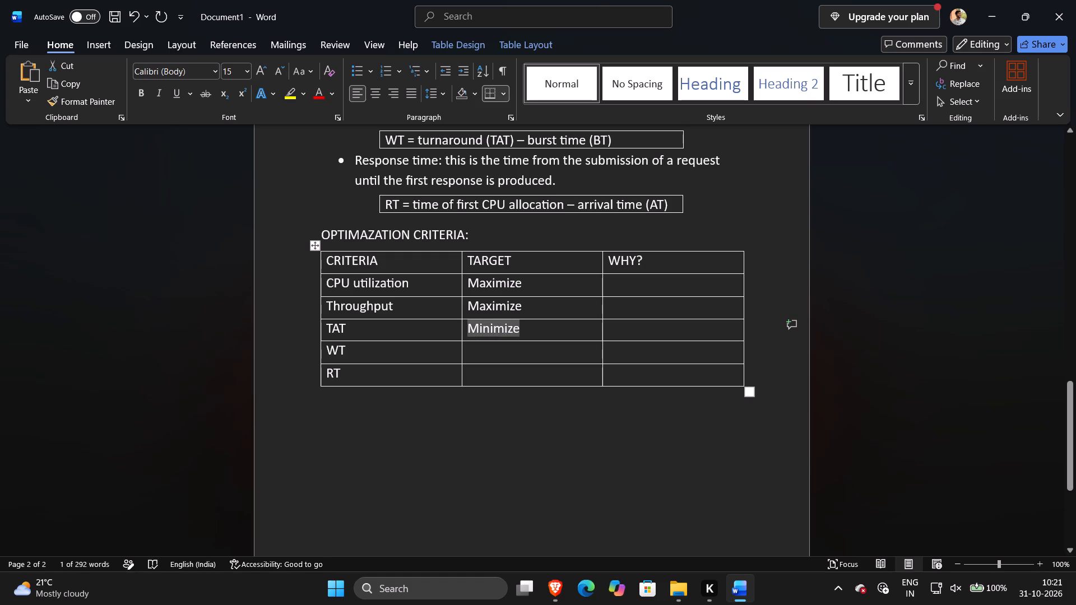
pyautogui.press('Down')
pyautogui.hotkey('ctrl', 'v')
pyautogui.press('Down')
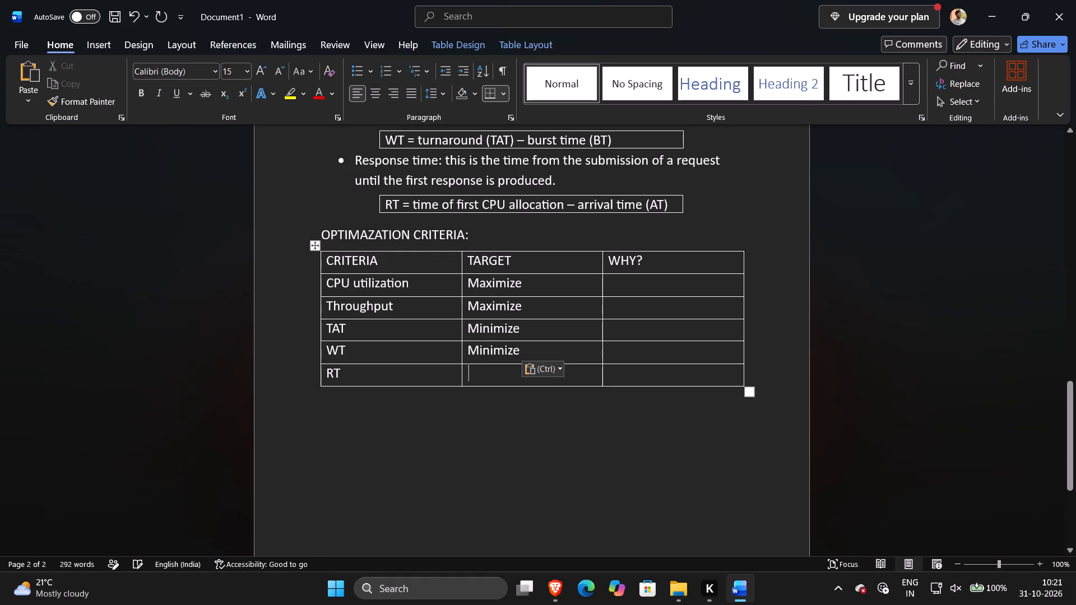
pyautogui.hotkey('ctrl', 'v')
# Enter "CPU is the most expensive resource; keep it busy" in the WHY? cell for CPU utilization.
pyautogui.click(631, 291)
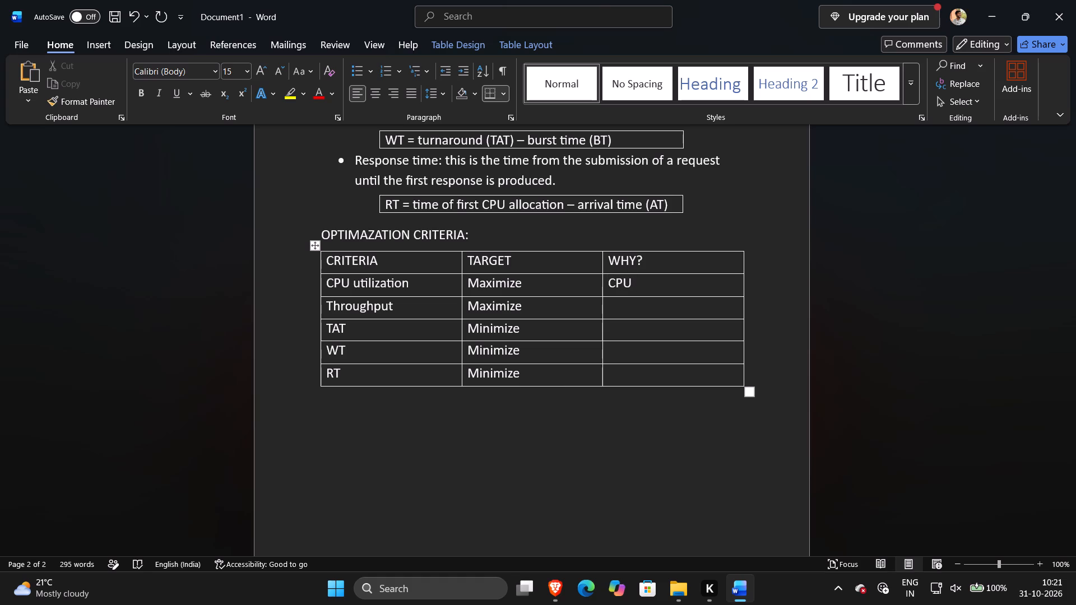
pyautogui.write('is the m')
pyautogui.write('ost expensive reso')
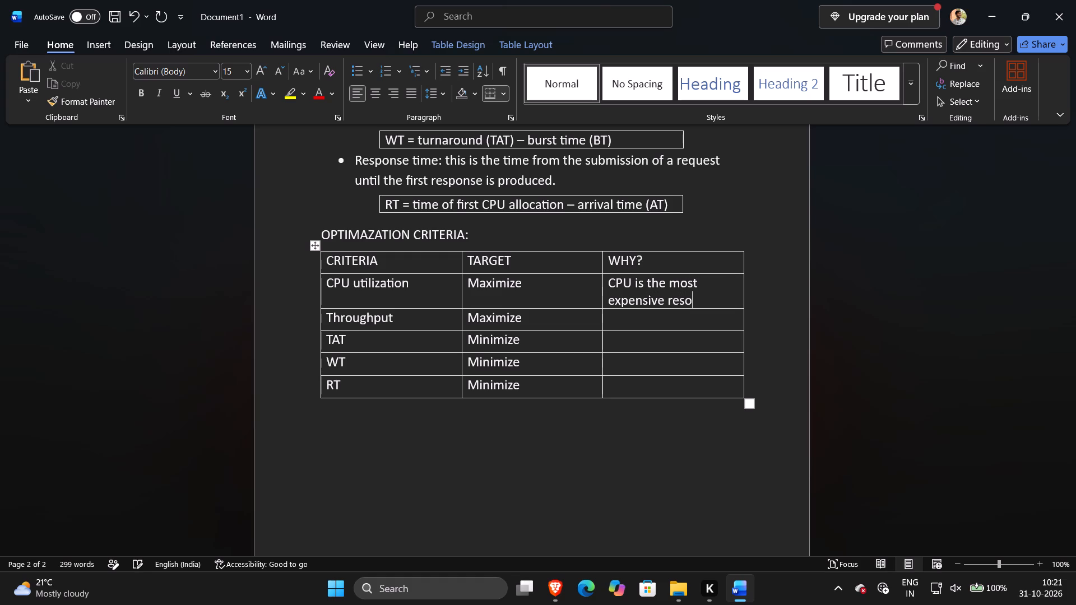
pyautogui.write('rc')
pyautogui.press('BackSpace')
pyautogui.press('BackSpace')
pyautogui.write('urce')
pyautogui.press('space')
pyautogui.press('BackSpace')
pyautogui.press(';')
pyautogui.press('space')
pyautogui.write('keep it busy')
# Enter "Complete more work in less time" in the WHY? cell for Throughput.
pyautogui.press('Down')
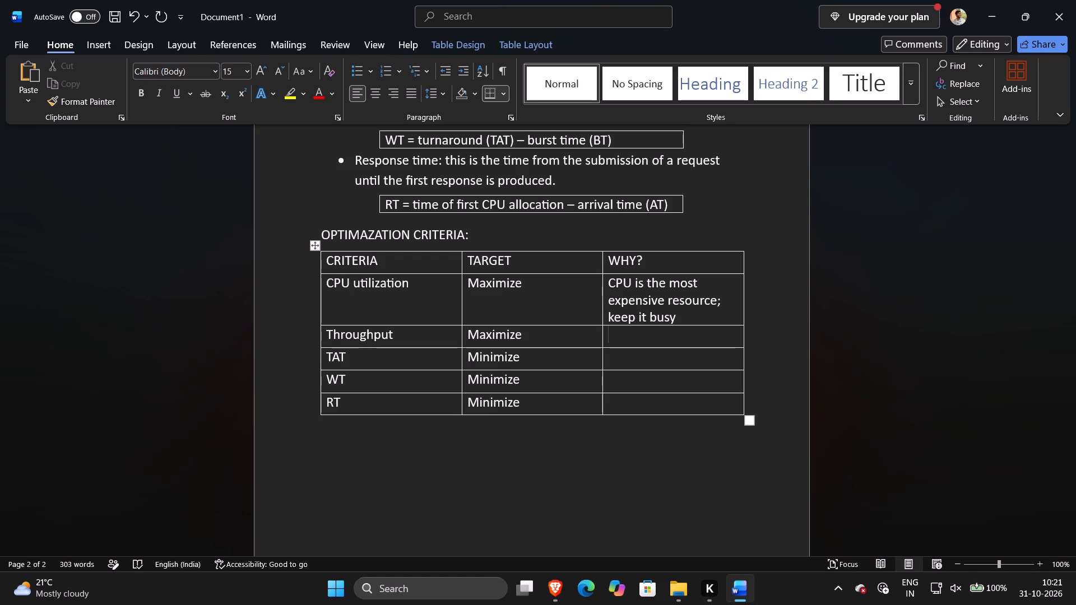
pyautogui.write('complete')
pyautogui.press('space')
pyautogui.write('more work in less time')
# Enter "Users want their jobs finished quickly" in the WHY? cell for TAT.
pyautogui.press('Down')
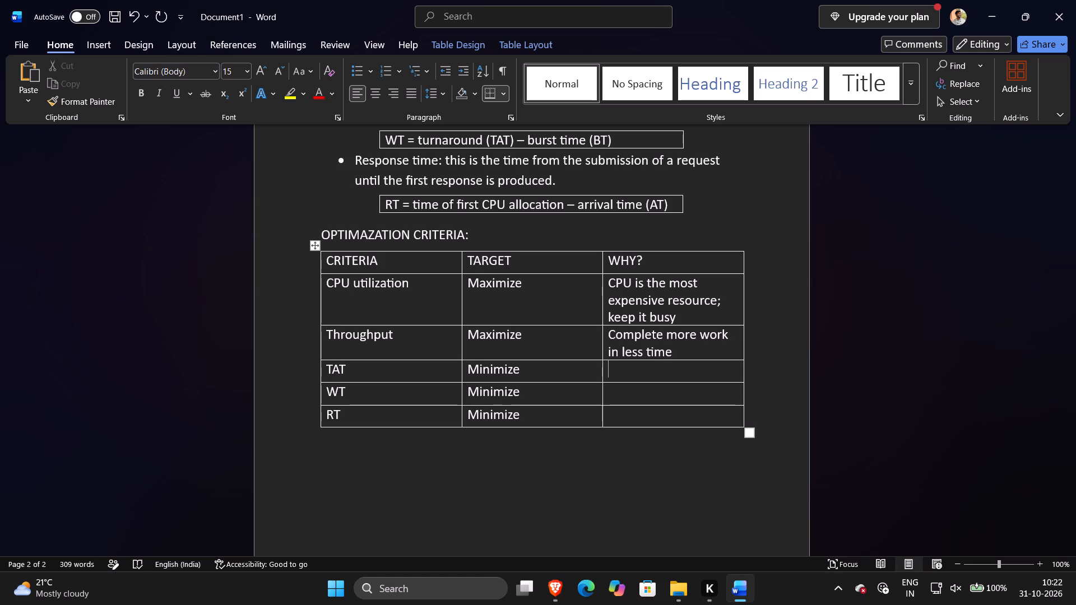
pyautogui.write('users want their jobs')
pyautogui.press('space')
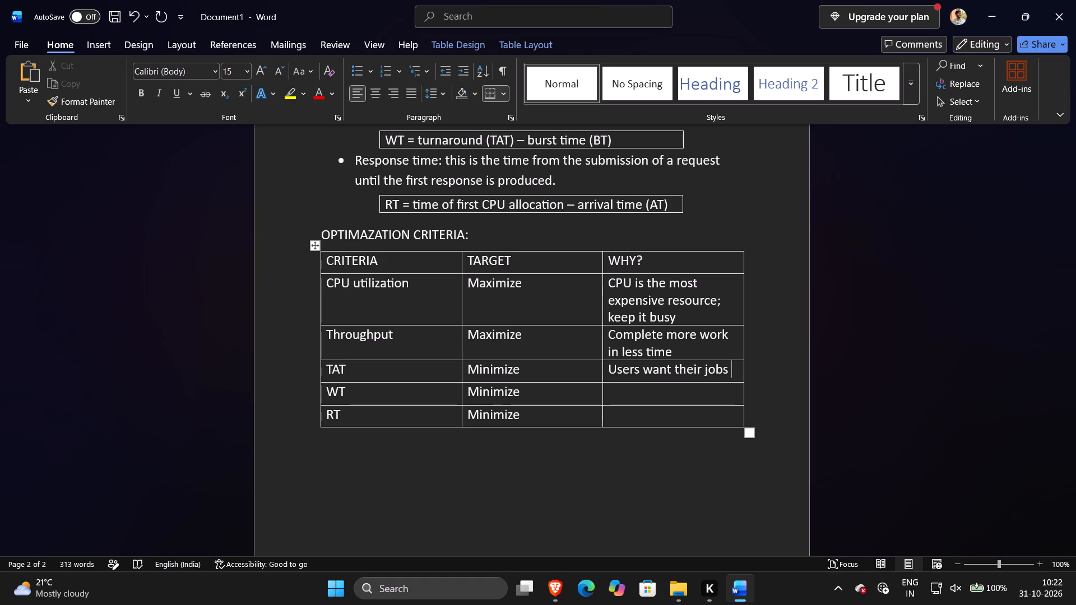
pyautogui.write('finished')
pyautogui.press('space')
pyautogui.write('quickly')
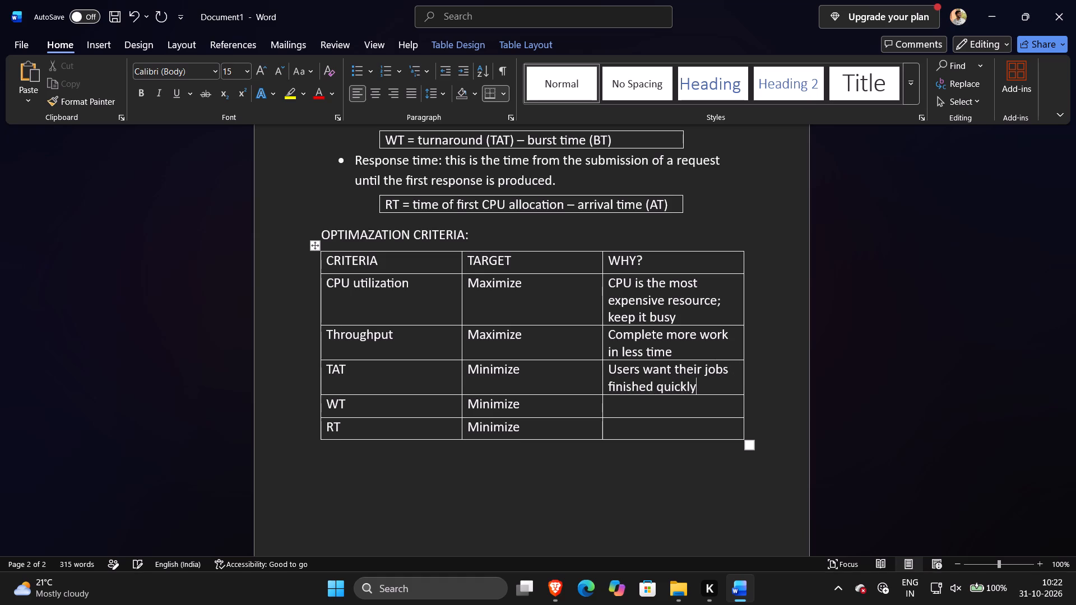
# Enter "Minimize the “idle wait” in the Ready Queue" in the WHY? cell for WT.
pyautogui.press('Down')
pyautogui.write('mini')
pyautogui.write('mize')
pyautogui.press('space')
pyautogui.write('the')
pyautogui.press('space')
pyautogui.write('"')
pyautogui.write('idle wait"')
pyautogui.press('space')
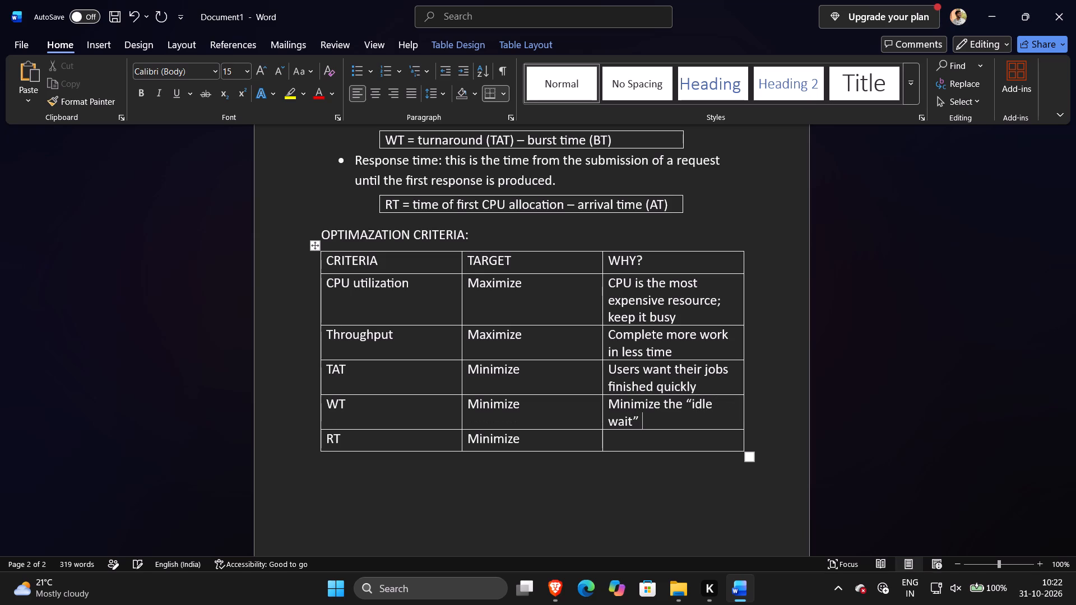
pyautogui.write('in the Ready Queue')
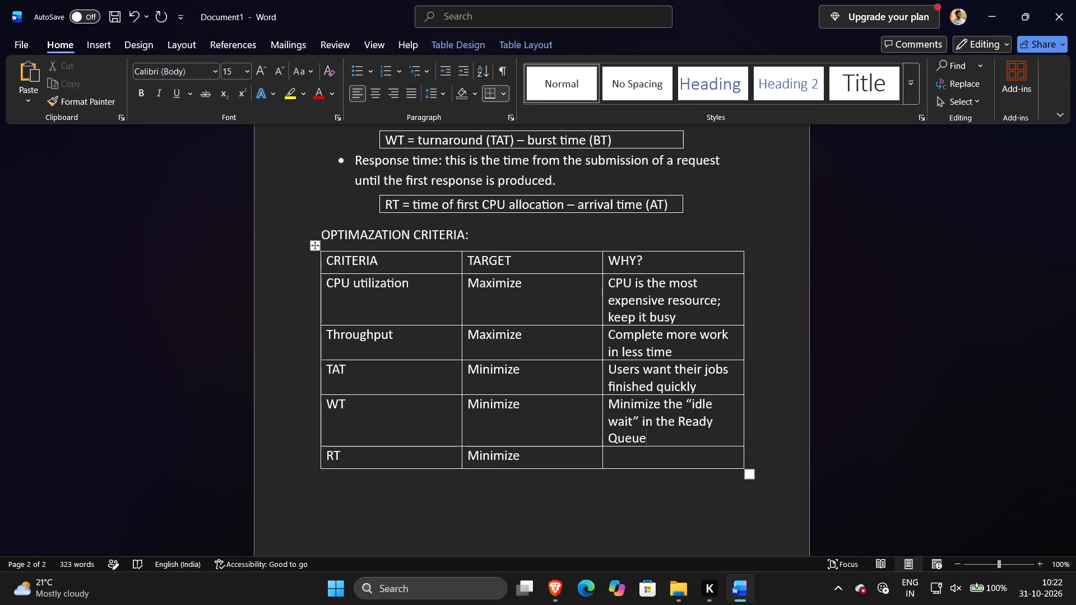
# Enter "Essential for “Interactive Systems” to feel fast" in the WHY? cell for RT.
pyautogui.press('Down')
pyautogui.write('essential for "')
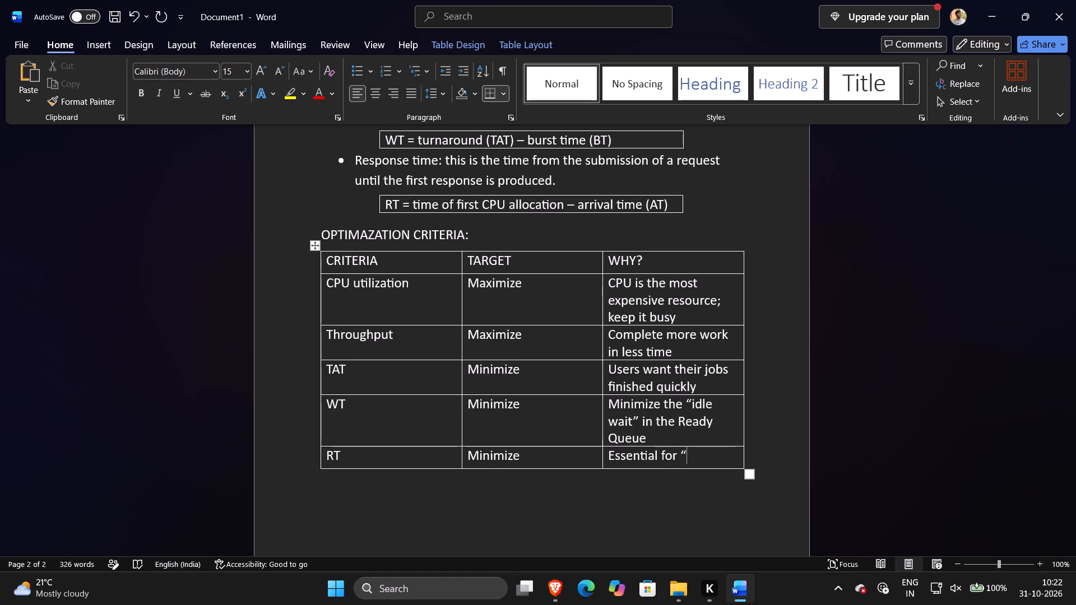
pyautogui.write('Inter')
pyautogui.write('active')
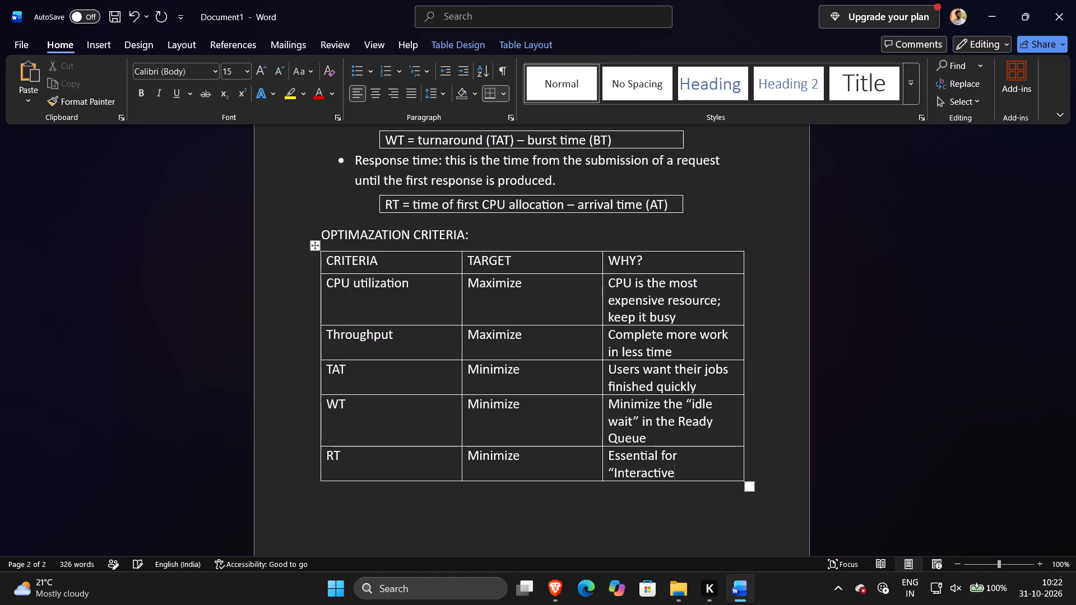
pyautogui.press('space')
pyautogui.write('Systems" to feel fat')
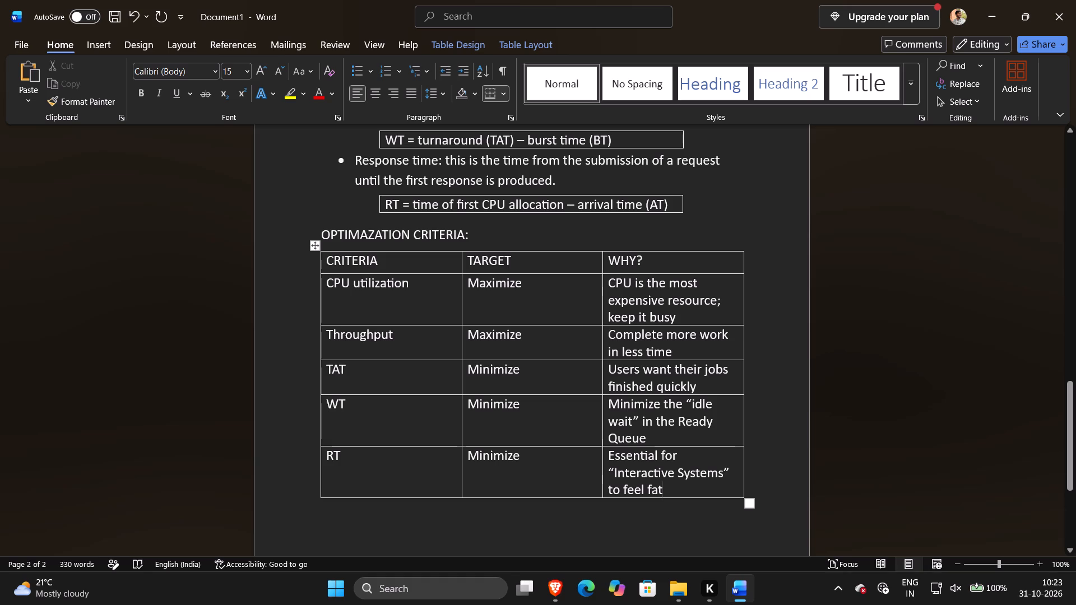
pyautogui.press('BackSpace')
pyautogui.write('st')
# Widen the optimization criteria table and shift it toward the left edge of the page.
pyautogui.moveTo(748, 498); pyautogui.dragTo(777, 502)
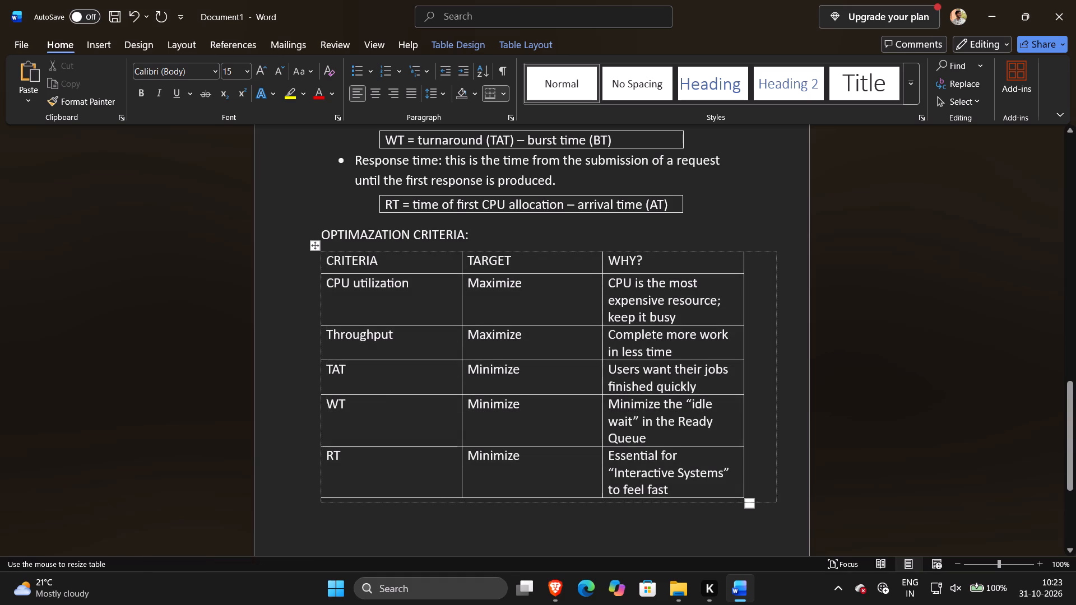
pyautogui.moveTo(777, 502); pyautogui.dragTo(791, 502)
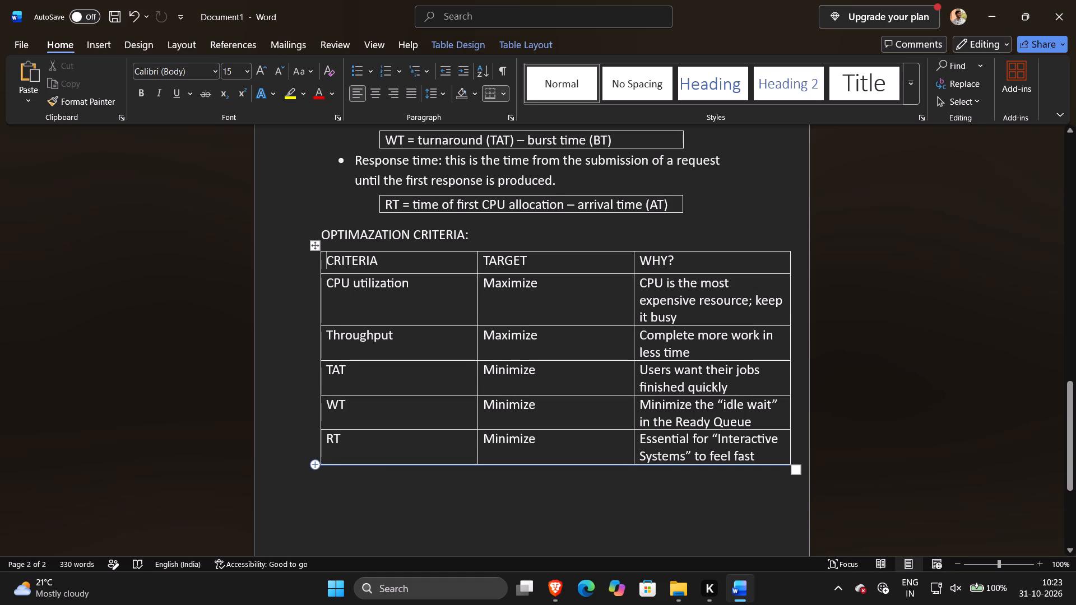
pyautogui.moveTo(314, 246); pyautogui.dragTo(267, 246)
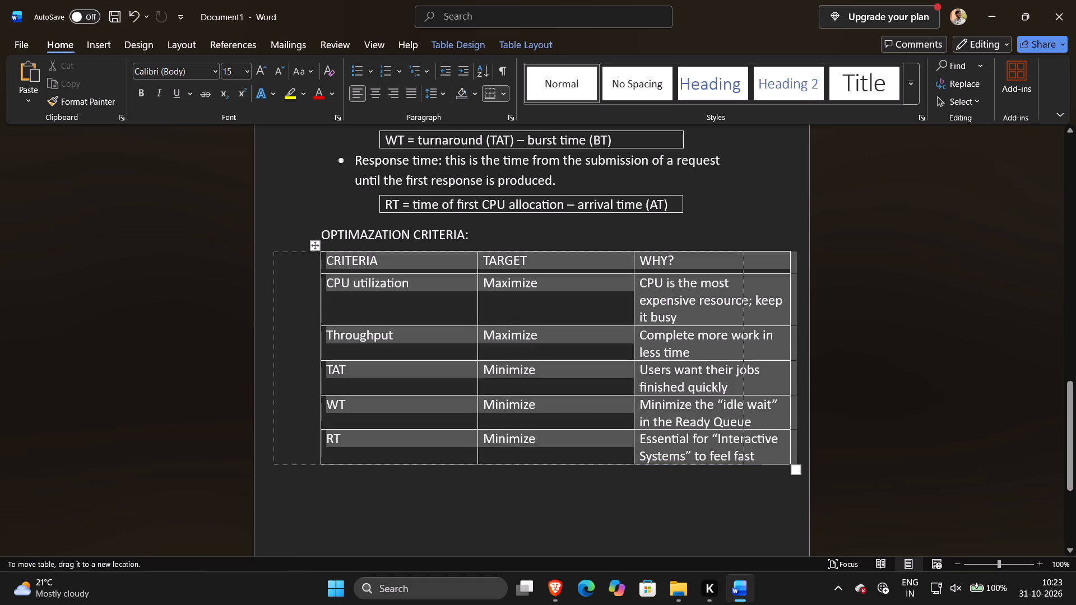
pyautogui.moveTo(267, 246); pyautogui.dragTo(263, 248)
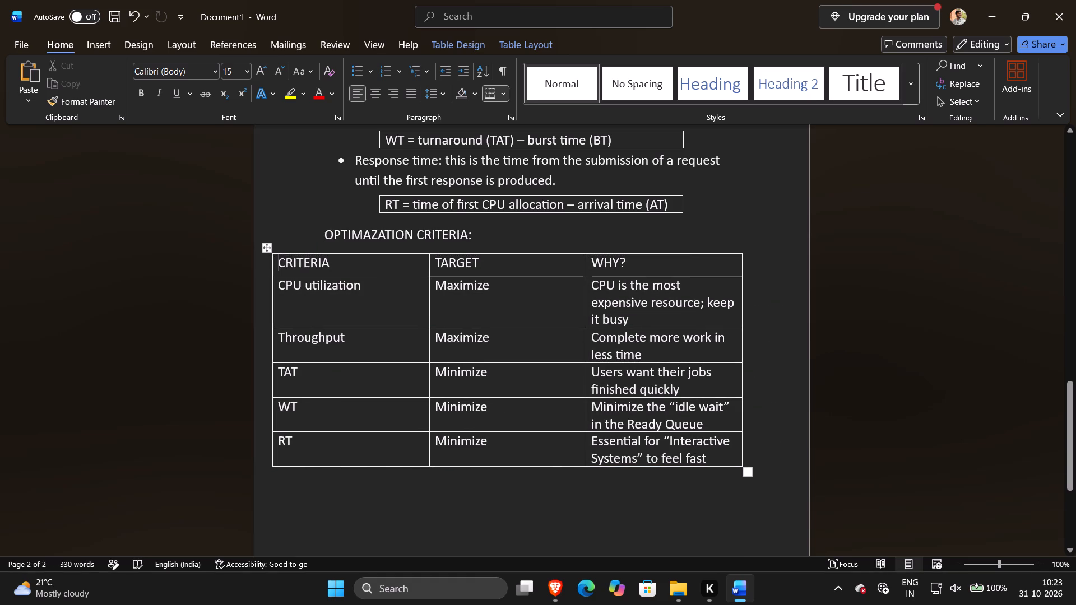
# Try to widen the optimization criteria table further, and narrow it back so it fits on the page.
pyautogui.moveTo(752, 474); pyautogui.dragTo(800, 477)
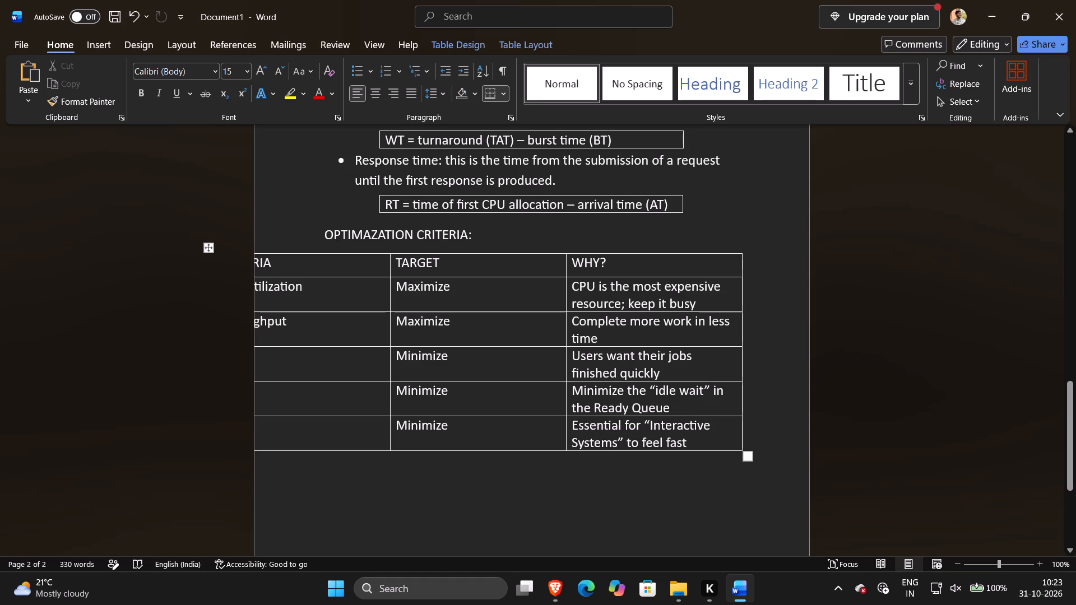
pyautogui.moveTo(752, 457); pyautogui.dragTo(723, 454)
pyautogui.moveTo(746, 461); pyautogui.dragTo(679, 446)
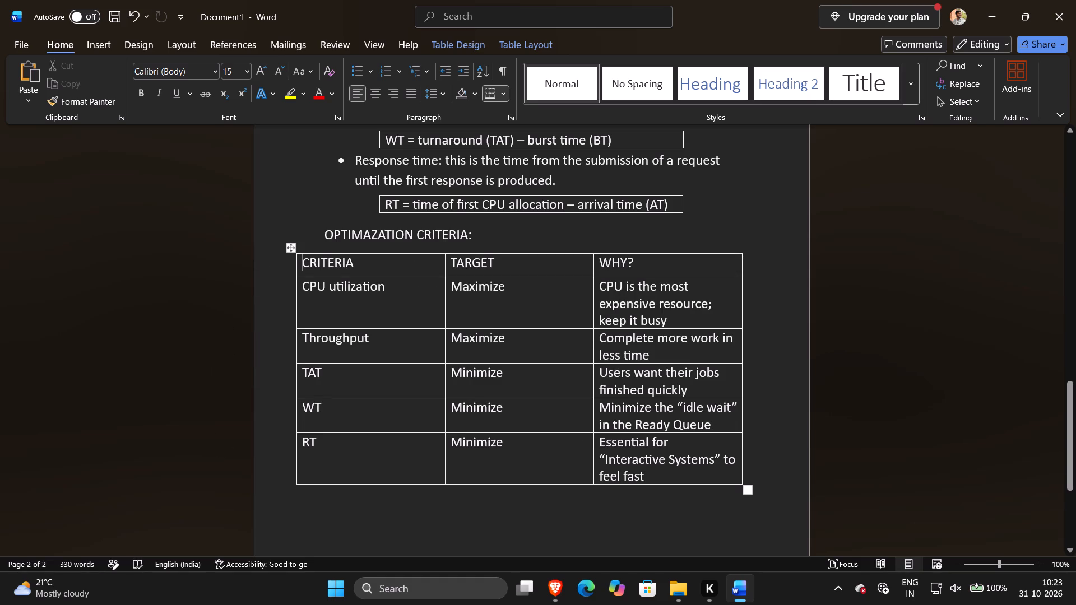
# Move the optimization criteria table close to the page's left edge and widen it to nearly reach the right edge.
pyautogui.moveTo(294, 245); pyautogui.dragTo(269, 247)
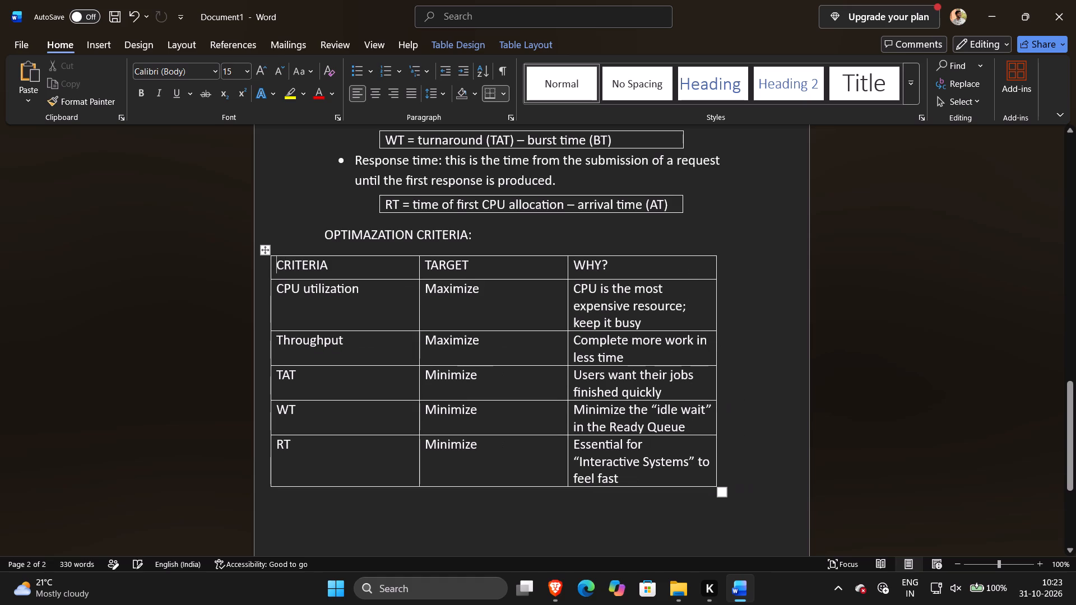
pyautogui.moveTo(725, 491); pyautogui.dragTo(760, 489)
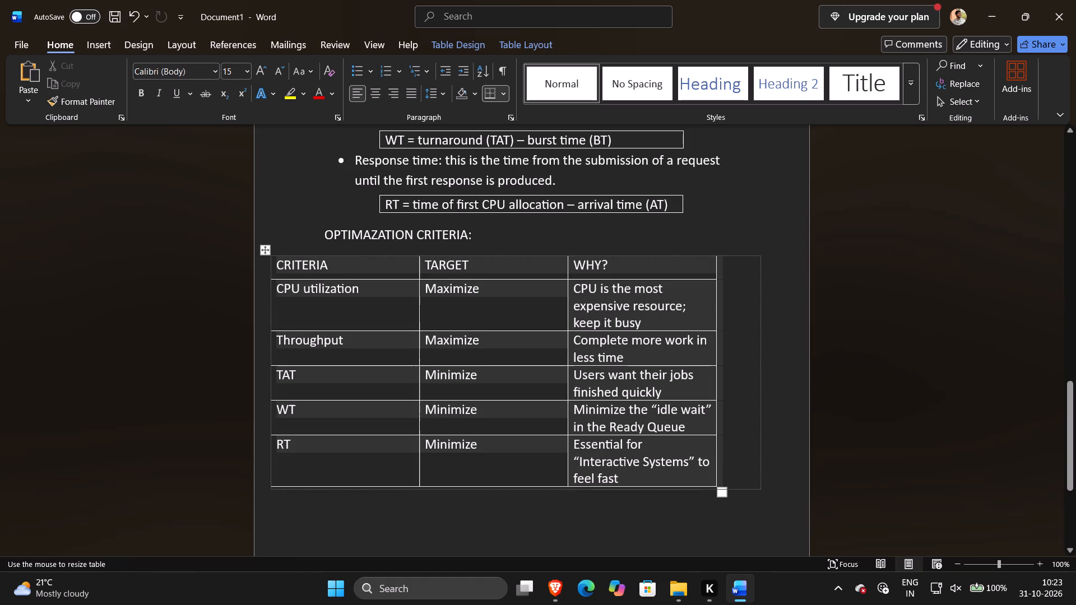
pyautogui.moveTo(760, 489); pyautogui.dragTo(761, 489)
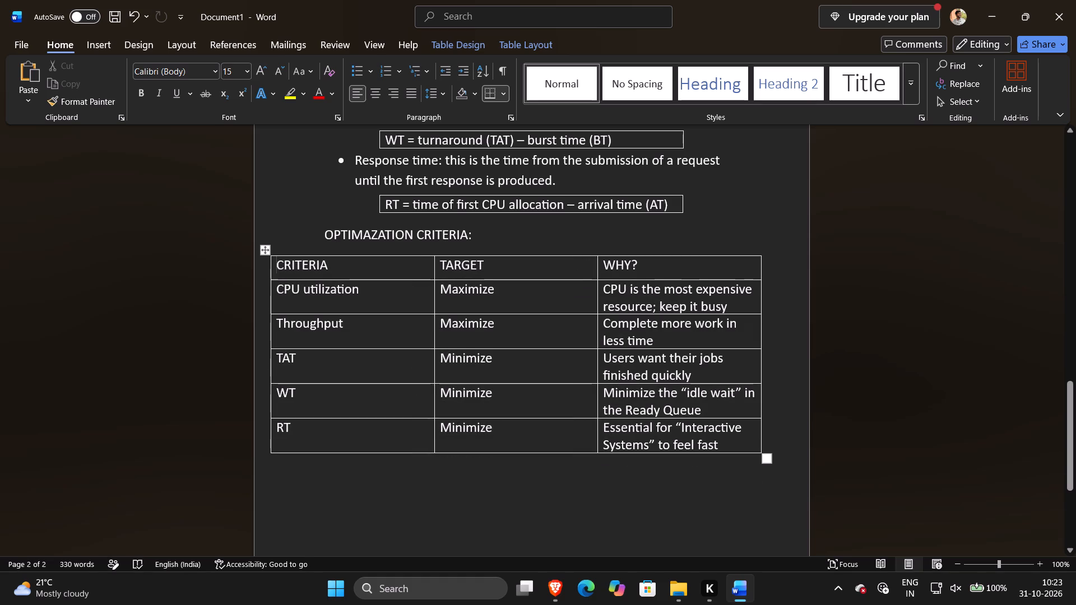
pyautogui.moveTo(763, 462); pyautogui.dragTo(783, 459)
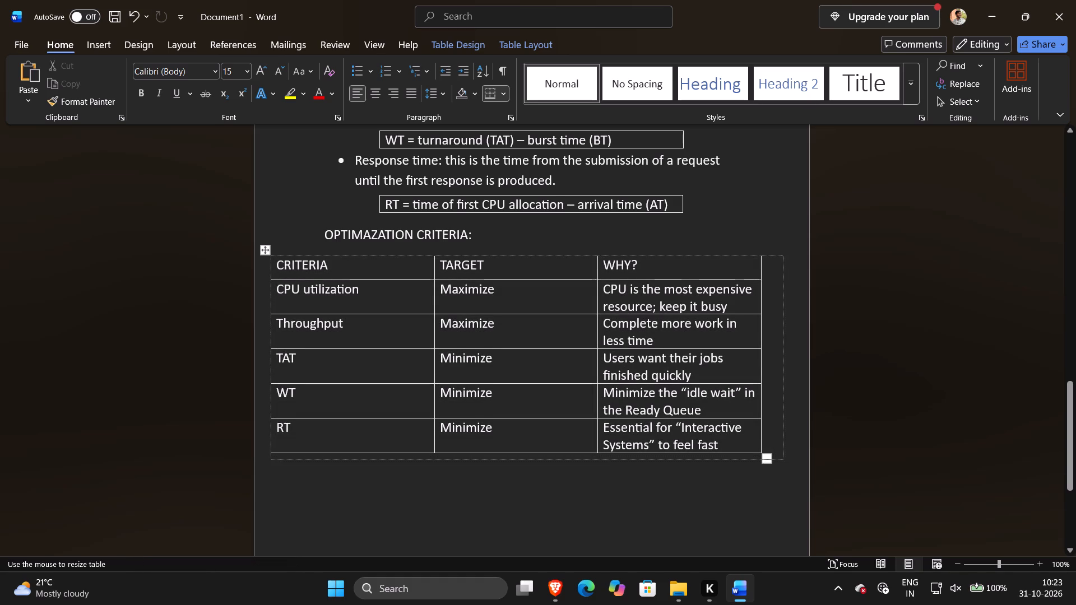
pyautogui.moveTo(783, 459); pyautogui.dragTo(785, 461)
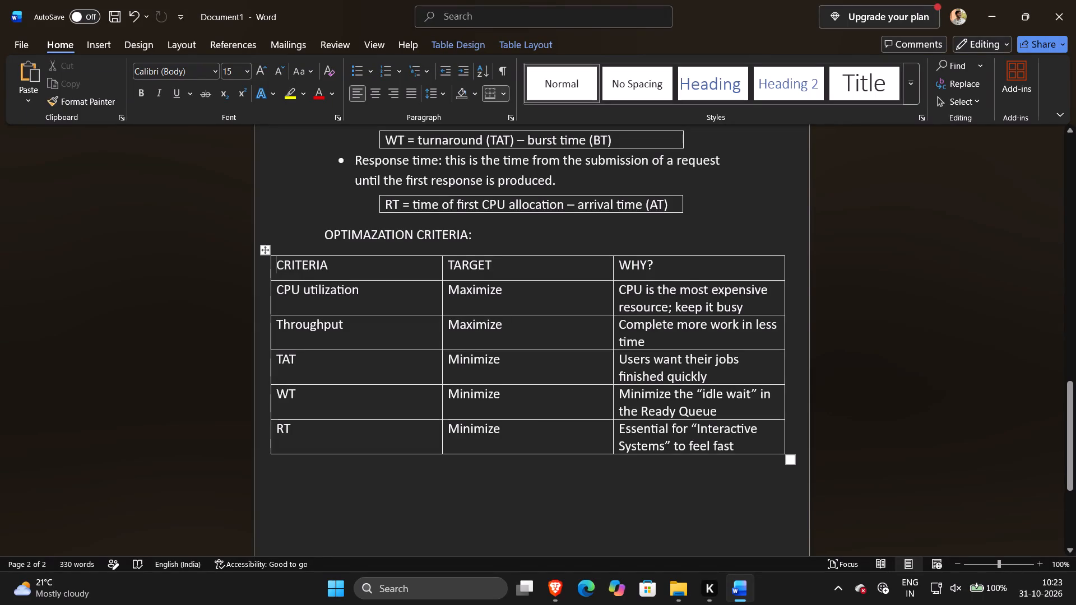
pyautogui.moveTo(787, 455); pyautogui.dragTo(798, 458)
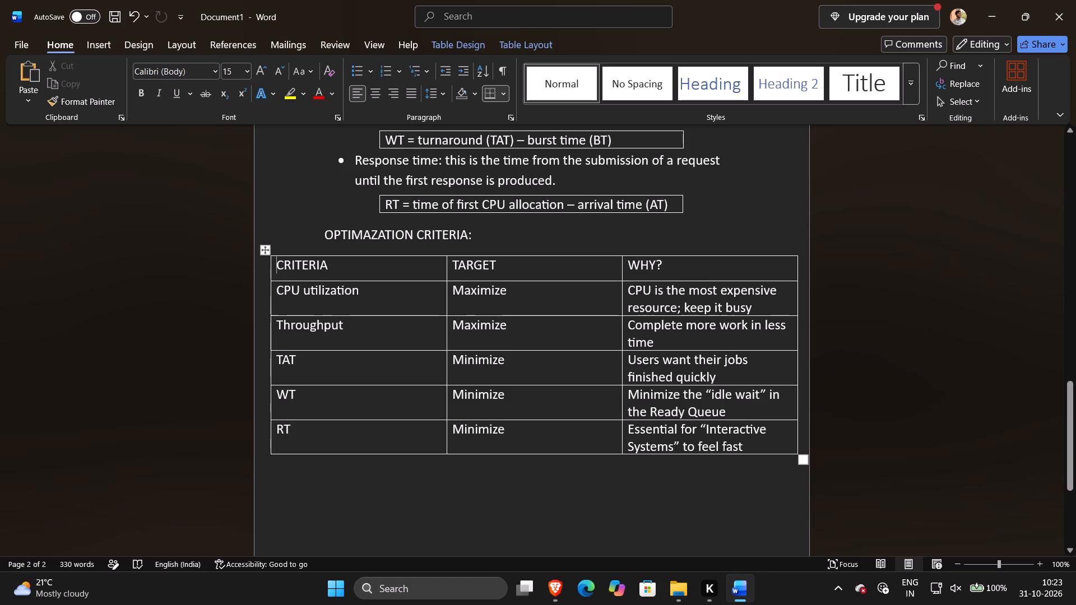
# Add a line below the table and enter the heading "PROCESS STATE AND STATE TRANSITION DIGRAM".
pyautogui.click(495, 460)
pyautogui.scroll(-3, 495, 460)
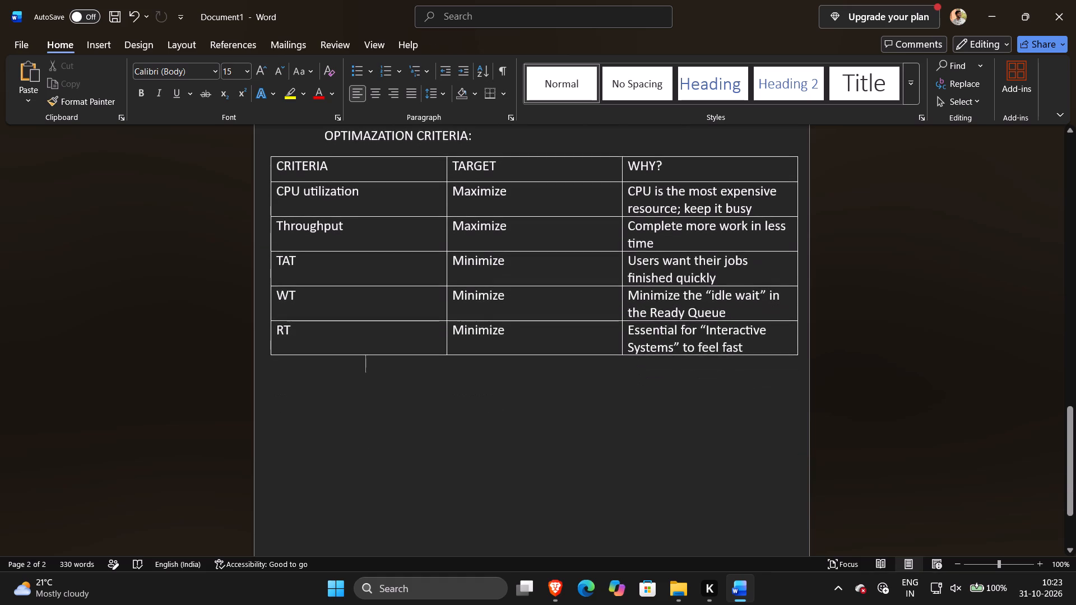
pyautogui.scroll(1, 495, 460)
pyautogui.press('Return')
pyautogui.scroll(-1, 465, 328)
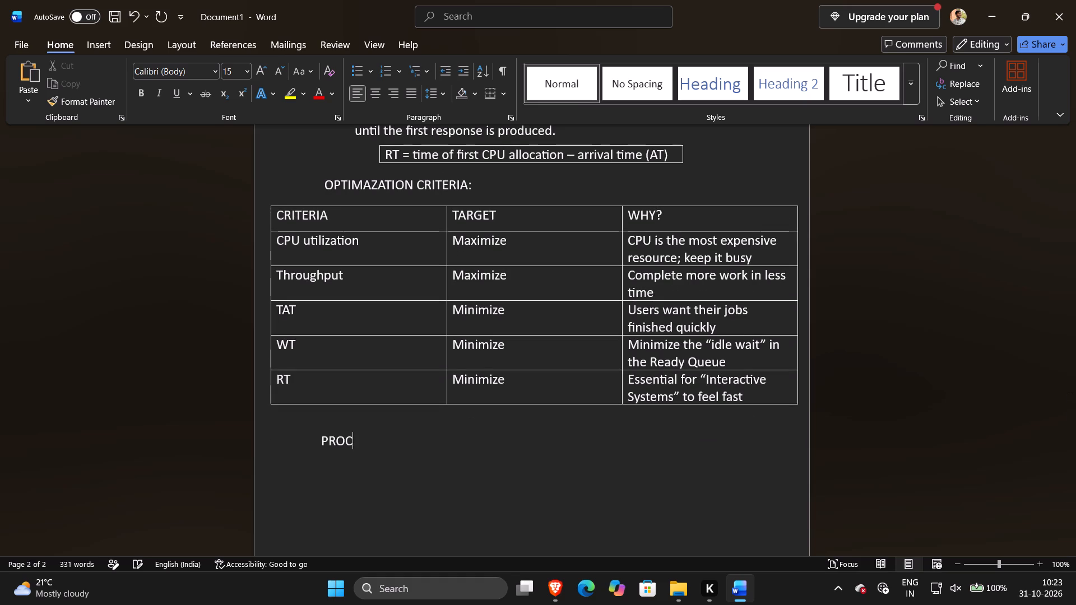
pyautogui.write('ESS STATE AND')
pyautogui.press('space')
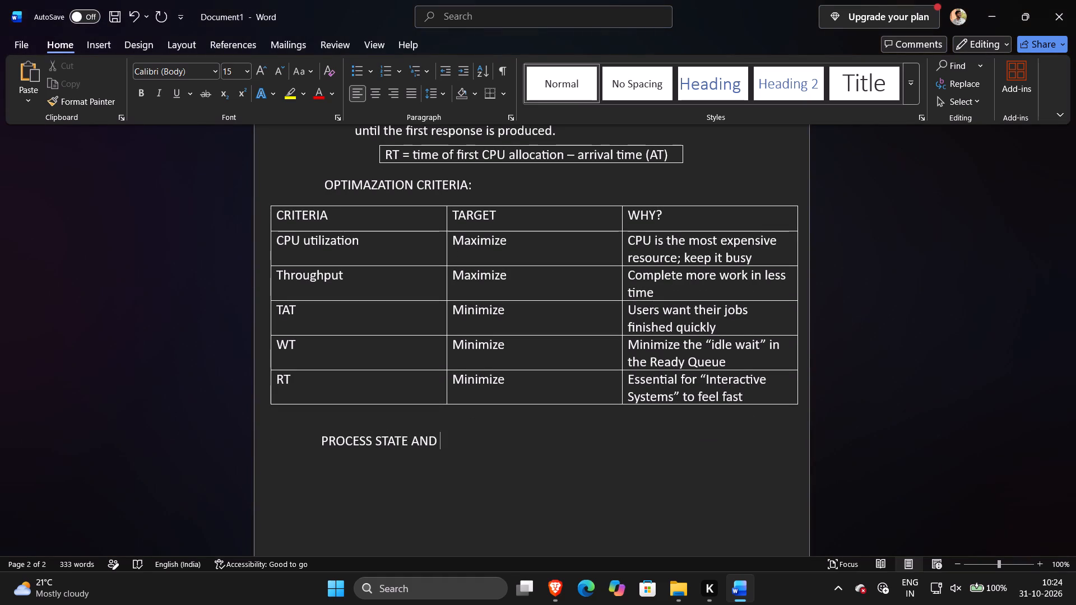
pyautogui.write('STATE TRANSITION DIGRAM')
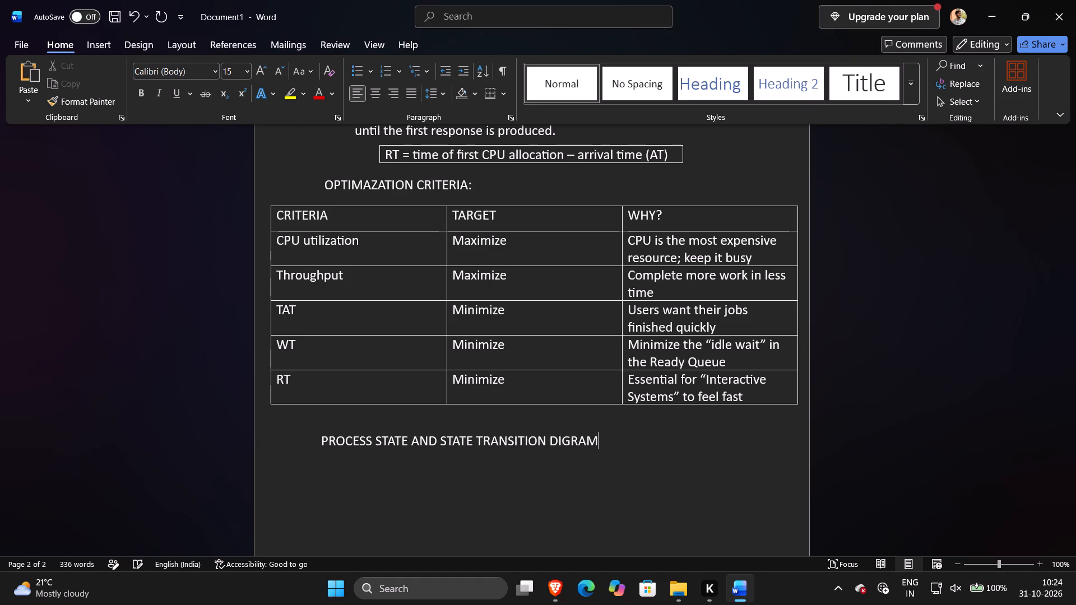
# Correct "DIGRAM" to "DIAGRAM" in the new heading, end it with a colon and start a new line below.
pyautogui.press('Left')
pyautogui.press('Left')
pyautogui.press('Left')
pyautogui.press('Left')
pyautogui.press('a')
pyautogui.press('Right')
pyautogui.press('Right')
pyautogui.press('Right')
pyautogui.press('Right')
pyautogui.press('Right')
pyautogui.press('Left')
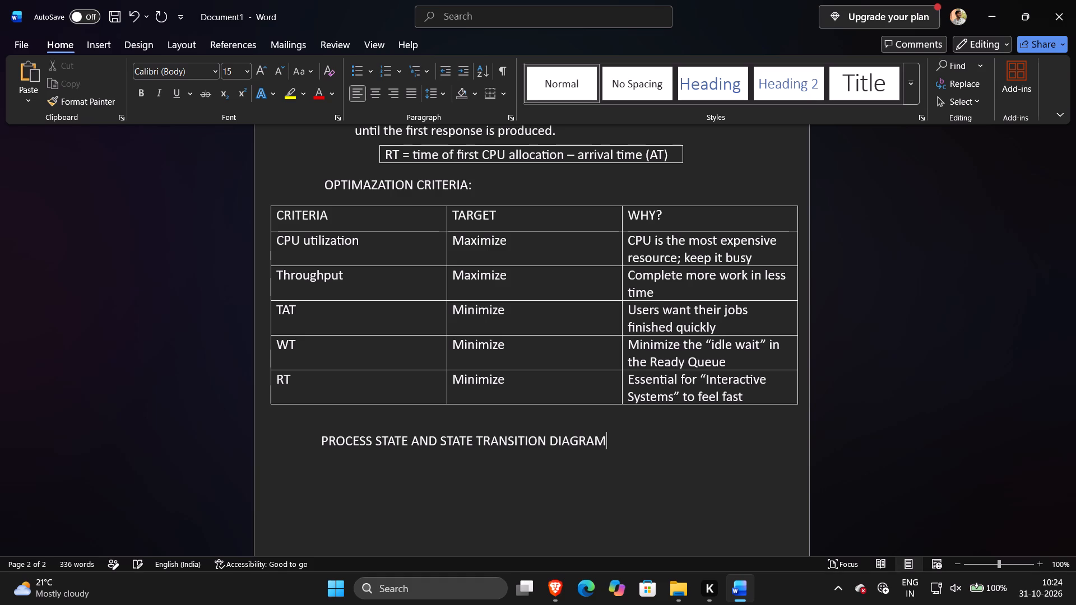
pyautogui.hotkey('shift', ':')
pyautogui.press('Return')
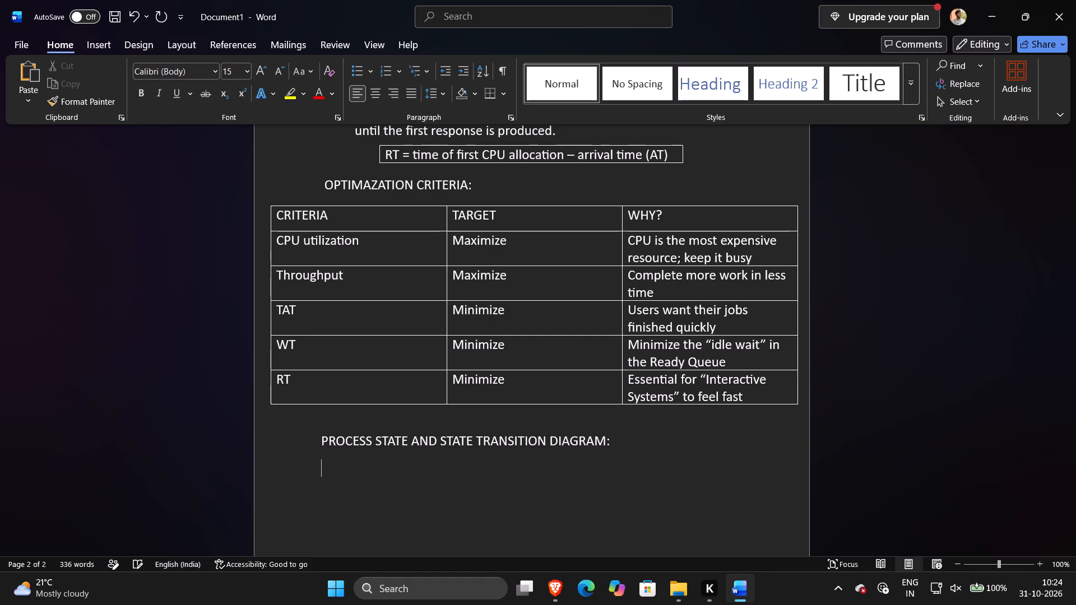
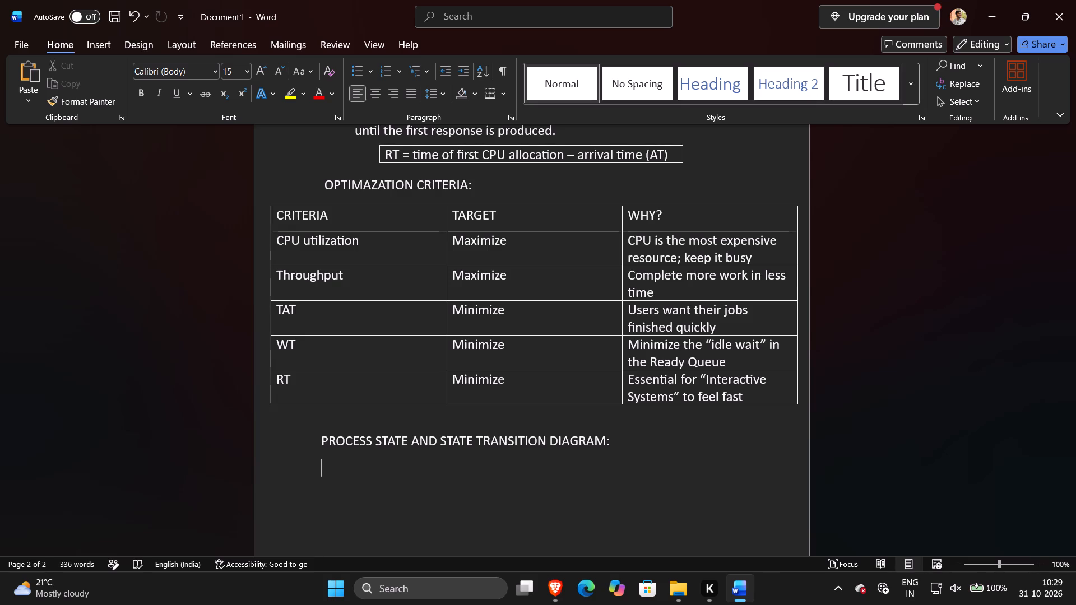
# Start a bulleted list below the process state heading with the items "New" and "Running".
pyautogui.click(358, 74)
pyautogui.write('new')
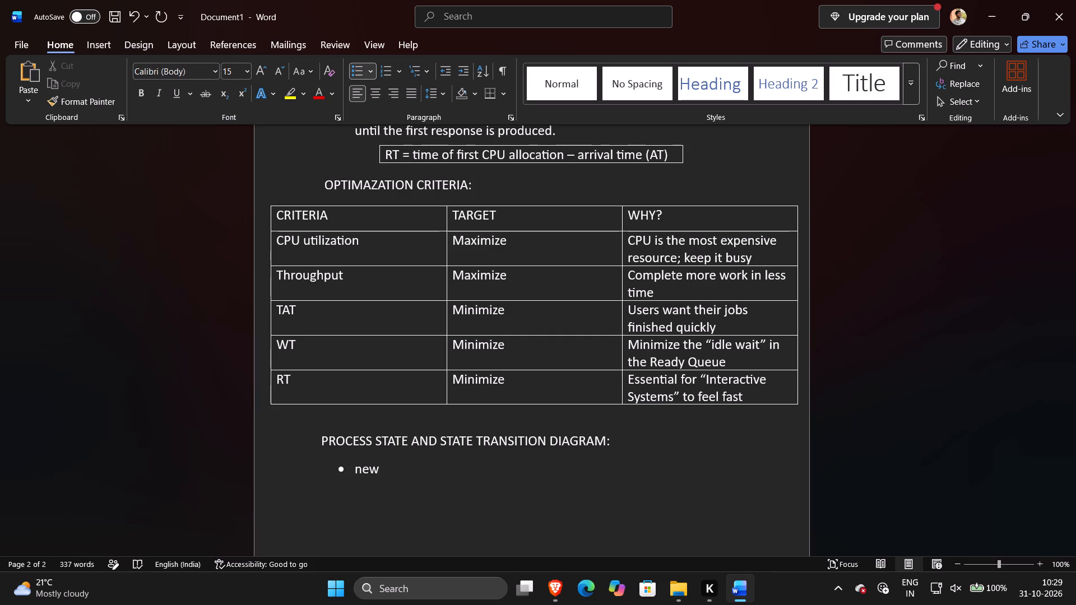
pyautogui.press('Return')
pyautogui.write('runn8ng')
pyautogui.press('BackSpace')
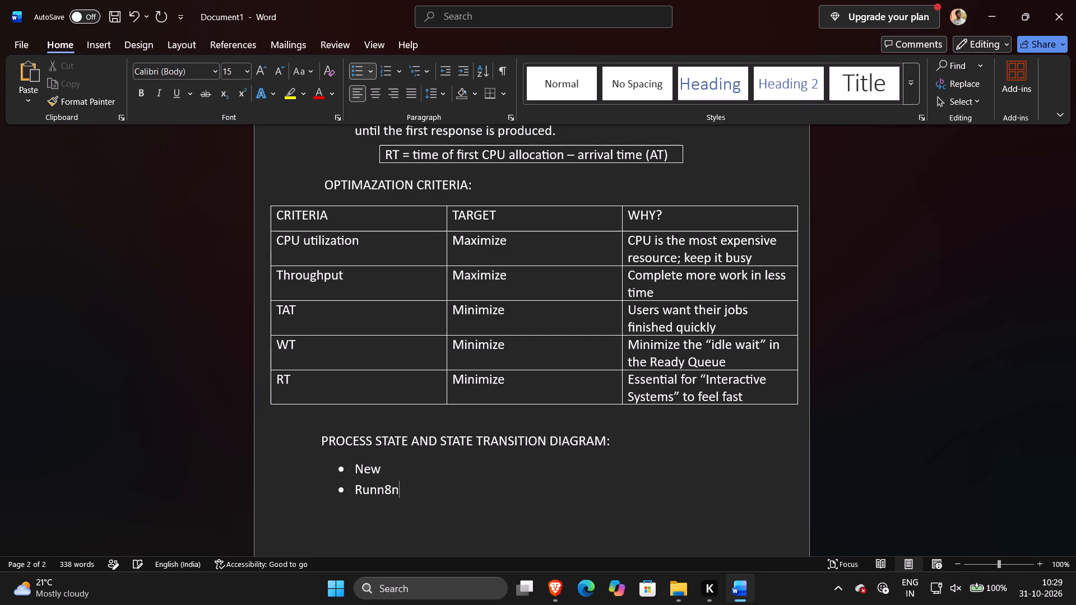
pyautogui.press('BackSpace')
pyautogui.press('BackSpace')
pyautogui.write('ing')
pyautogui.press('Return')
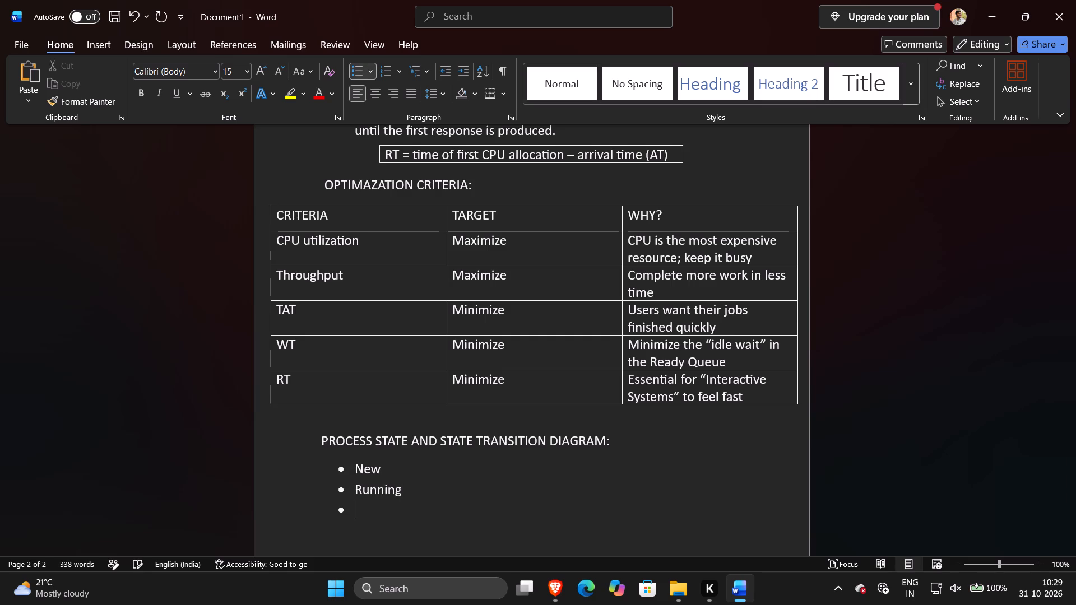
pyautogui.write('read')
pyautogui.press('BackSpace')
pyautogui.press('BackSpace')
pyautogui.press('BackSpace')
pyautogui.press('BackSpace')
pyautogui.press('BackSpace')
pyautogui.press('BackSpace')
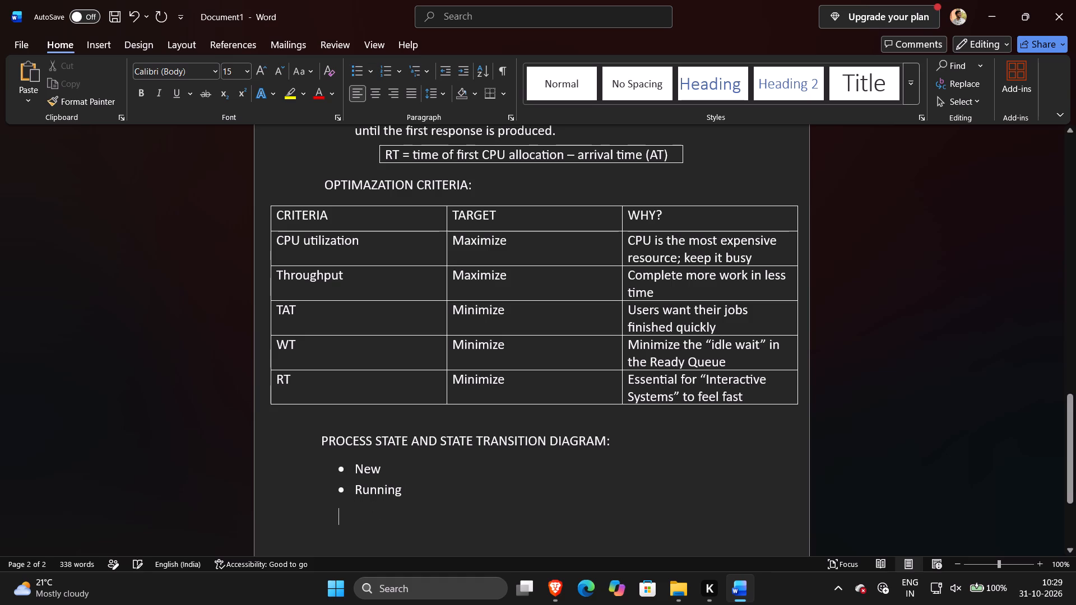
# Insert the bullet item "Ready" between "New" and "Running".
pyautogui.click(384, 480)
pyautogui.click(386, 477)
pyautogui.press('Return')
pyautogui.write('ready')
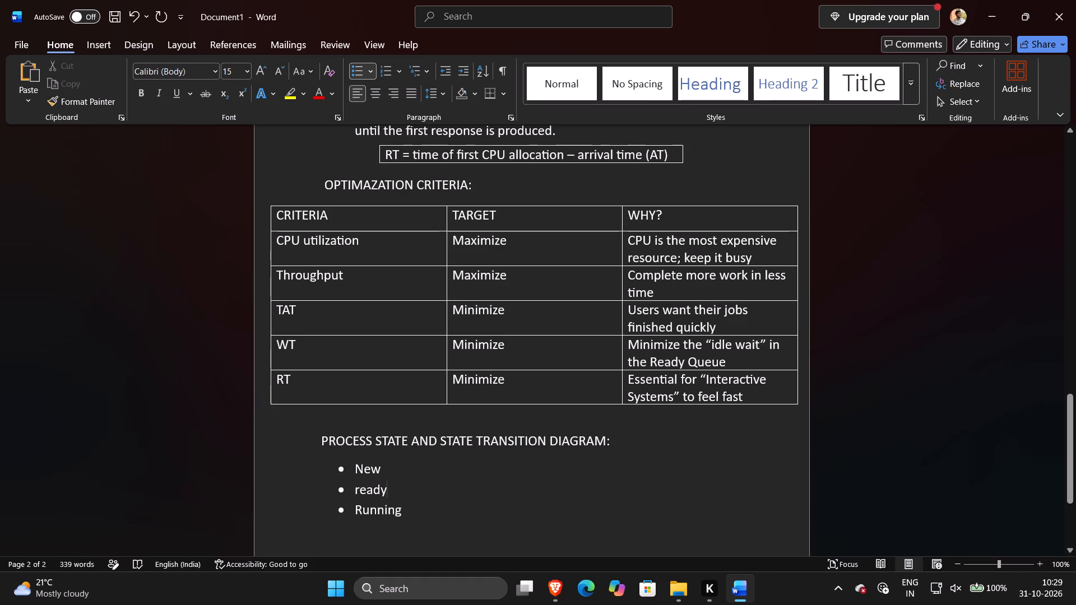
pyautogui.click(412, 511)
pyautogui.click(394, 495)
pyautogui.press('space')
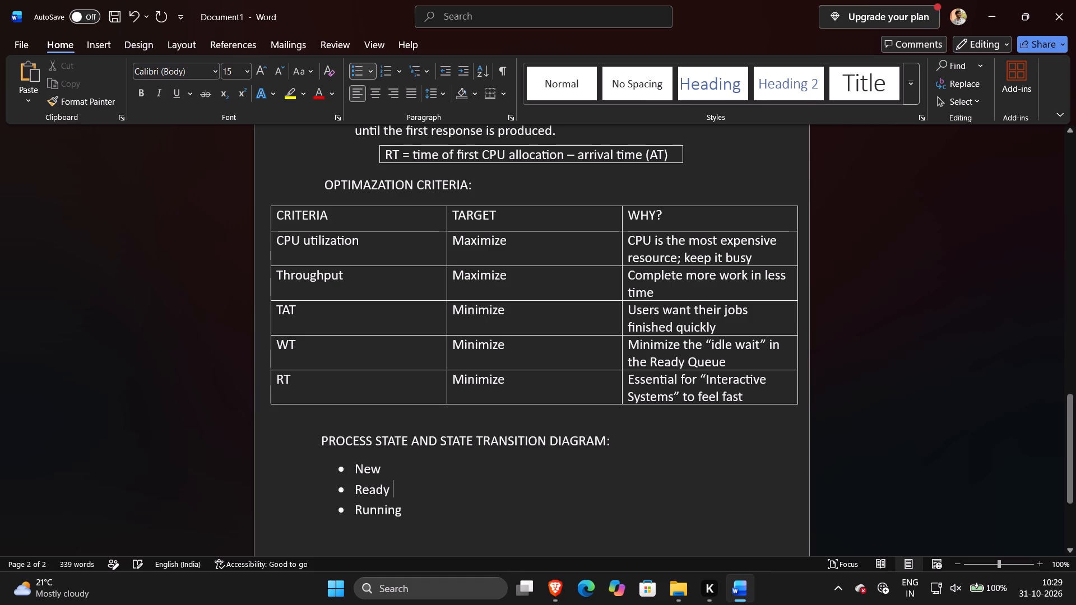
# Add the bullet items "Waiting" and "Terminated" after "Running", and end the list with a plain line below.
pyautogui.click(403, 508)
pyautogui.press('Return')
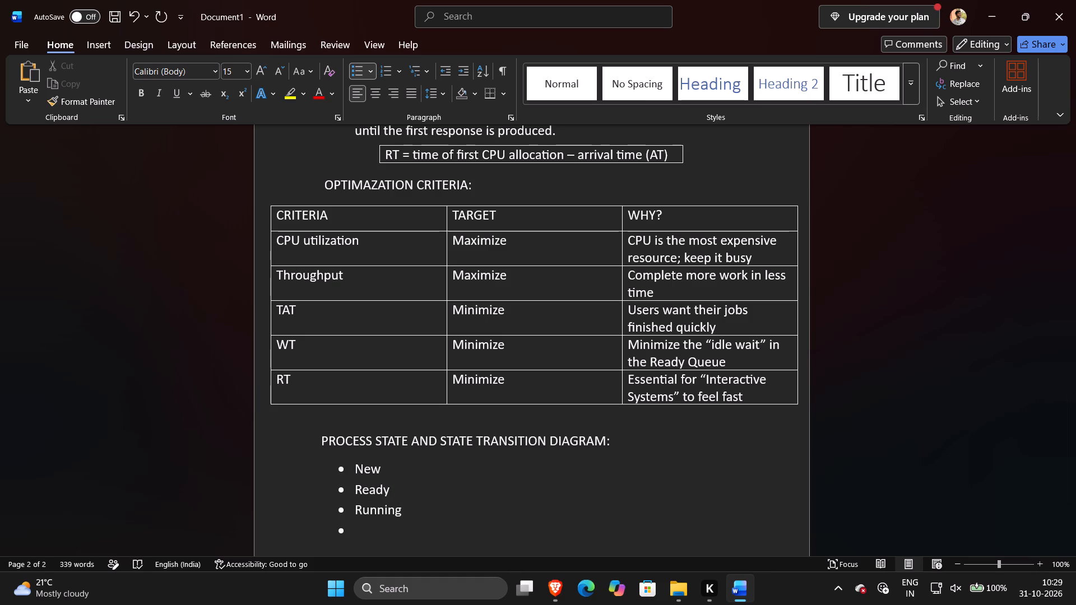
pyautogui.write('waitn')
pyautogui.press(']')
pyautogui.press('BackSpace')
pyautogui.press('BackSpace')
pyautogui.write('inh')
pyautogui.press('BackSpace')
pyautogui.press('g')
pyautogui.press('Return')
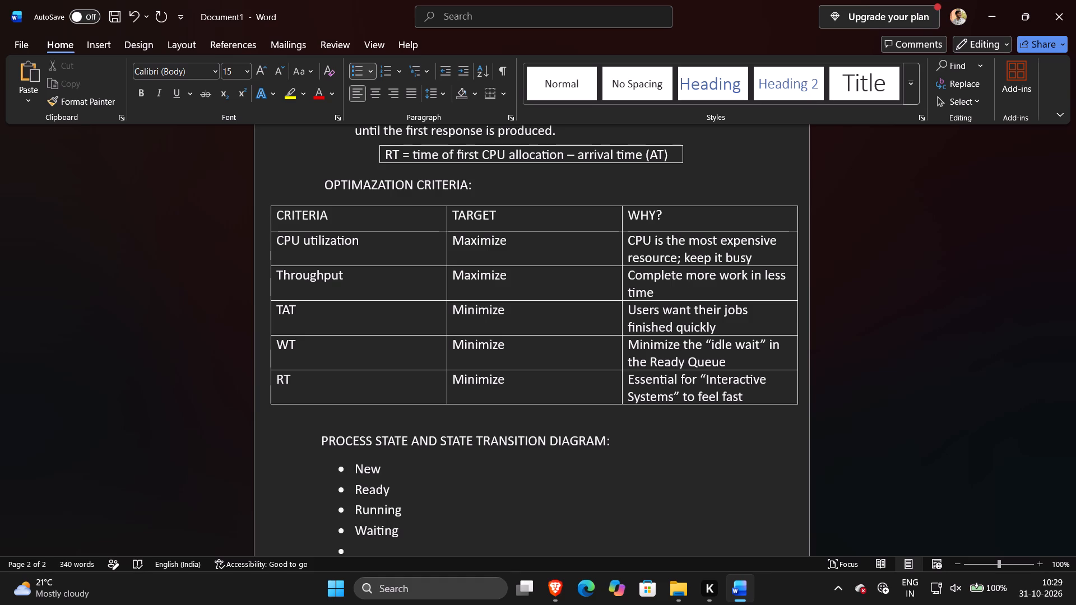
pyautogui.write('terminated')
pyautogui.press('Return')
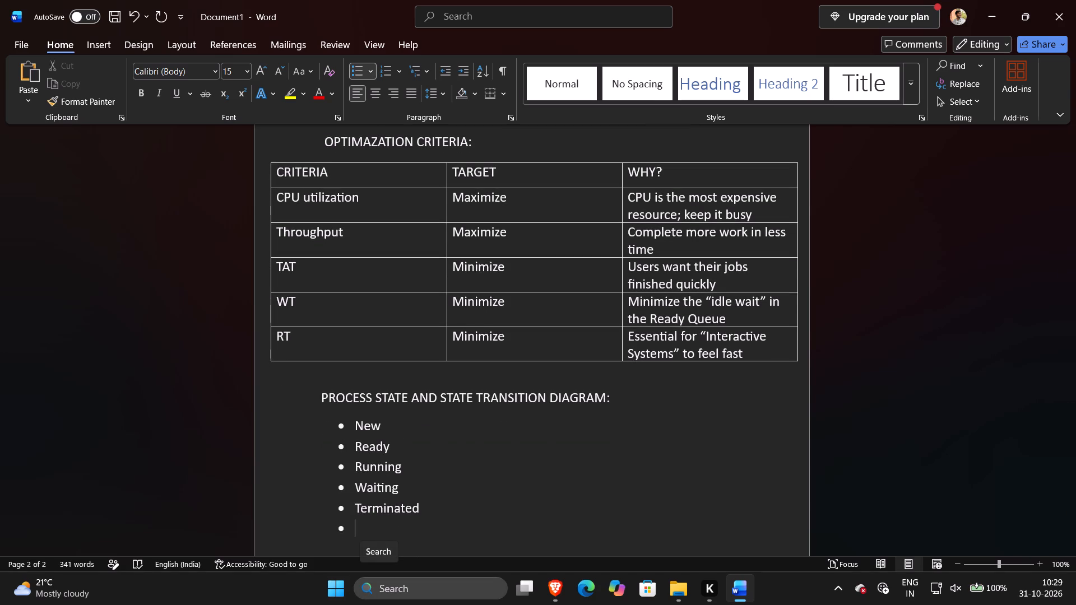
pyautogui.press('Return')
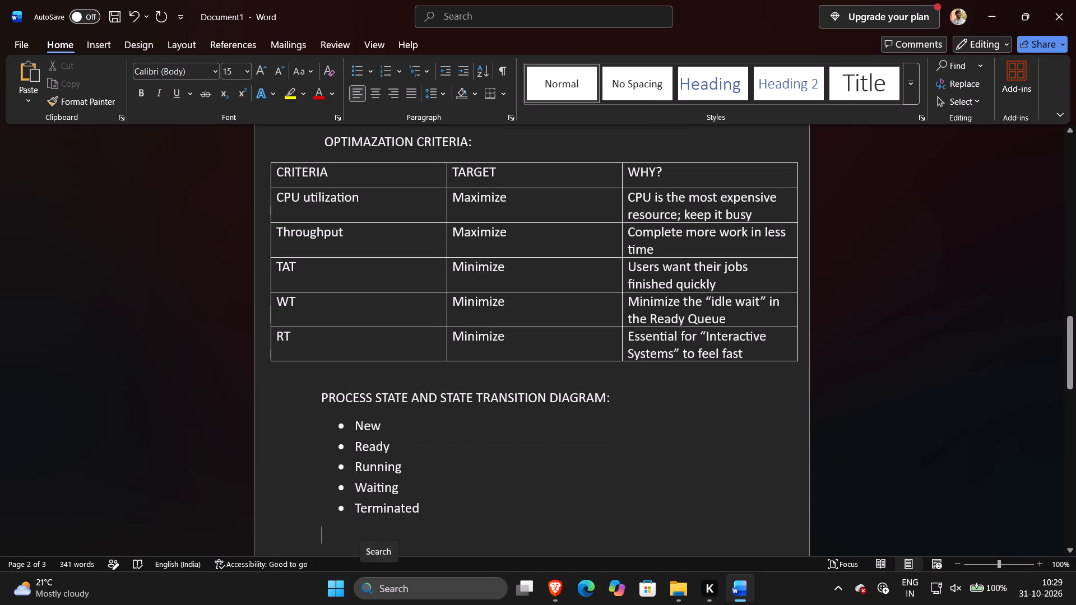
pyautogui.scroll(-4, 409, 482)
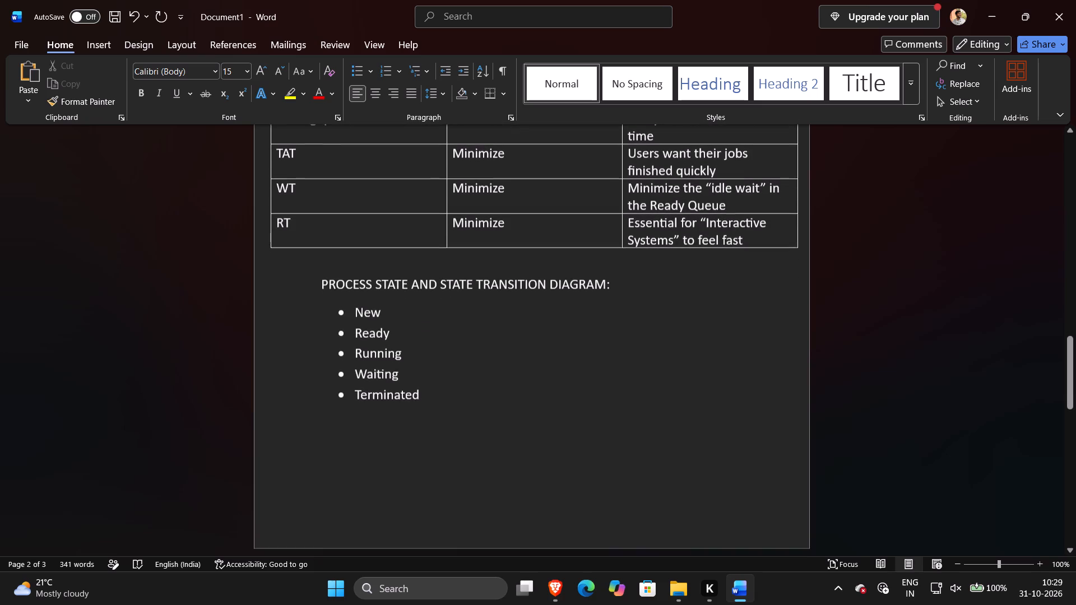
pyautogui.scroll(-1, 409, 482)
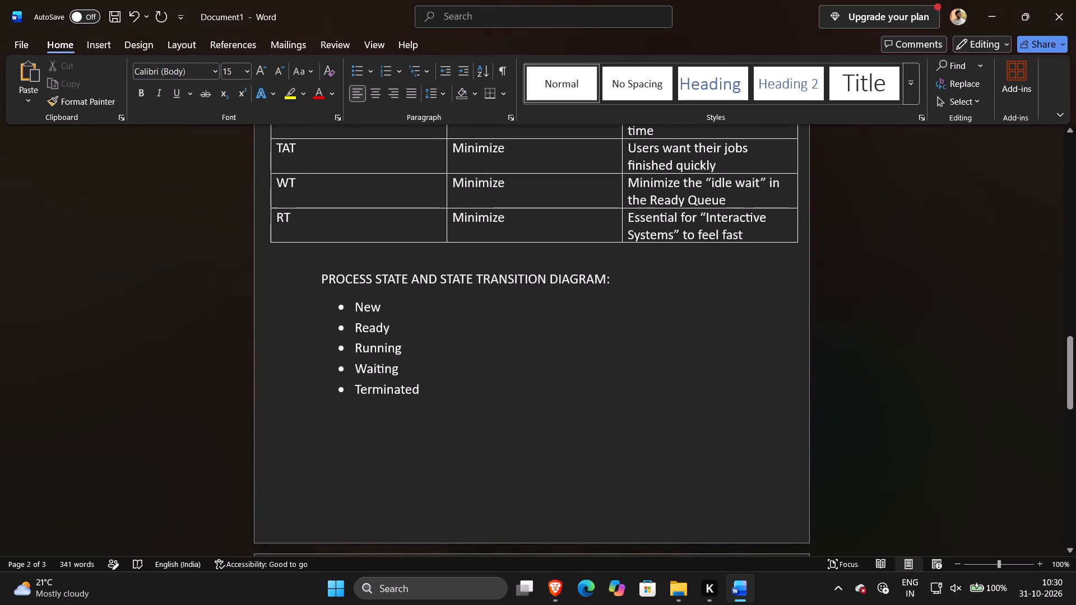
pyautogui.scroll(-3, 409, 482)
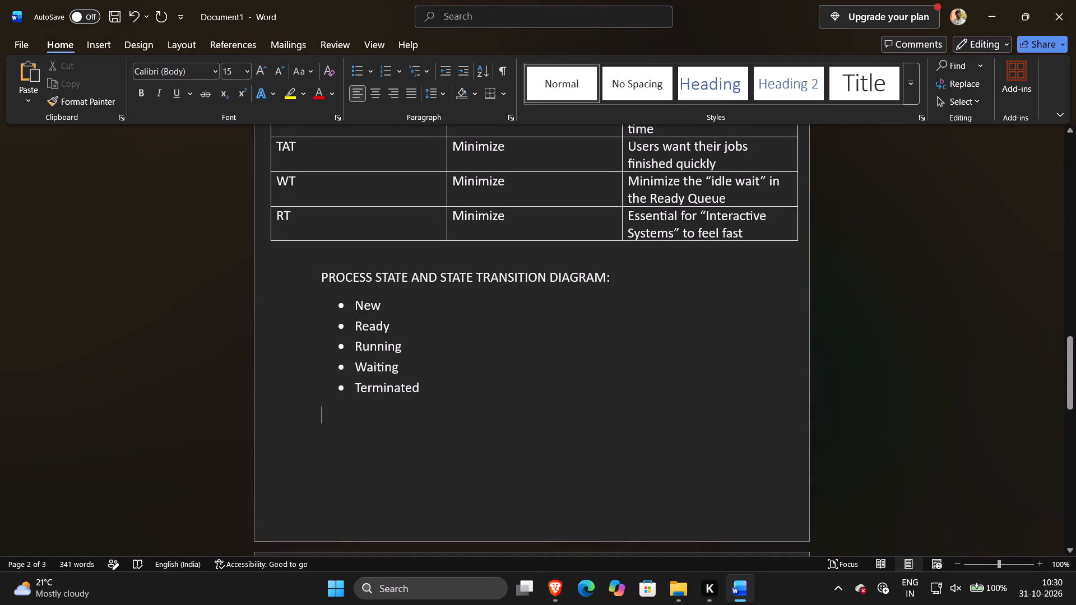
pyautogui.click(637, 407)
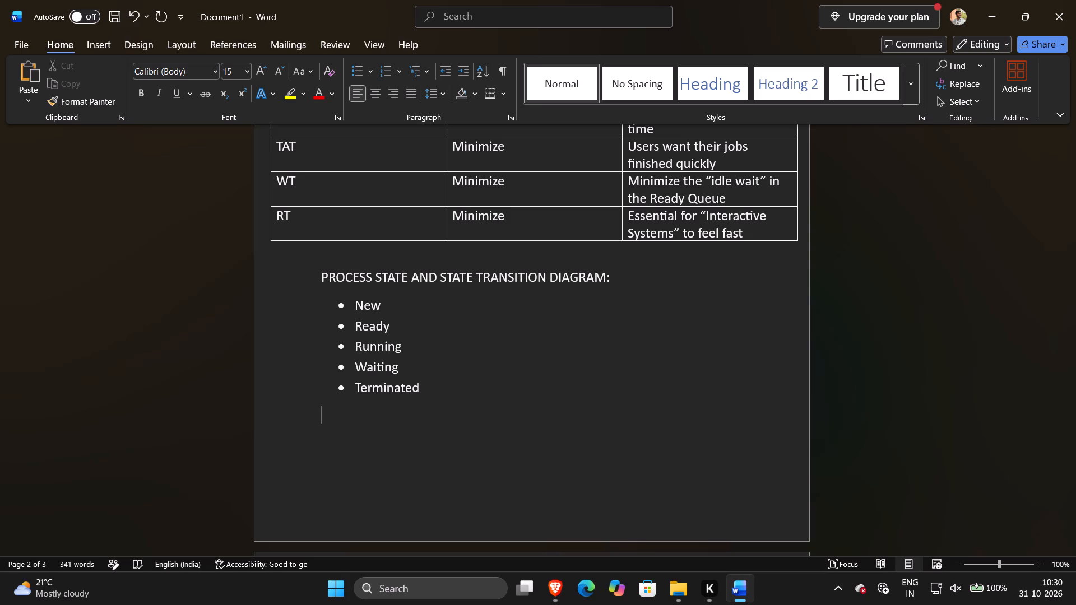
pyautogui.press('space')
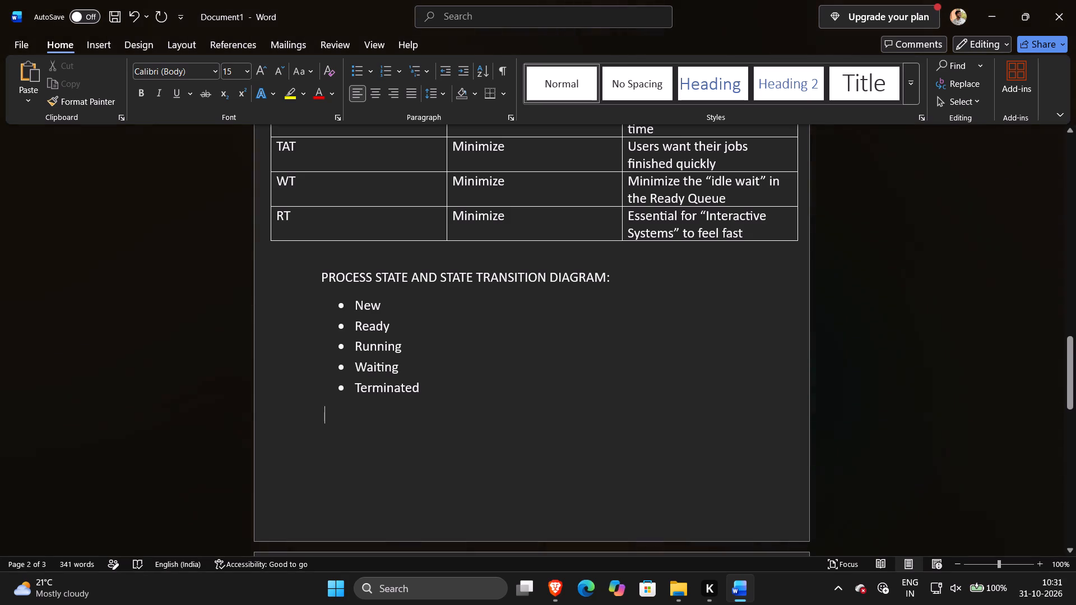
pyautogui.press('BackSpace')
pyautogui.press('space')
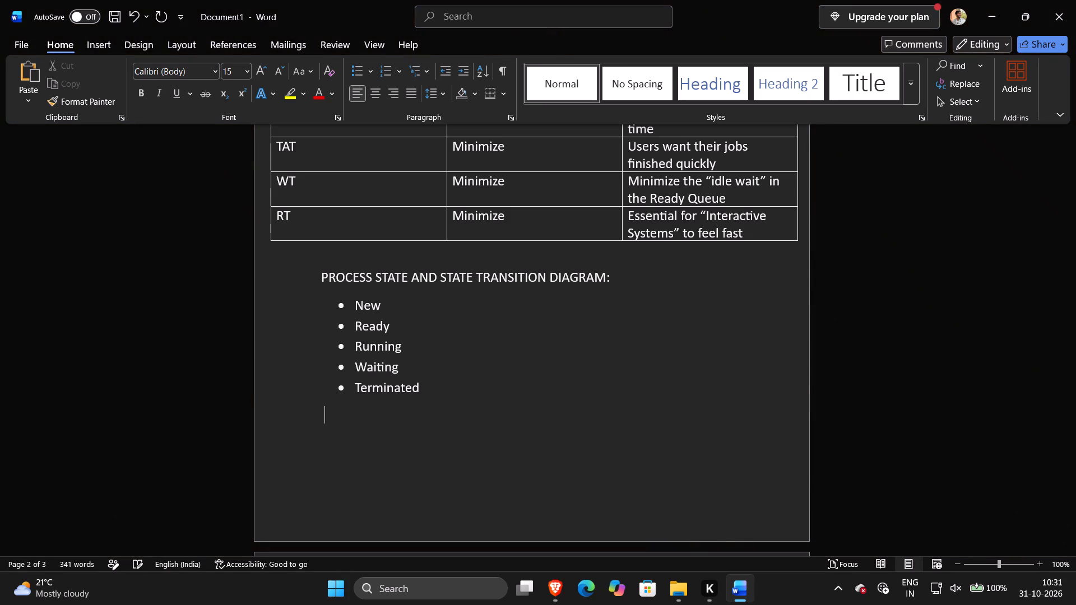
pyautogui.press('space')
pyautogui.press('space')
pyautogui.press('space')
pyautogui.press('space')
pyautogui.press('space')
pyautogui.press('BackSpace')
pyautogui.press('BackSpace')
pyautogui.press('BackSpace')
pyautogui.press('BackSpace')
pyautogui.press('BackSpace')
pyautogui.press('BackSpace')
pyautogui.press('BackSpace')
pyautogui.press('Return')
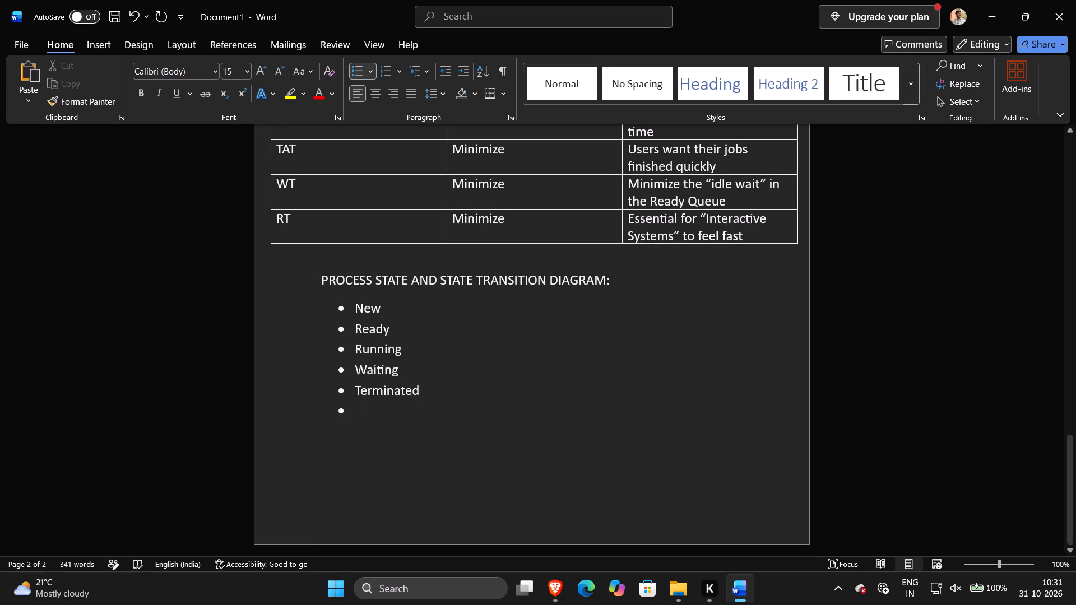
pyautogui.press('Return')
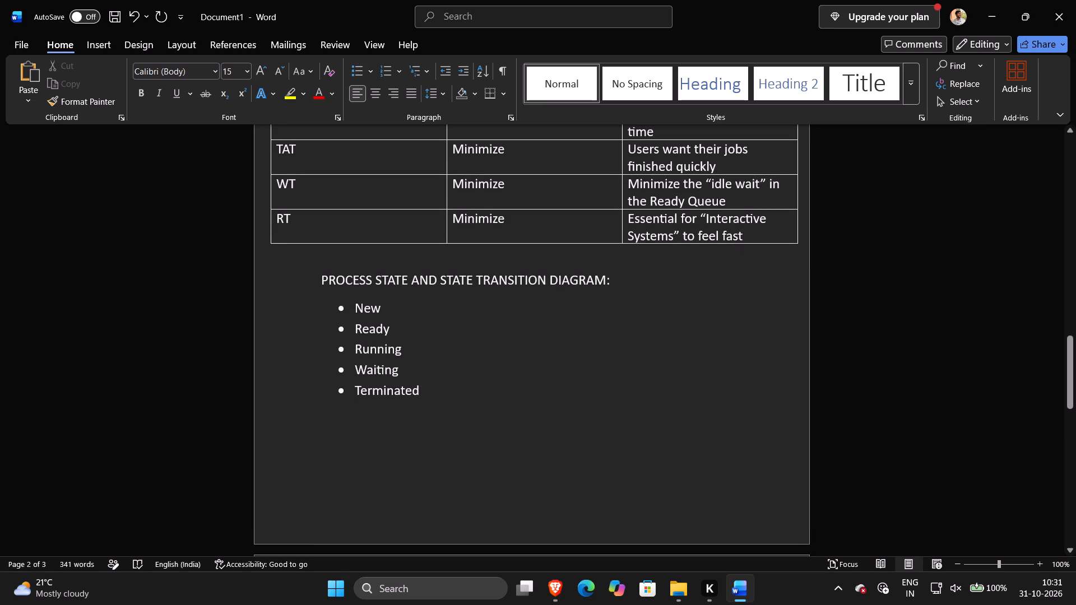
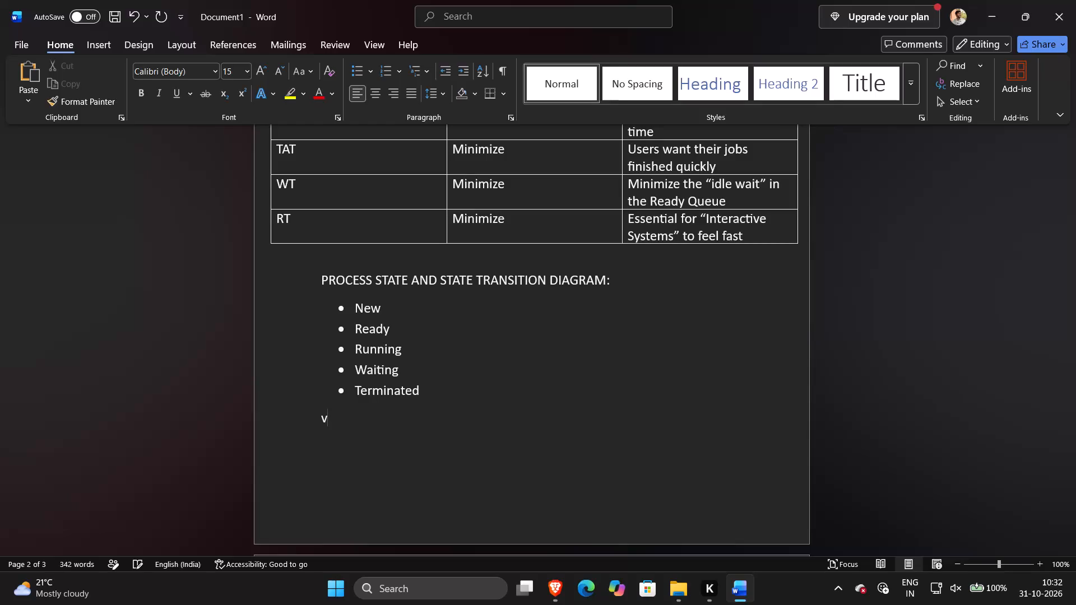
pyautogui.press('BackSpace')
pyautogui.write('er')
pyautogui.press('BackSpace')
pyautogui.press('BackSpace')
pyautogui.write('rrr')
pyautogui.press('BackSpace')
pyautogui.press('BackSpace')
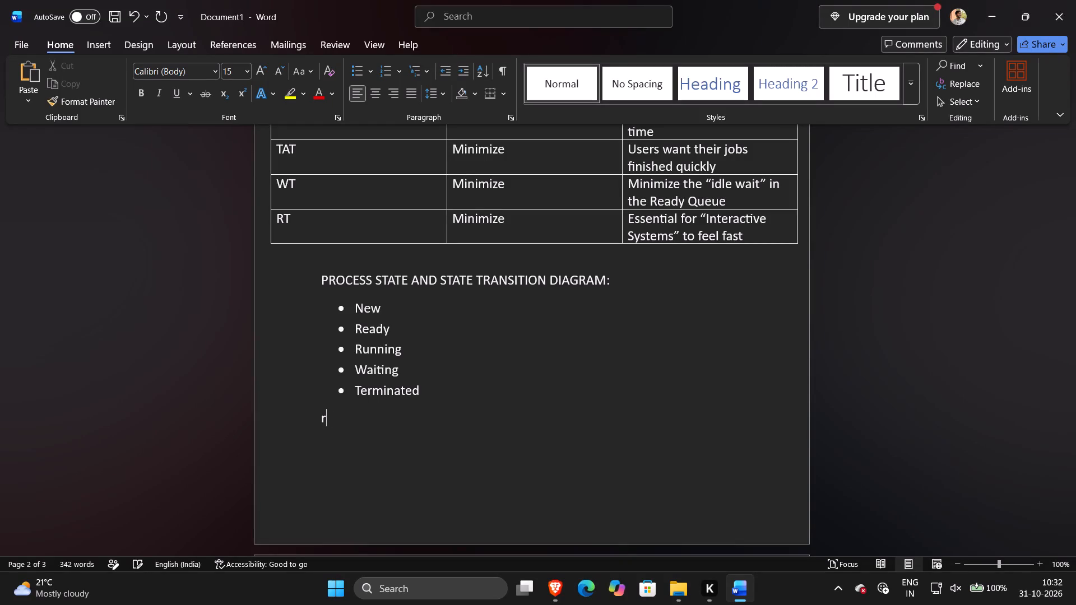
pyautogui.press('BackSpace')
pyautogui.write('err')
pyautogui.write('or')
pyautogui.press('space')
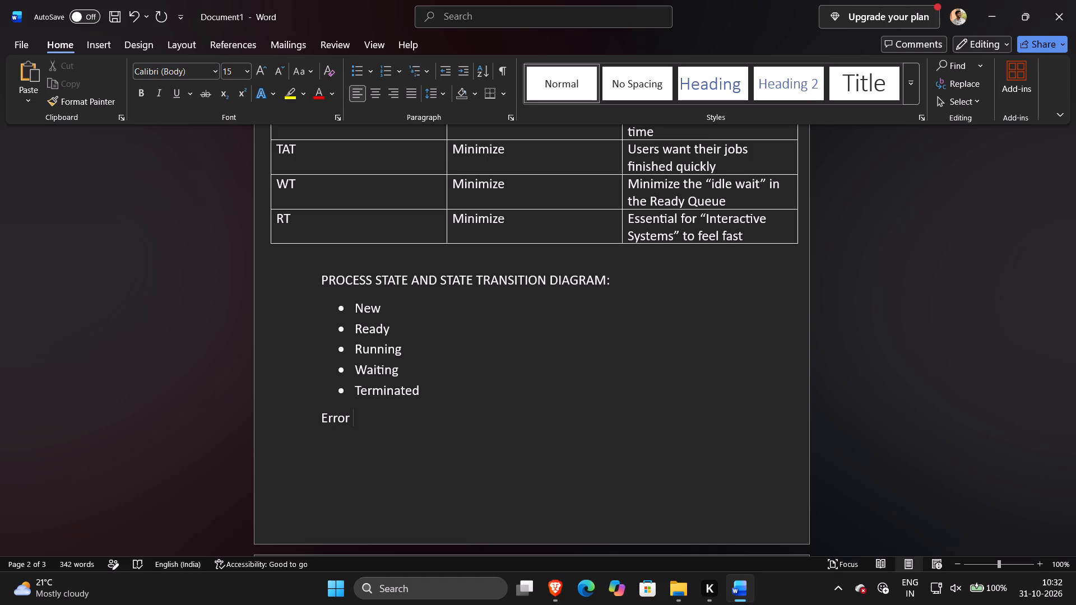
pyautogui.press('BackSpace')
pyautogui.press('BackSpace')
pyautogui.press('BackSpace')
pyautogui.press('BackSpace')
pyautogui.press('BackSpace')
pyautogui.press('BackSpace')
# Add the heading "PROCESS STATE:" below the bulleted list and start a new line under it.
pyautogui.write('pro')
pyautogui.write('cess')
pyautogui.press('space')
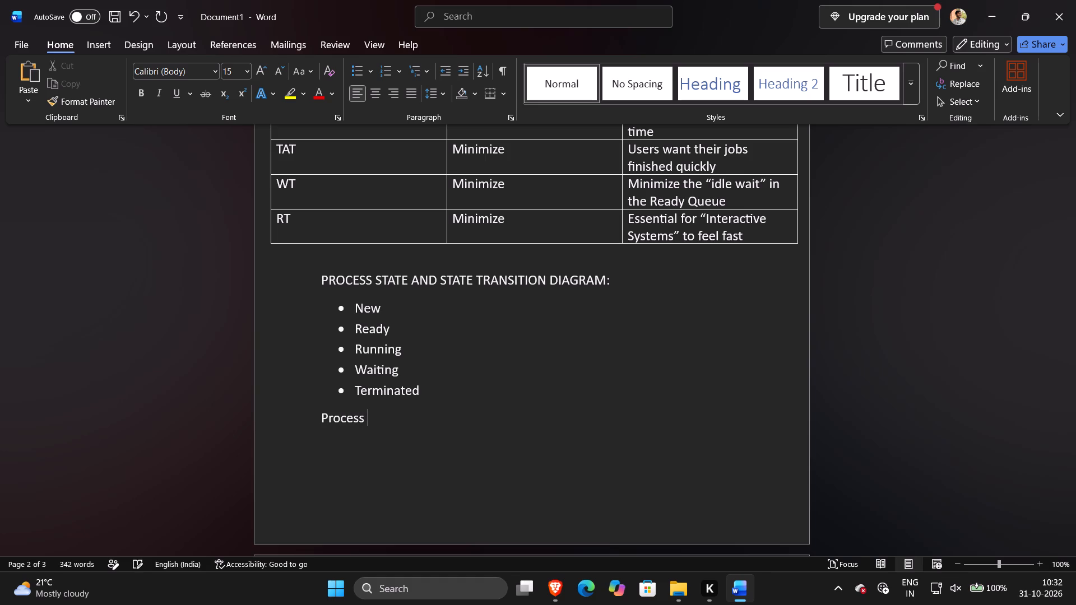
pyautogui.hotkey('shift', 's')
pyautogui.press('BackSpace')
pyautogui.press('BackSpace')
pyautogui.press('BackSpace')
pyautogui.press('BackSpace')
pyautogui.press('BackSpace')
pyautogui.press('BackSpace')
pyautogui.press('BackSpace')
pyautogui.press('BackSpace')
pyautogui.write('ROCESS STATE')
pyautogui.hotkey('shift', ':')
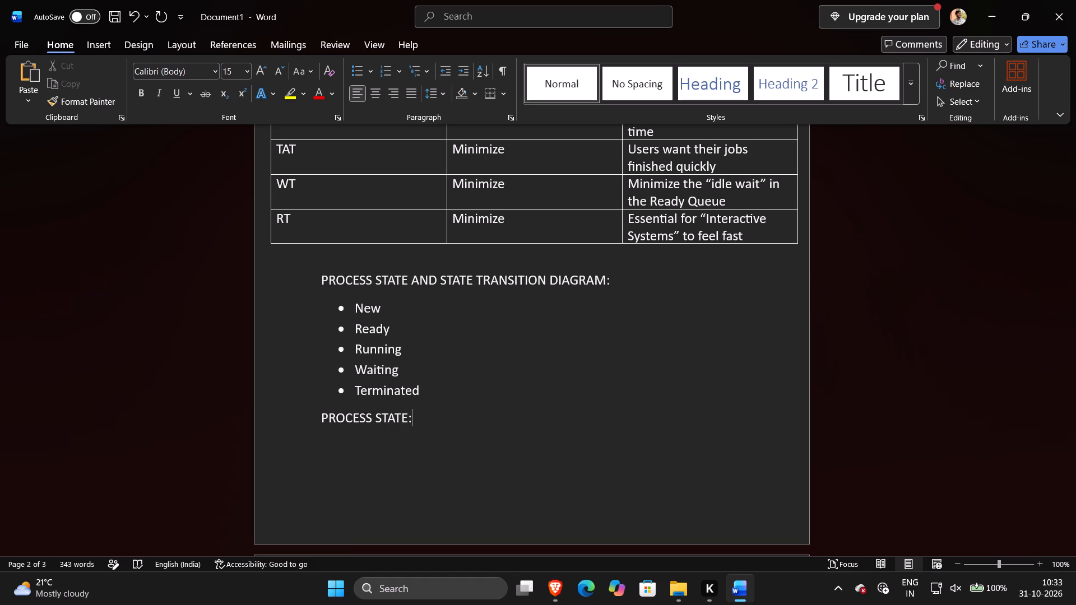
pyautogui.press('Return')
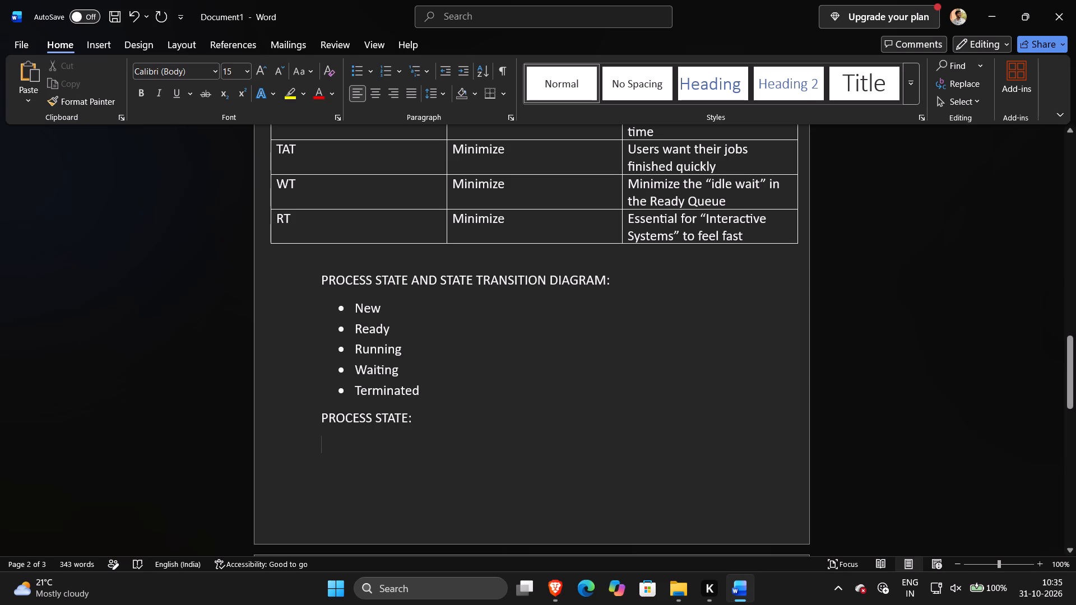
# Write "Represent the current activity of a process during its execution." under the "PROCESS STATE:" heading.
pyautogui.write('represent th')
pyautogui.write('e co')
pyautogui.press('BackSpace')
pyautogui.write('urrent acr')
pyautogui.press('BackSpace')
pyautogui.press('t')
pyautogui.write('ivity')
pyautogui.press('space')
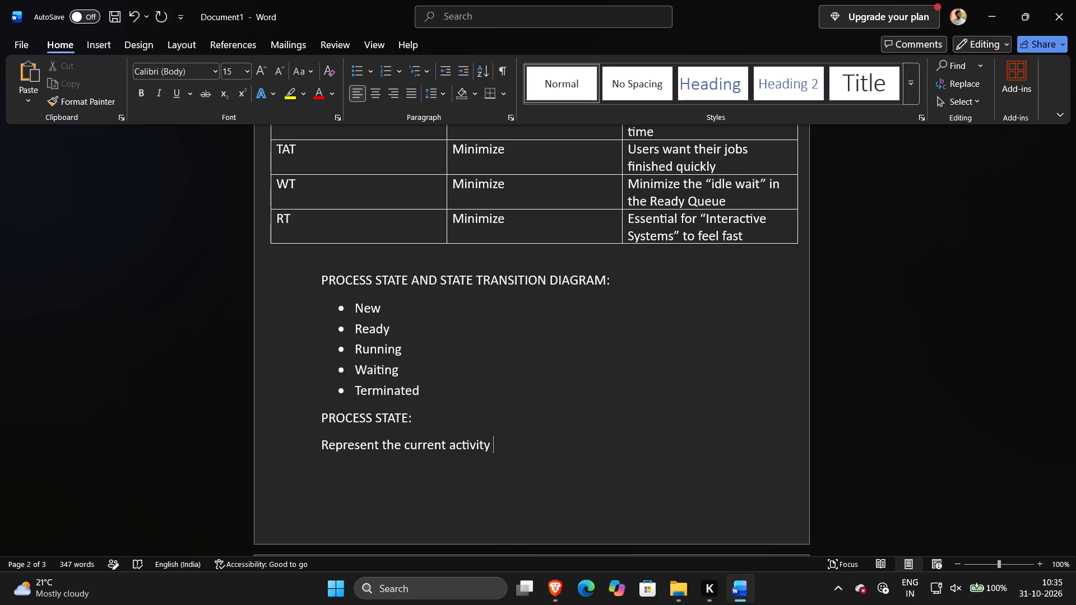
pyautogui.write('of a process')
pyautogui.press('space')
pyautogui.write('during its')
pyautogui.press('space')
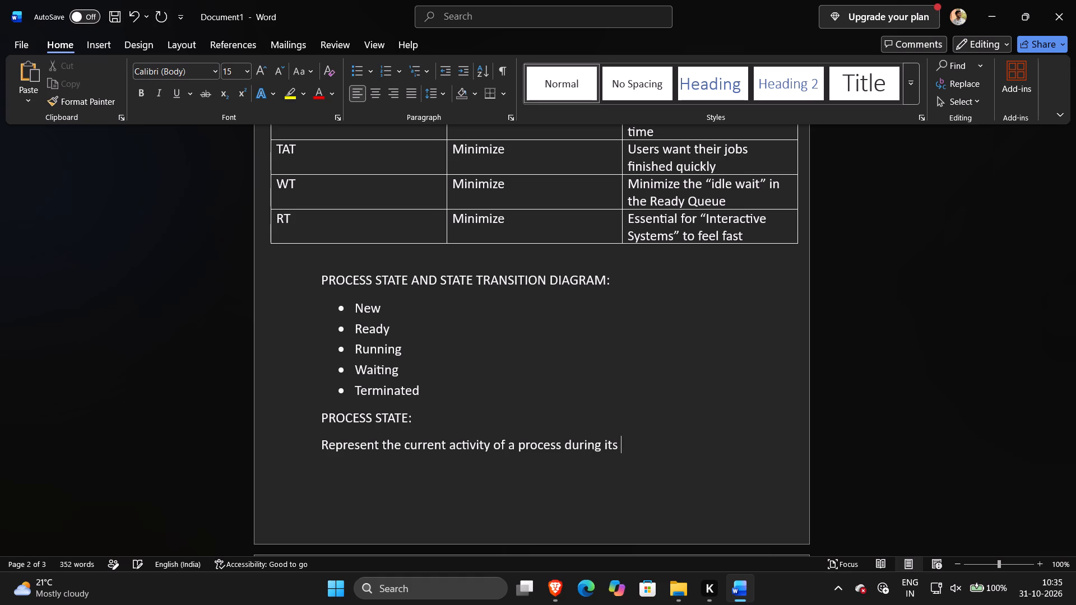
pyautogui.write('exec')
pyautogui.press('BackSpace')
pyautogui.write('cution.')
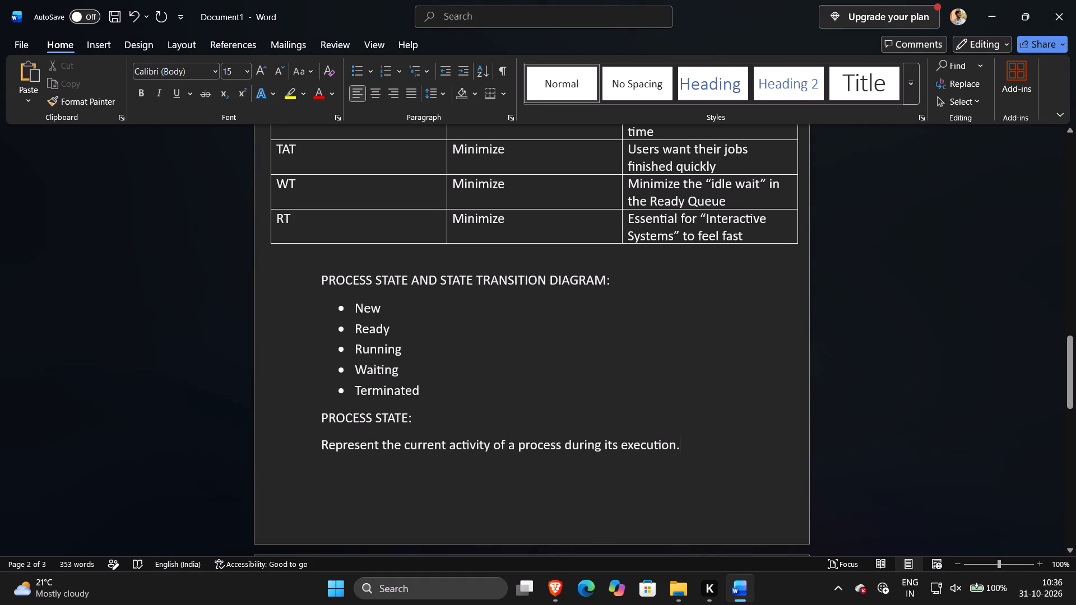
# Continue the paragraph with the sentence "The minimum number of states is five.".
pyautogui.press('space')
pyautogui.write('the ,')
pyautogui.press('BackSpace')
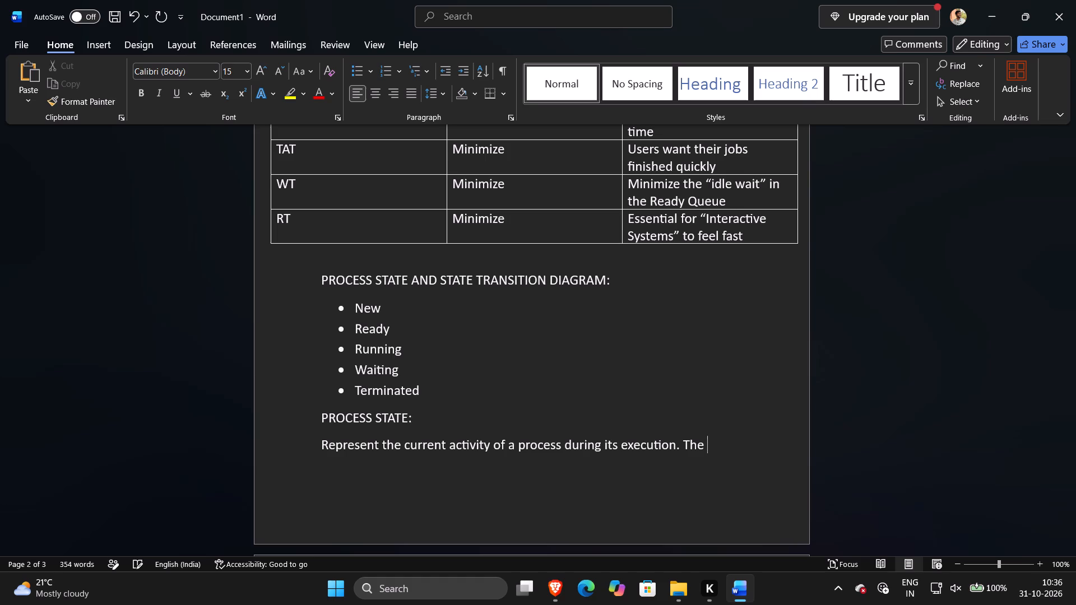
pyautogui.write('minimum n')
pyautogui.write('umber')
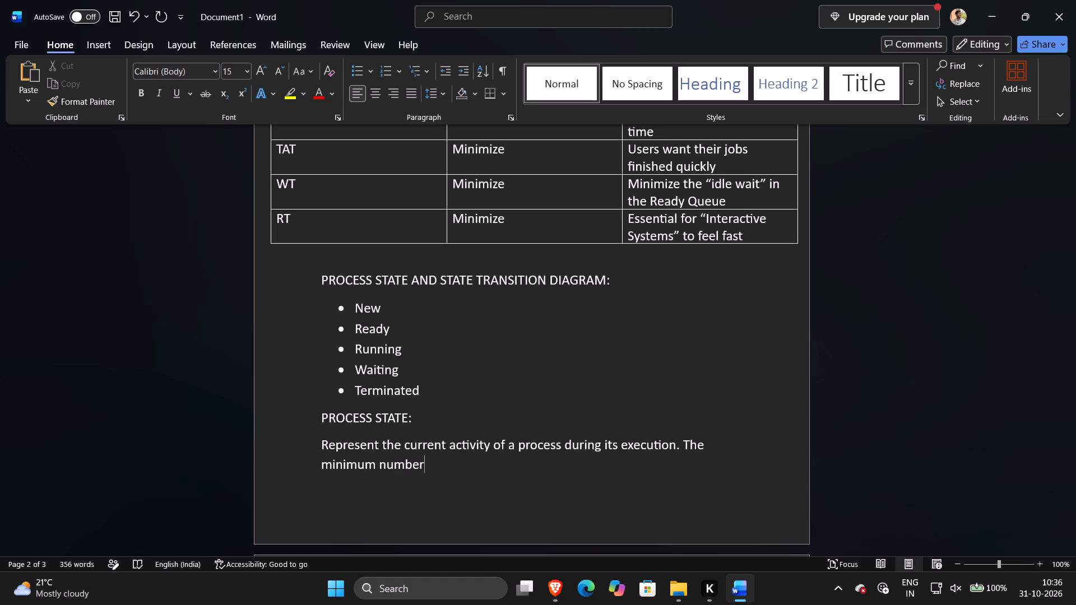
pyautogui.press('space')
pyautogui.write('o')
pyautogui.write('f states')
pyautogui.press('space')
pyautogui.press('i')
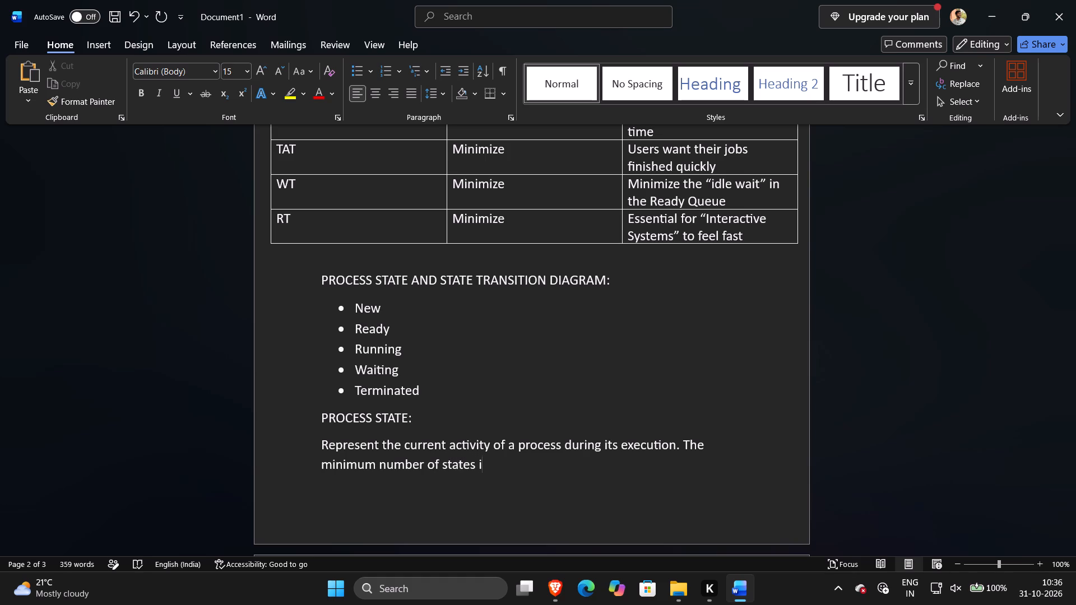
pyautogui.write('f')
pyautogui.press('space')
pyautogui.press('BackSpace')
pyautogui.press('BackSpace')
pyautogui.write('s five')
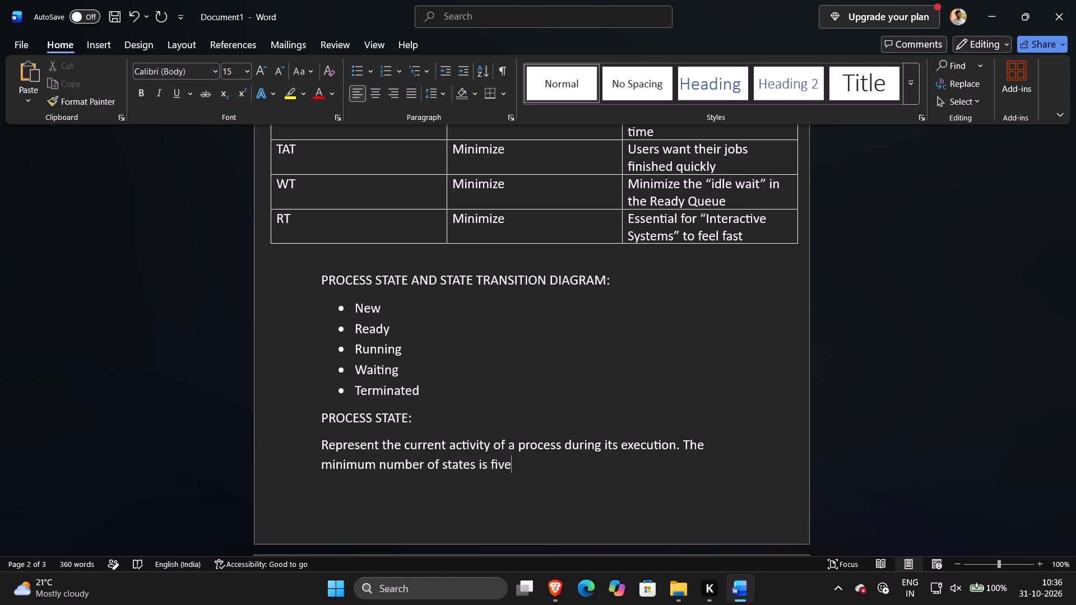
pyautogui.press('.')
# Replace the period after "five" with a comma and extend the sentence with "though 7".
pyautogui.press('BackSpace')
pyautogui.write(', though')
pyautogui.press('space')
pyautogui.write('sene')
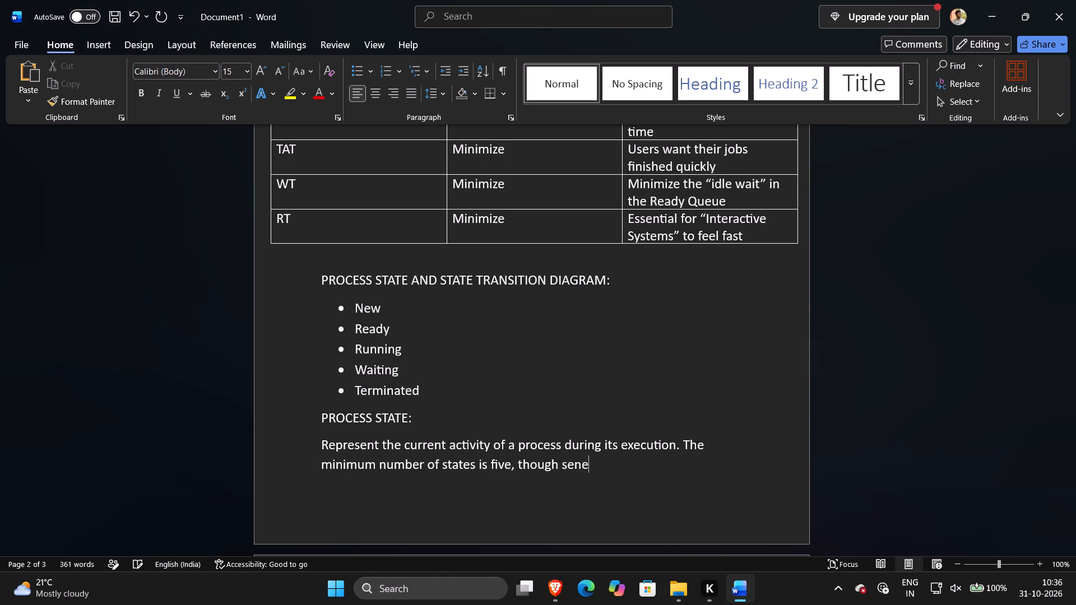
pyautogui.press('BackSpace')
pyautogui.press('BackSpace')
pyautogui.press('BackSpace')
pyautogui.press('BackSpace')
pyautogui.press('space')
pyautogui.write('7')
pyautogui.press('BackSpace')
pyautogui.press('BackSpace')
pyautogui.press('7')
pyautogui.press('space')
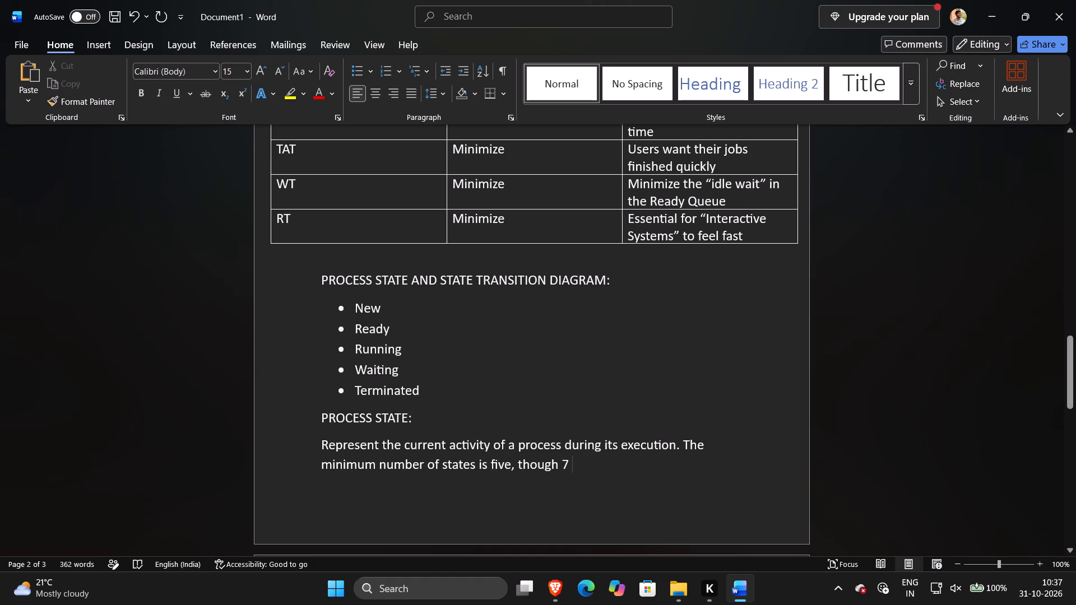
# Insert the word "use" between "though" and "7".
pyautogui.click(558, 466)
pyautogui.press('space')
pyautogui.write('use')
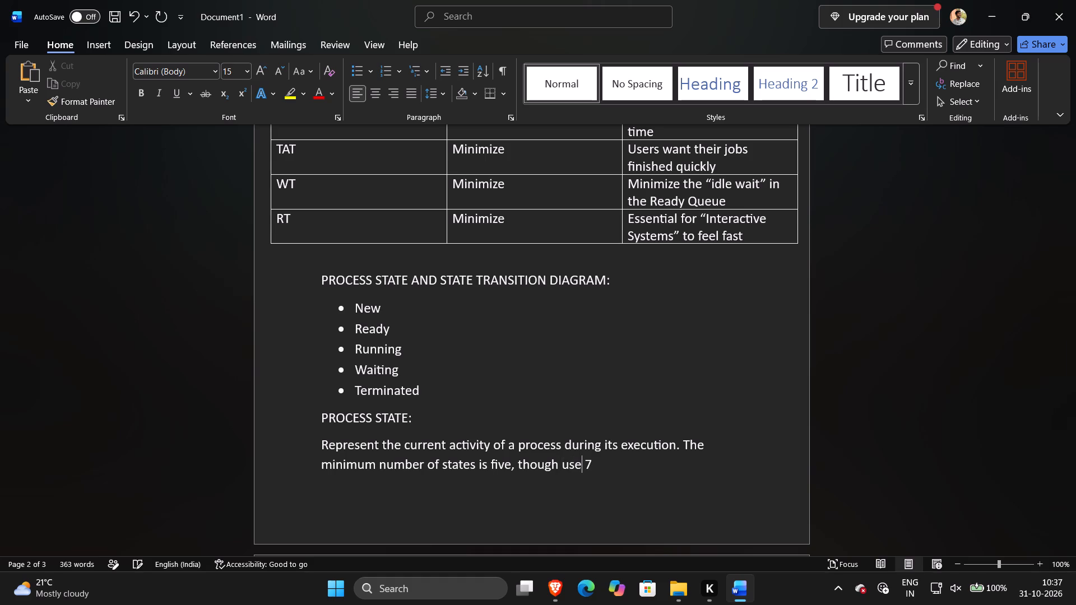
# Complete the sentence after "though use 7" with "to manage memory." and start a new paragraph.
pyautogui.click(619, 460)
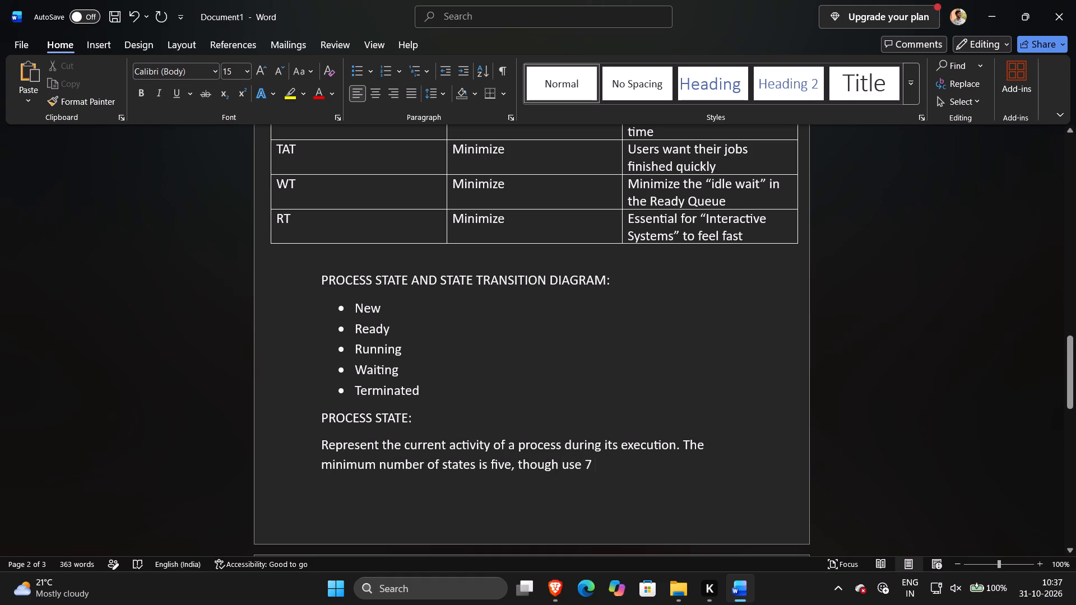
pyautogui.write('too a')
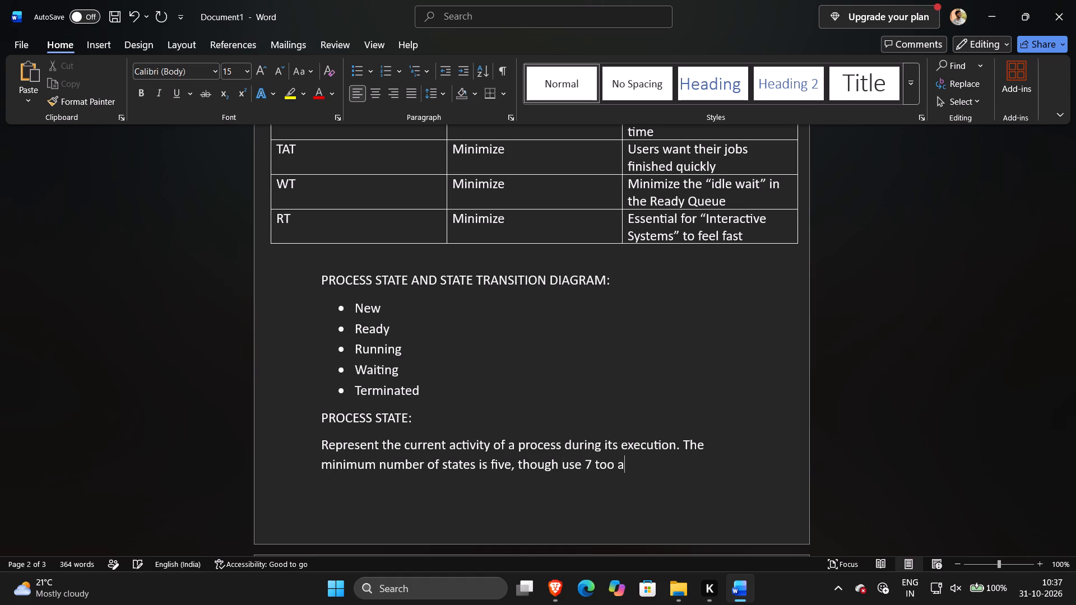
pyautogui.press('BackSpace')
pyautogui.write('mage')
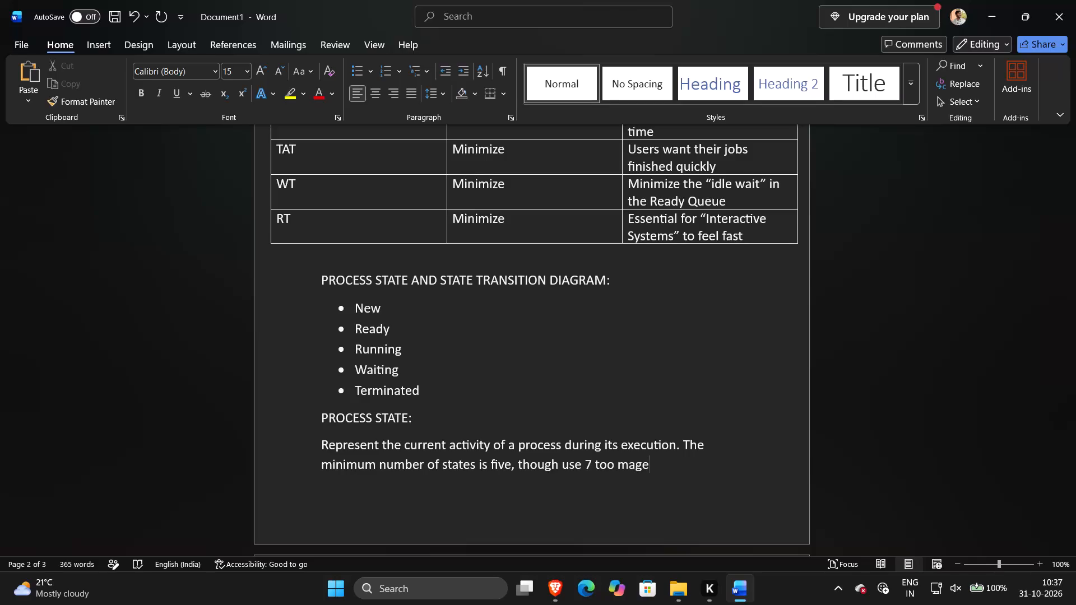
pyautogui.press('BackSpace')
pyautogui.press('BackSpace')
pyautogui.press('BackSpace')
pyautogui.press('BackSpace')
pyautogui.press('BackSpace')
pyautogui.press('BackSpace')
pyautogui.press('space')
pyautogui.write('mange')
pyautogui.press('space')
pyautogui.press('BackSpace')
pyautogui.press('BackSpace')
pyautogui.press('BackSpace')
pyautogui.write('age memory.')
pyautogui.press('Return')
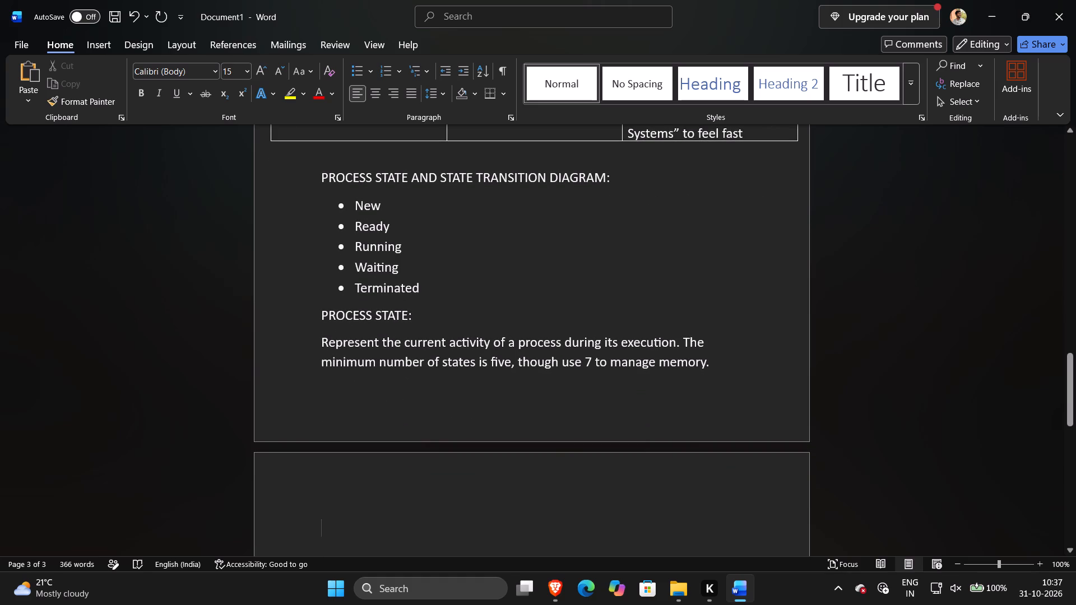
# Write the heading "THE 7 – STATE METHOD:" in capitals below the process state paragraph and start a new line.
pyautogui.write('the')
pyautogui.press('space')
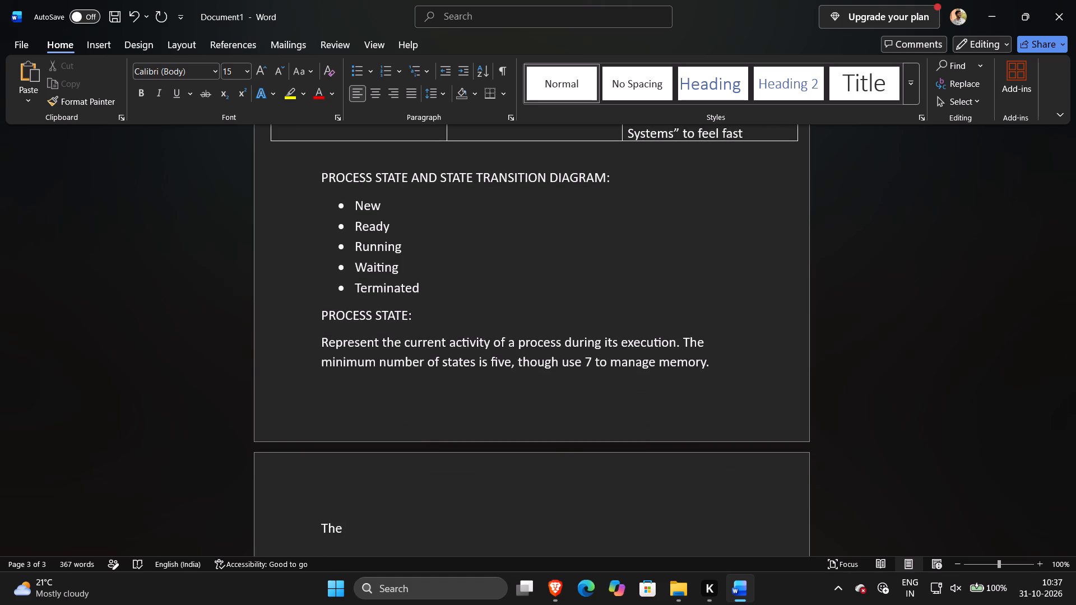
pyautogui.press('BackSpace')
pyautogui.press('BackSpace')
pyautogui.press('BackSpace')
pyautogui.write('HE')
pyautogui.press('space')
pyautogui.write('7')
pyautogui.press('space')
pyautogui.press('BackSpace')
pyautogui.write('-')
pyautogui.press('space')
pyautogui.press('BackSpace')
pyautogui.press('BackSpace')
pyautogui.press('space')
pyautogui.write('- STATE METHOD:')
pyautogui.press('Return')
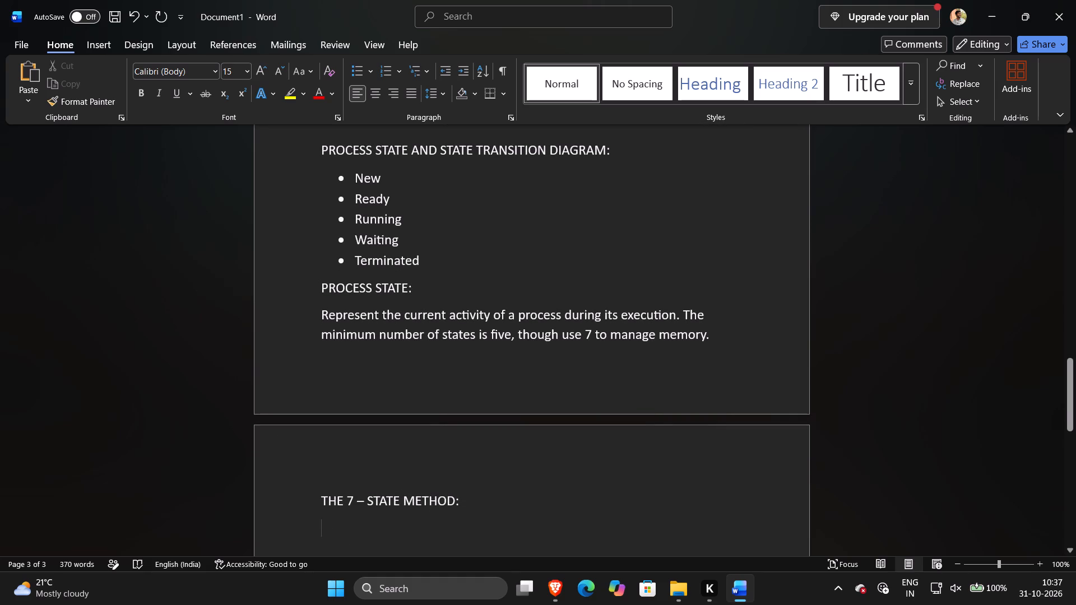
# Start a round-bulleted list under the "THE 7 – STATE METHOD:" heading with the items "New" and "Ready".
pyautogui.click(368, 70)
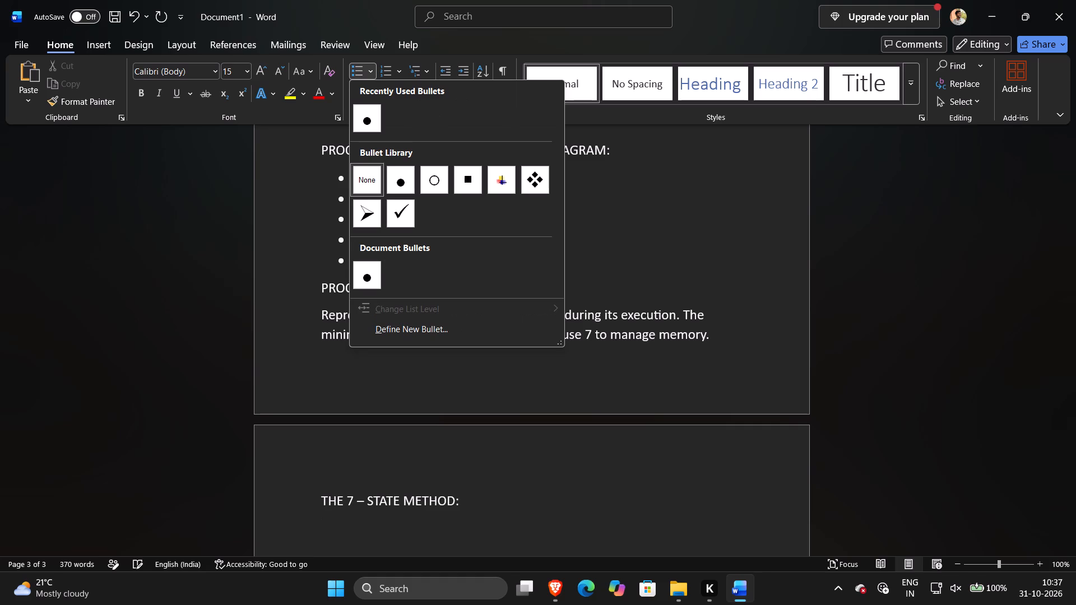
pyautogui.doubleClick(365, 109)
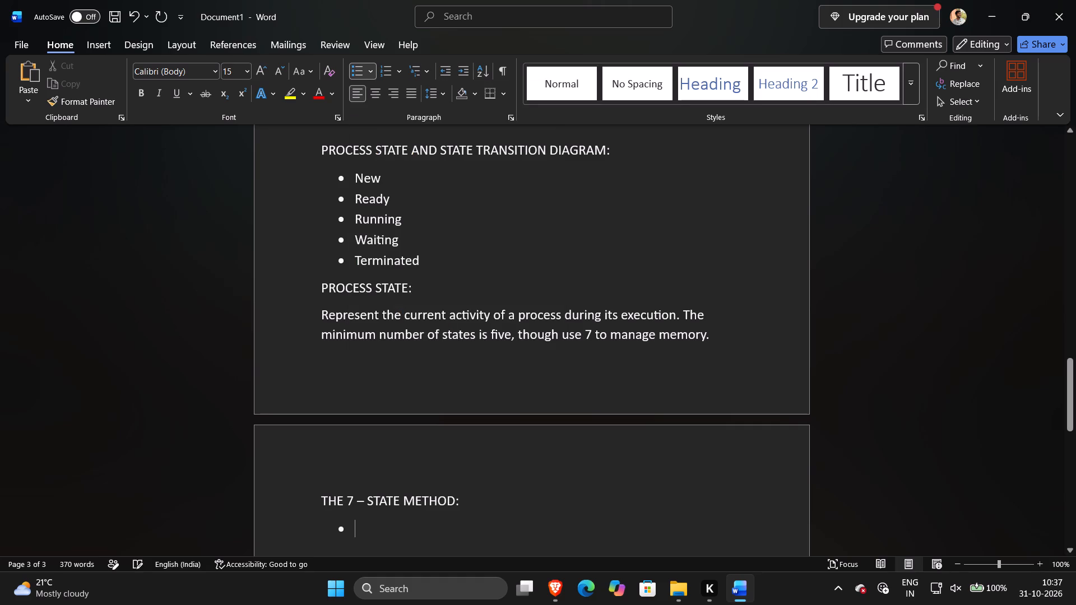
pyautogui.write('new')
pyautogui.press('Return')
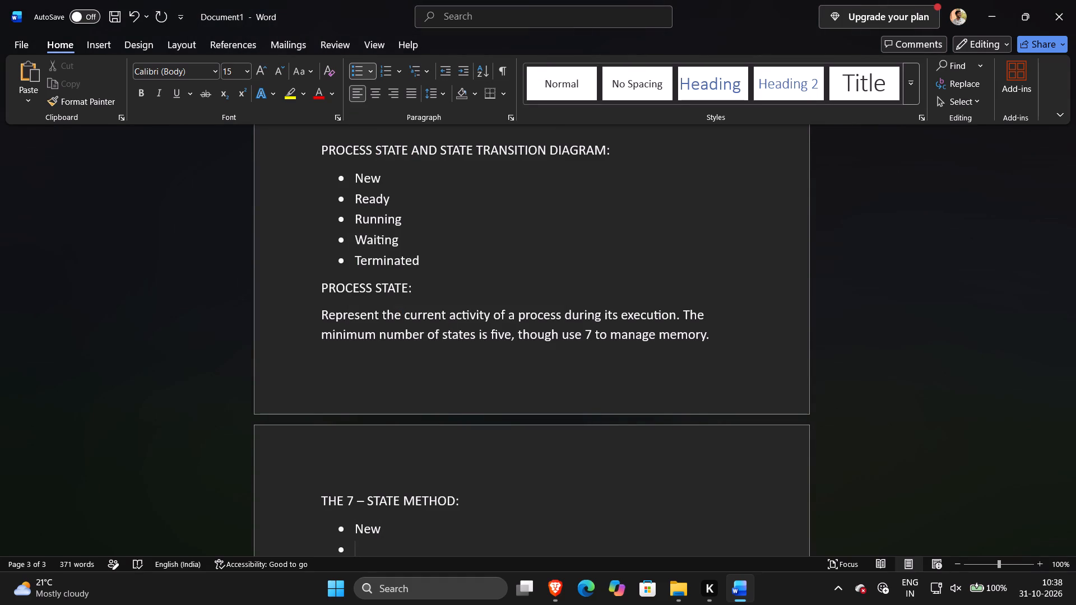
pyautogui.write('ready')
pyautogui.press('Return')
# Extend the "New" bullet under "THE 7 – STATE METHOD:" with the description ": process being created or pickup by OS.".
pyautogui.scroll(-1, 386, 346)
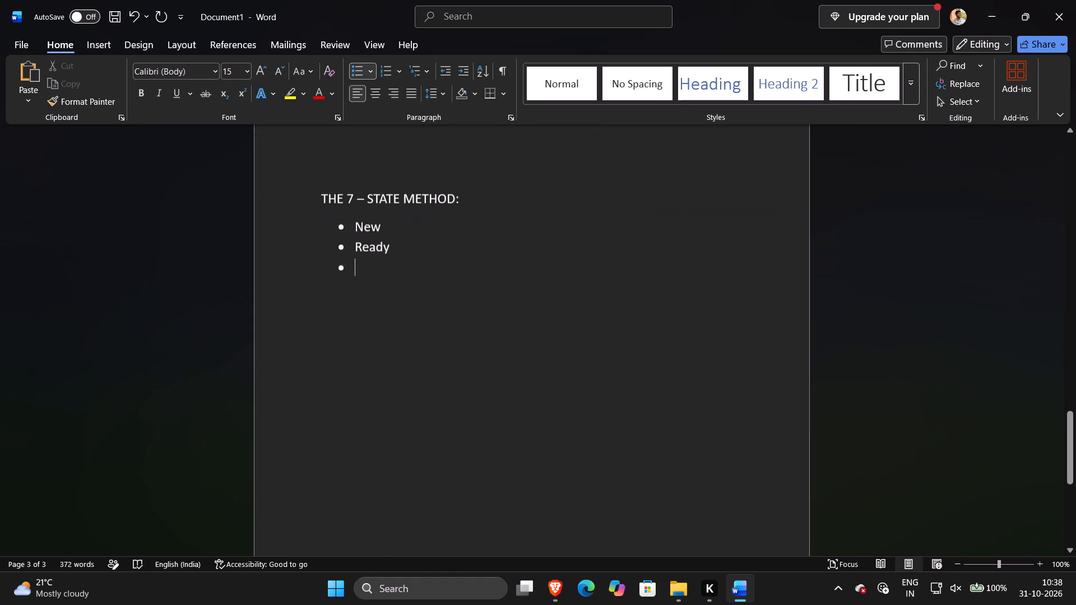
pyautogui.scroll(-2, 386, 346)
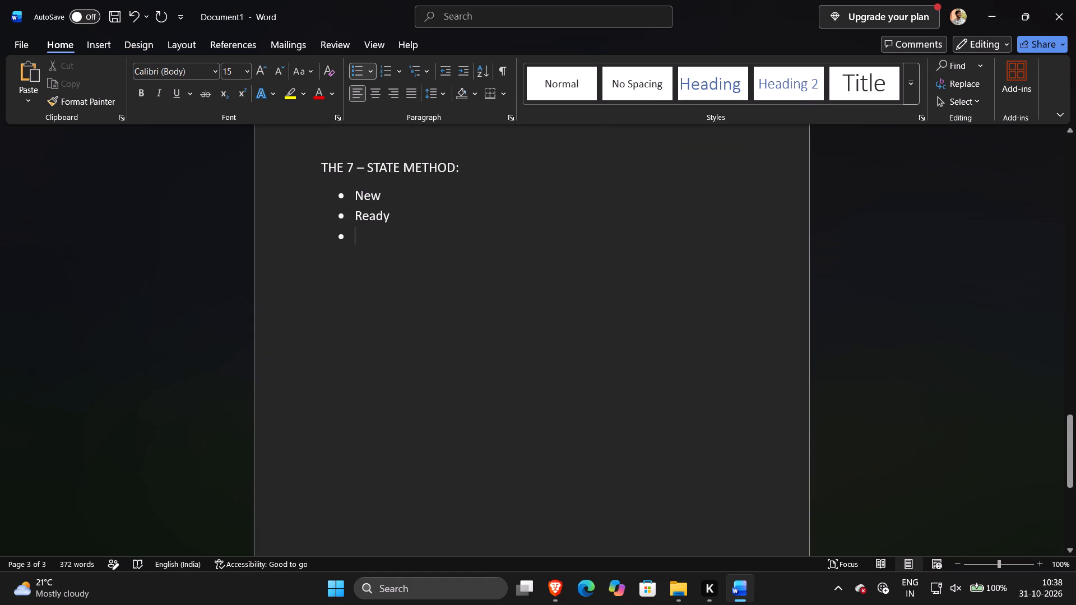
pyautogui.scroll(-3, 386, 346)
pyautogui.click(414, 203)
pyautogui.write(': process being')
pyautogui.press('space')
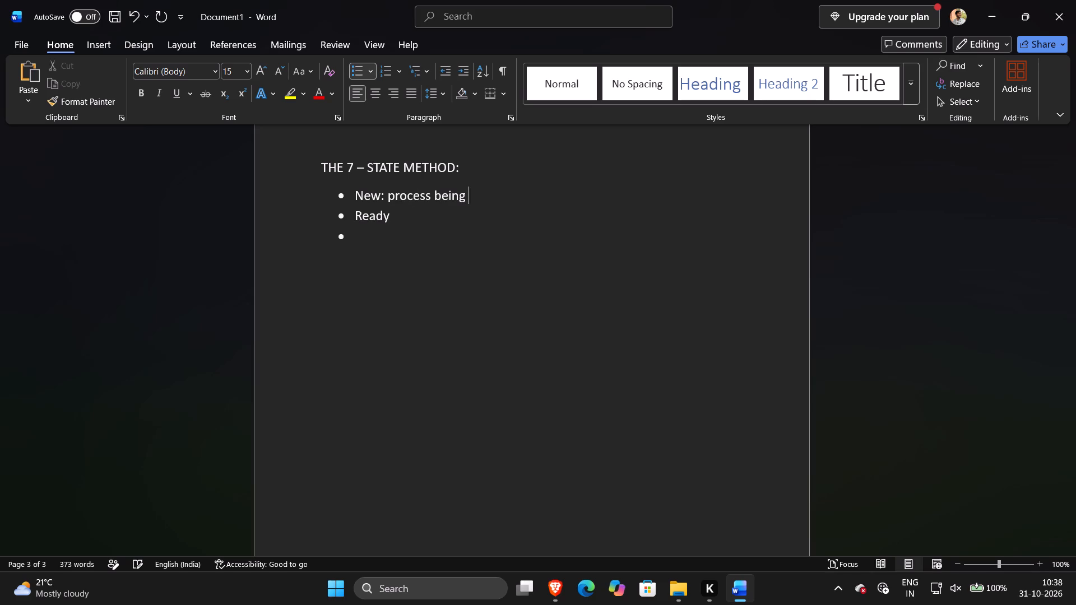
pyautogui.write('created.')
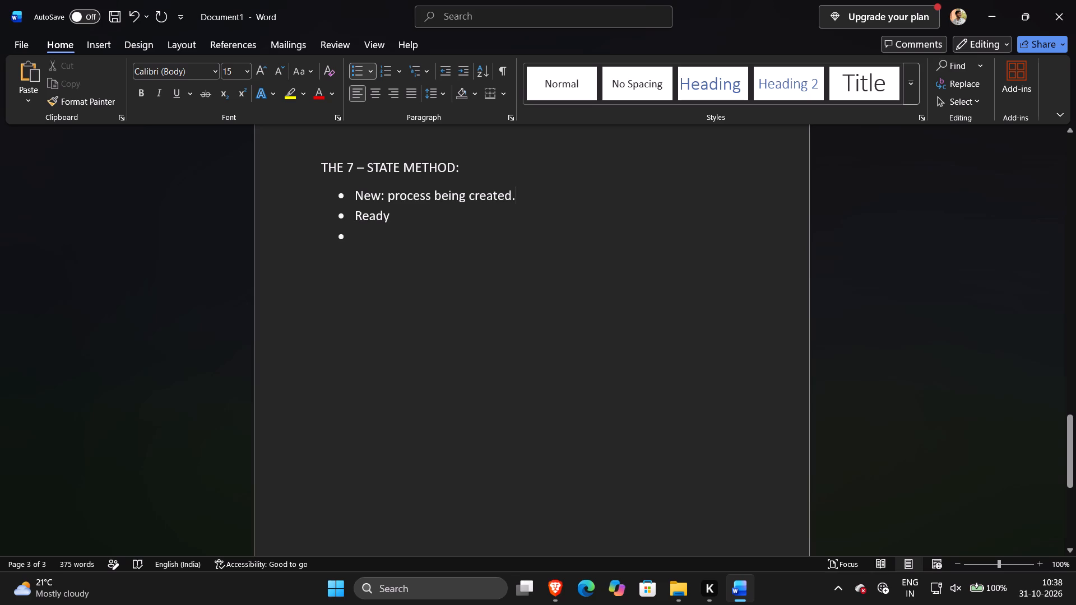
pyautogui.press('BackSpace')
pyautogui.press('space')
pyautogui.write('or pickup bt')
pyautogui.press('BackSpace')
pyautogui.write('y OS.')
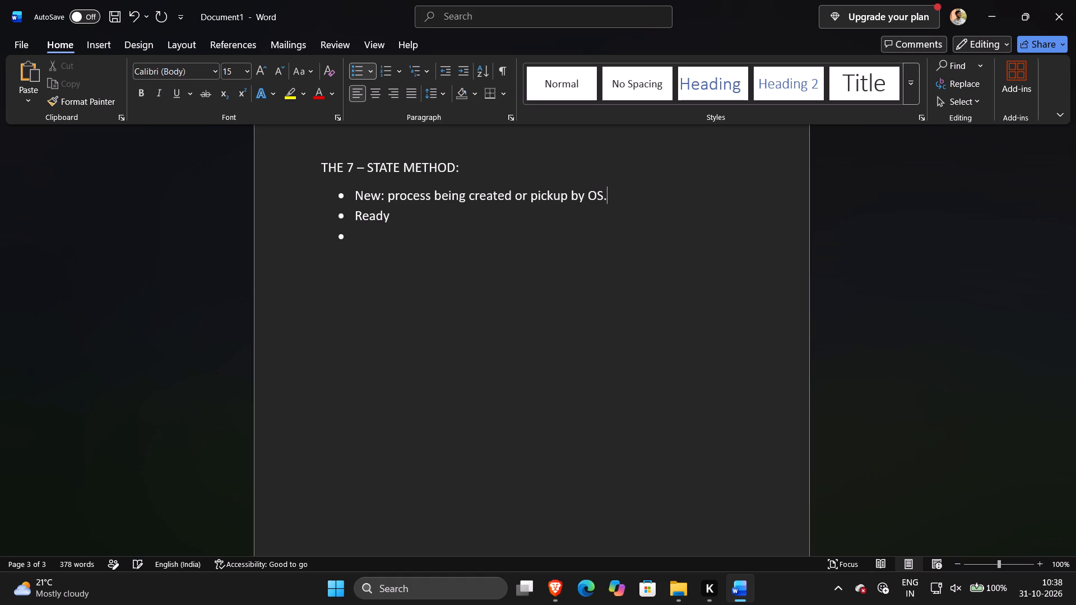
# Add a description to the "Ready" bullet after a colon, beginning with "RAM and wait".
pyautogui.click(475, 213)
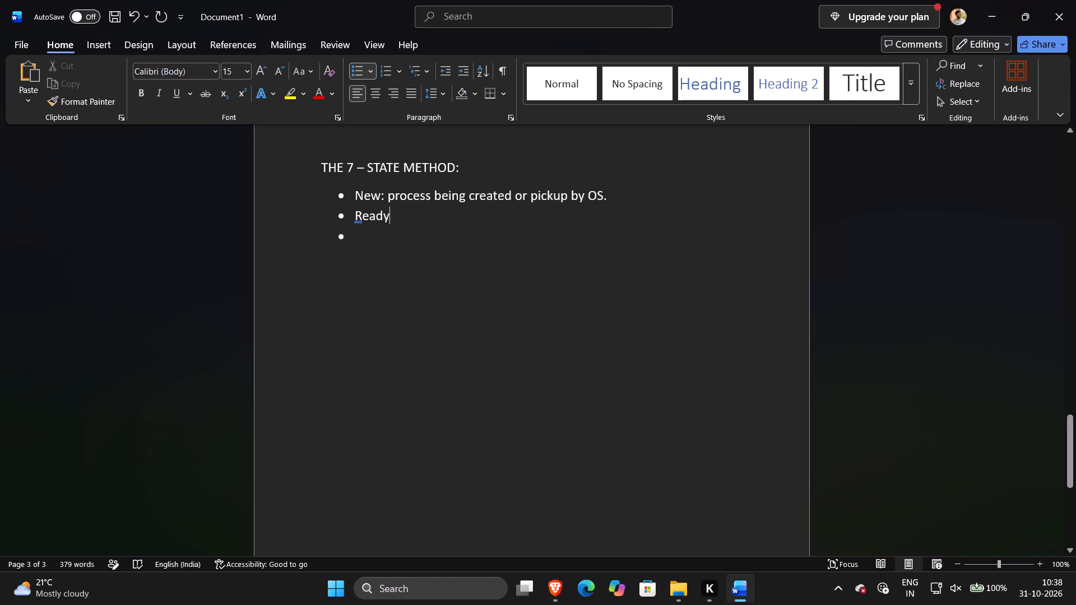
pyautogui.write(':')
pyautogui.press('space')
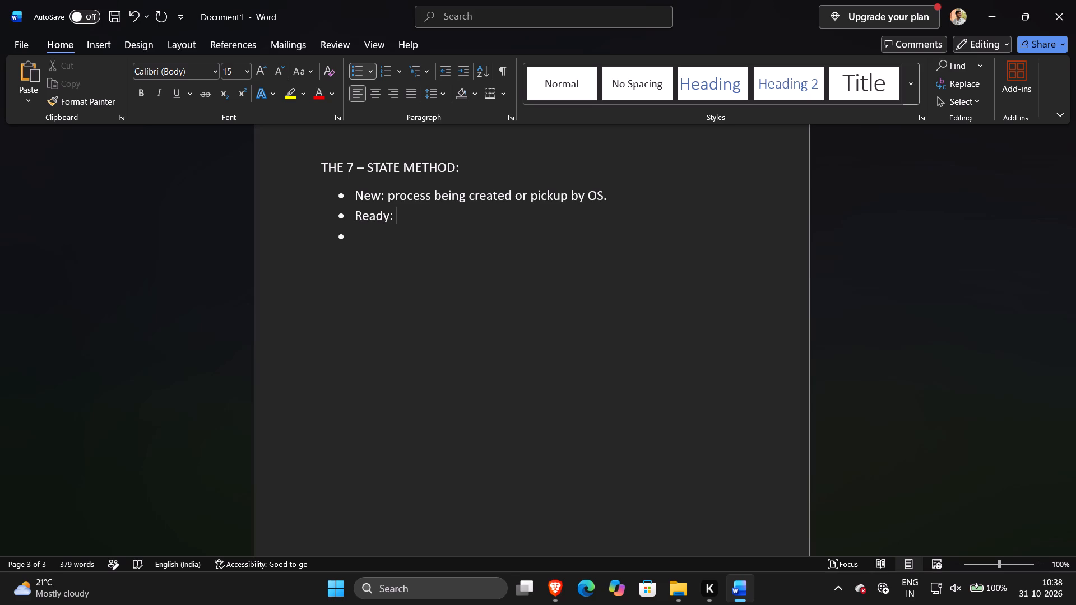
pyautogui.write('RAM')
pyautogui.press('space')
pyautogui.write('and waitun')
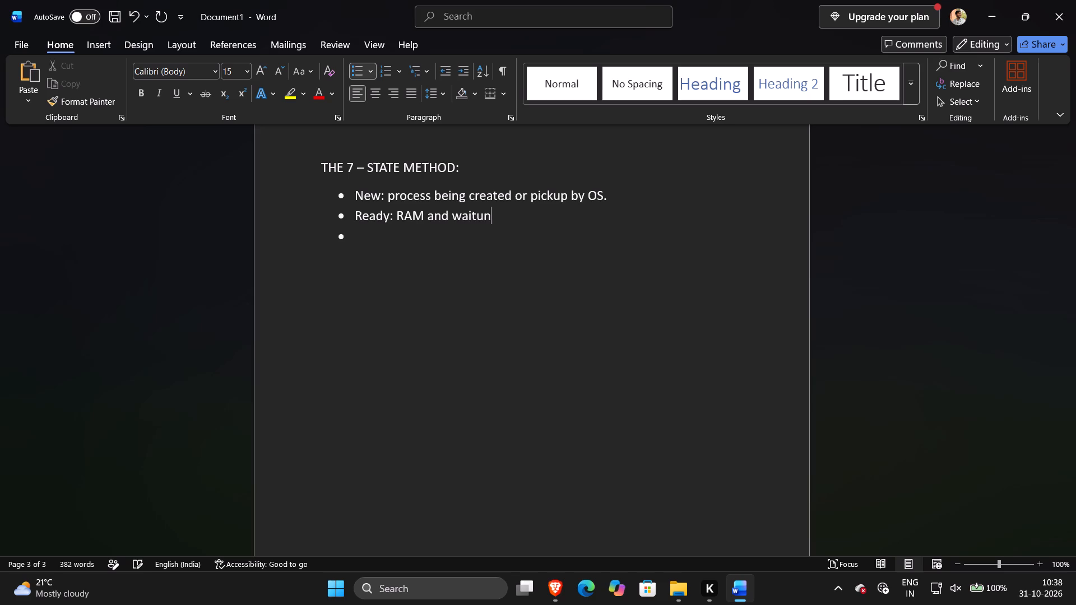
pyautogui.press('BackSpace')
pyautogui.press('BackSpace')
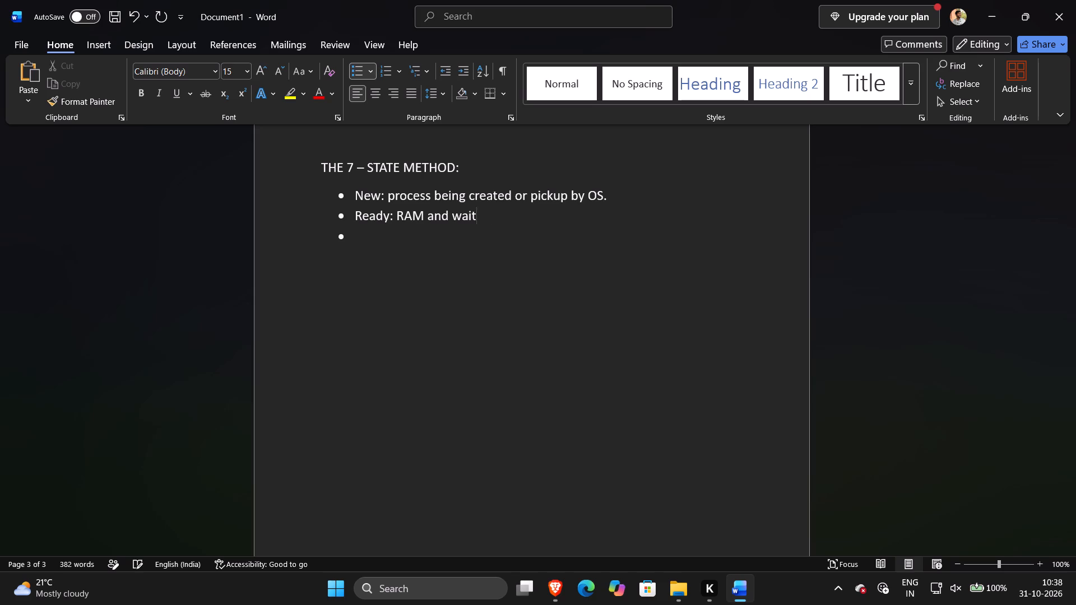
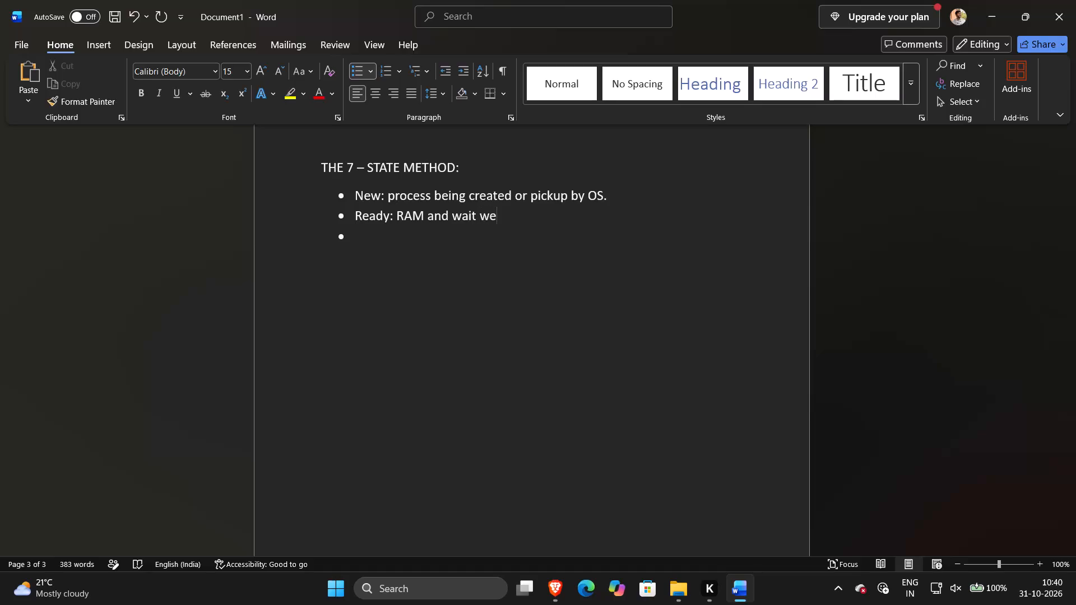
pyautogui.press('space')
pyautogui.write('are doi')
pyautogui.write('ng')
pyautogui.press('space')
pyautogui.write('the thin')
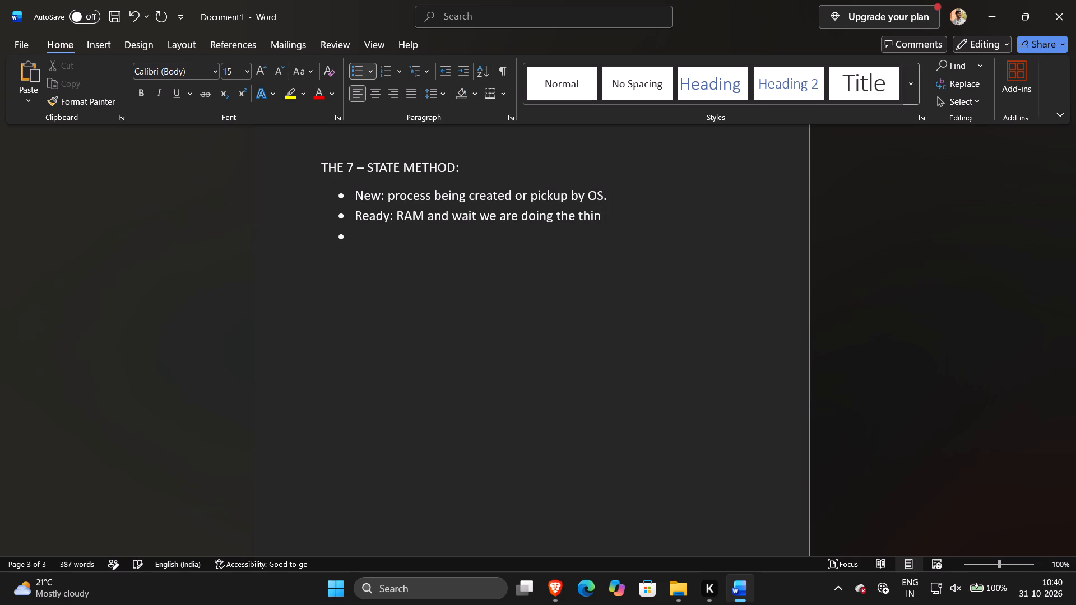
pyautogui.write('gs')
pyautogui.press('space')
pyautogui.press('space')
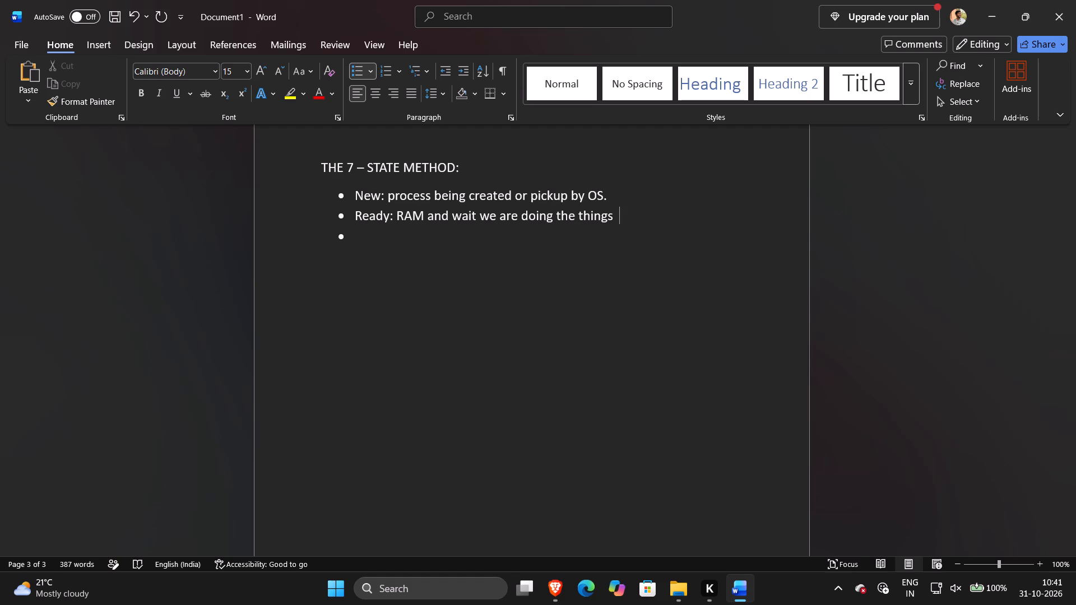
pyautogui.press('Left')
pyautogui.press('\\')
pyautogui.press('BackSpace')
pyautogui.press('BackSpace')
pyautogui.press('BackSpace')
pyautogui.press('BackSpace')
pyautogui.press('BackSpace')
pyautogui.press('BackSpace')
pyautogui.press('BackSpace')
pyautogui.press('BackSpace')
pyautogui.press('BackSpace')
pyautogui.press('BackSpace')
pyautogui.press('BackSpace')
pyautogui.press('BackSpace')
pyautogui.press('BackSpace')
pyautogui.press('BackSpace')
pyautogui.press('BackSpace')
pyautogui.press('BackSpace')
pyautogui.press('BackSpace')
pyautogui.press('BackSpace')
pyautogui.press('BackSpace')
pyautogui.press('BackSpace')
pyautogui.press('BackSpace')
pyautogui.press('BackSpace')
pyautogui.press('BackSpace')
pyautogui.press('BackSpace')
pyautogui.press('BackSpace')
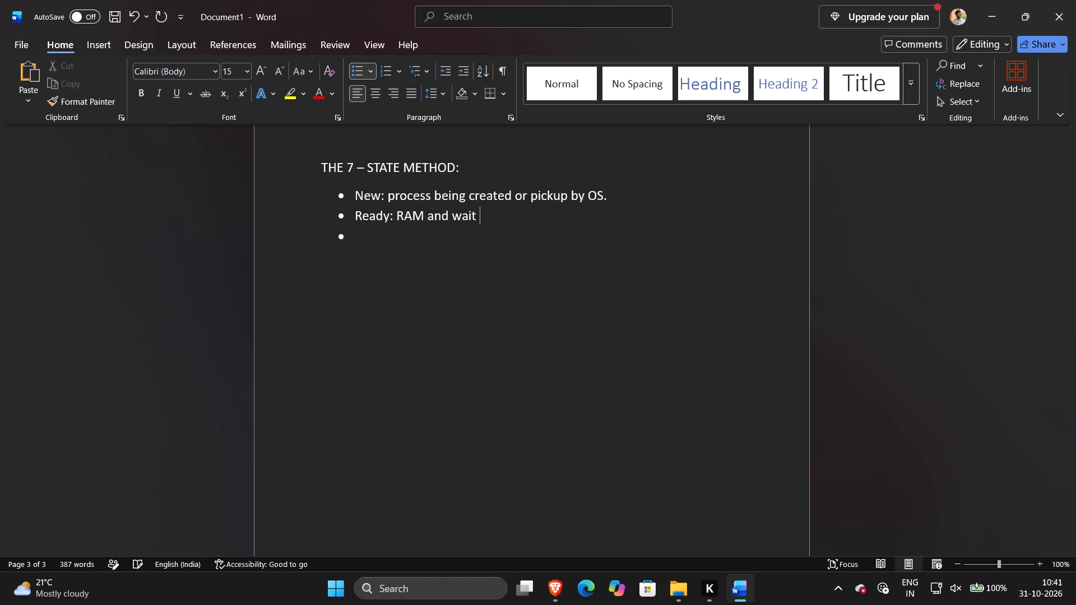
# Complete the "Ready" bullet so its description reads "RAM and waiting for the CPU to ne assigned by thee scheduler.".
pyautogui.press('BackSpace')
pyautogui.press('BackSpace')
pyautogui.write('ting for the CPU to ne assigne')
pyautogui.press('space')
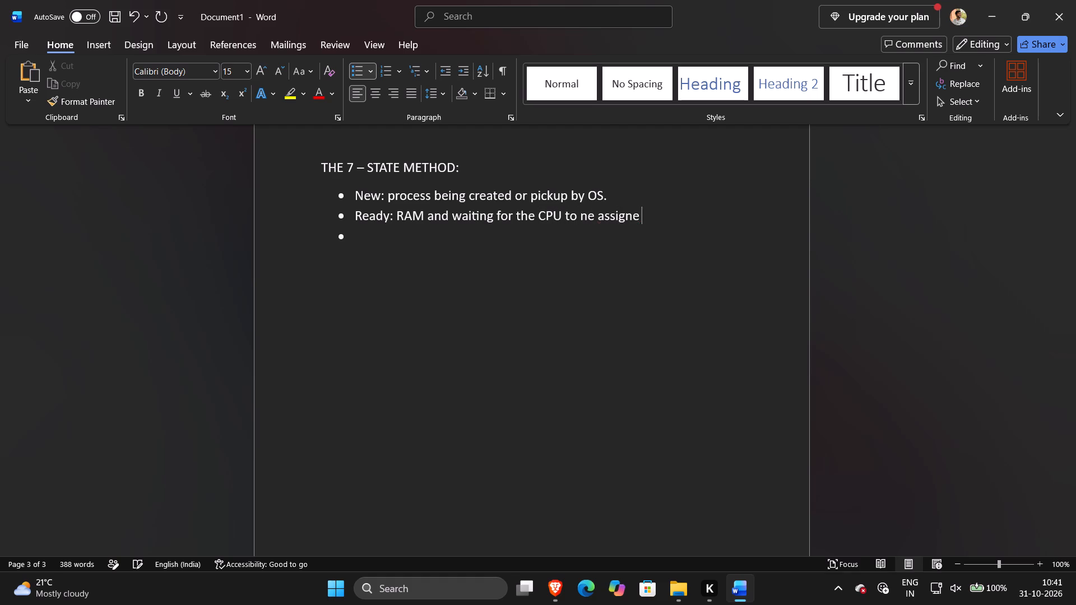
pyautogui.press('BackSpace')
pyautogui.write('d by rrhr')
pyautogui.press('BackSpace')
pyautogui.press('BackSpace')
pyautogui.press('BackSpace')
pyautogui.press('BackSpace')
pyautogui.write('thee scheduler')
pyautogui.press('.')
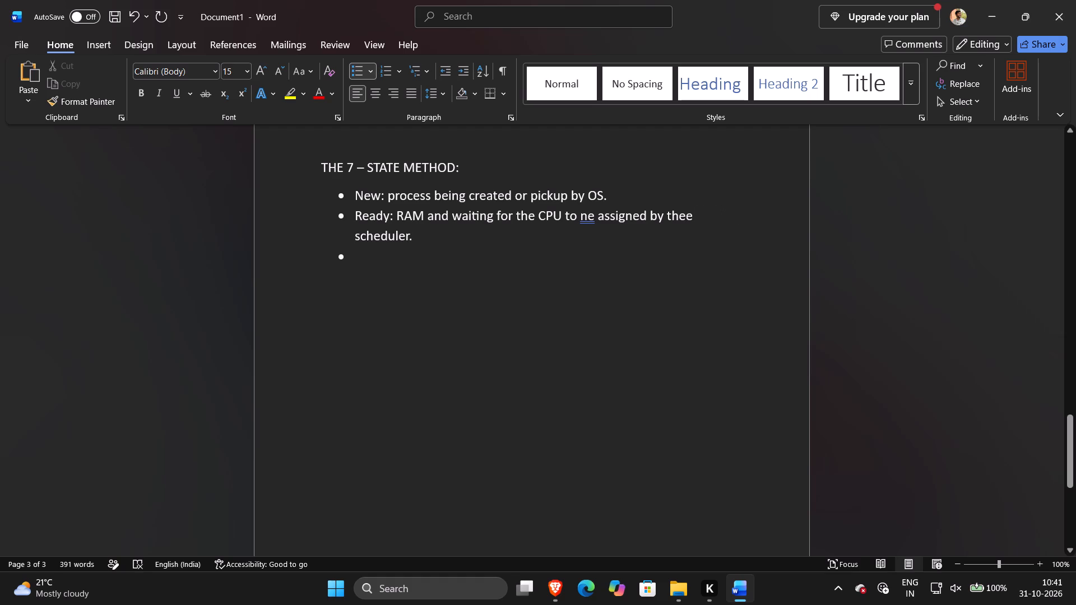
# Delete the stray word "ne" before "assigned" in the "Ready" bullet, along with its extra space.
pyautogui.click(594, 218)
pyautogui.press('BackSpace')
pyautogui.press('BackSpace')
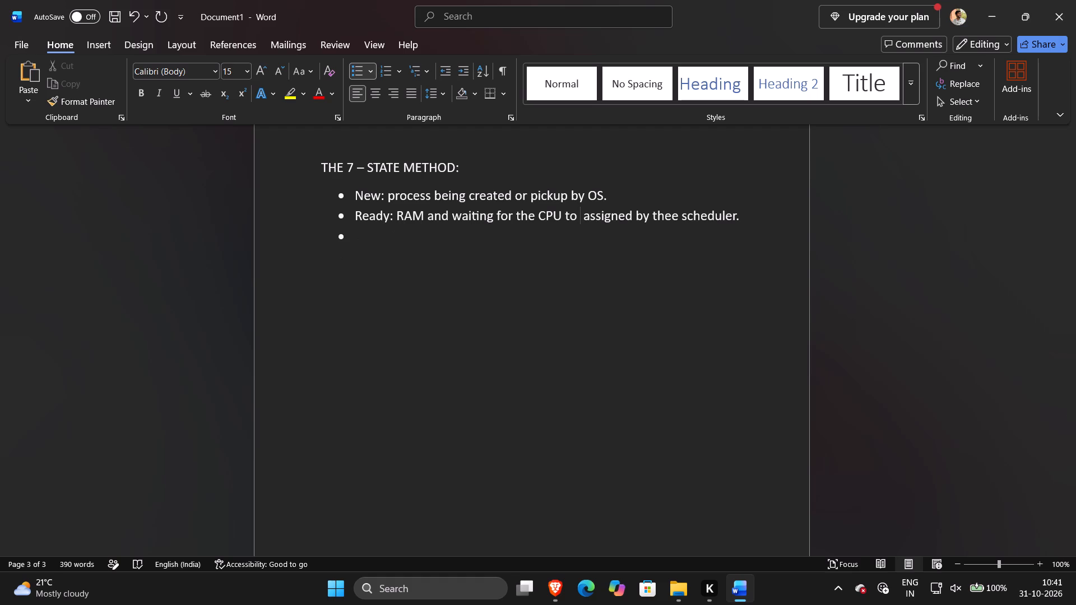
pyautogui.press('BackSpace')
# Write the third bullet as "Running: instruction being executed." and start another bullet below it.
pyautogui.click(384, 232)
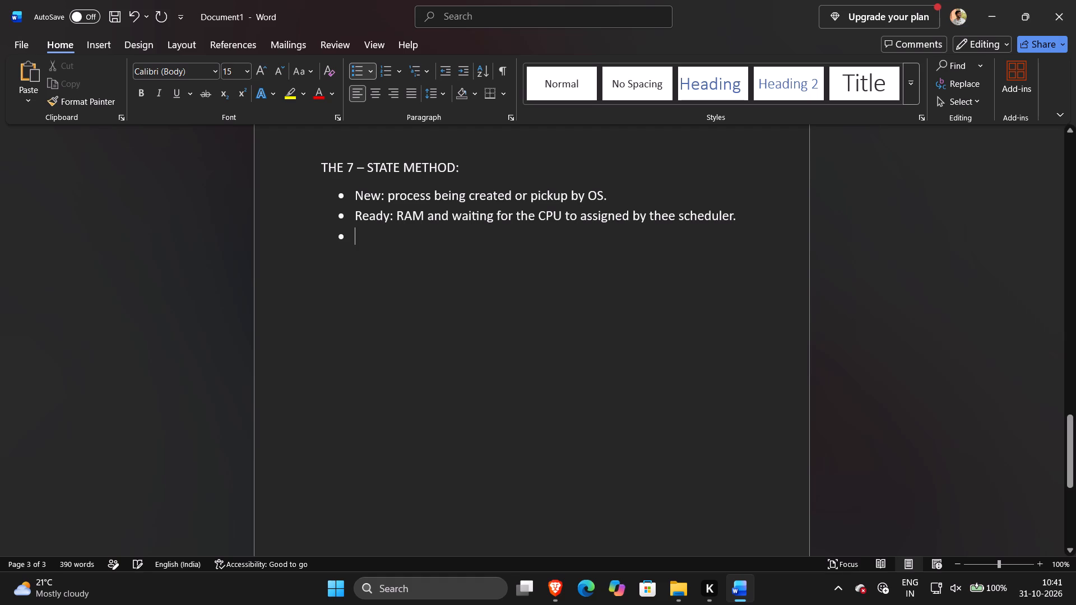
pyautogui.write('runni')
pyautogui.write('ng')
pyautogui.write(':')
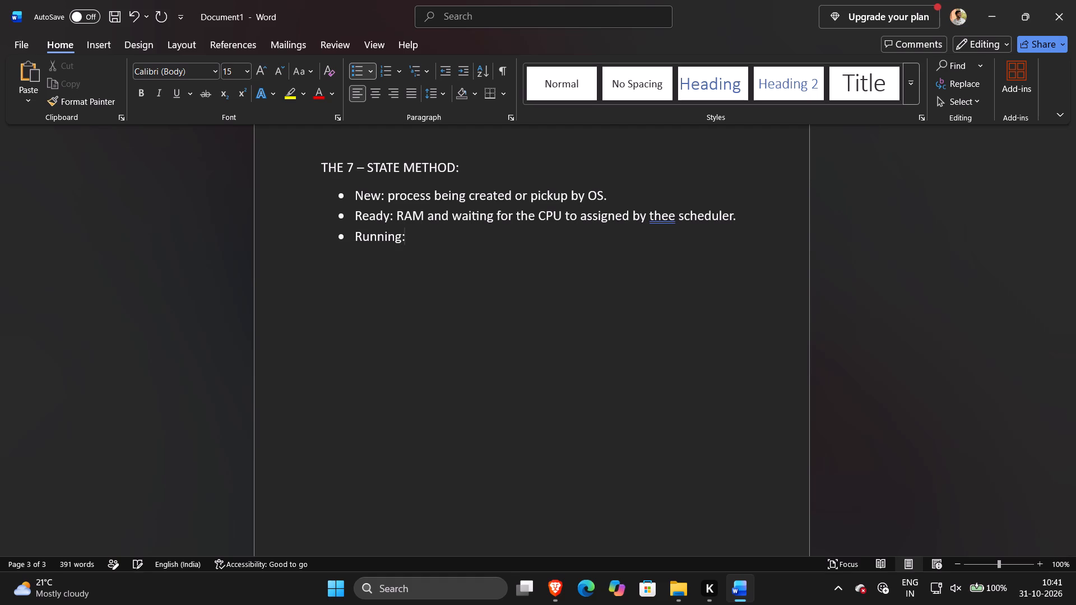
pyautogui.press('space')
pyautogui.write('instrution being')
pyautogui.press('space')
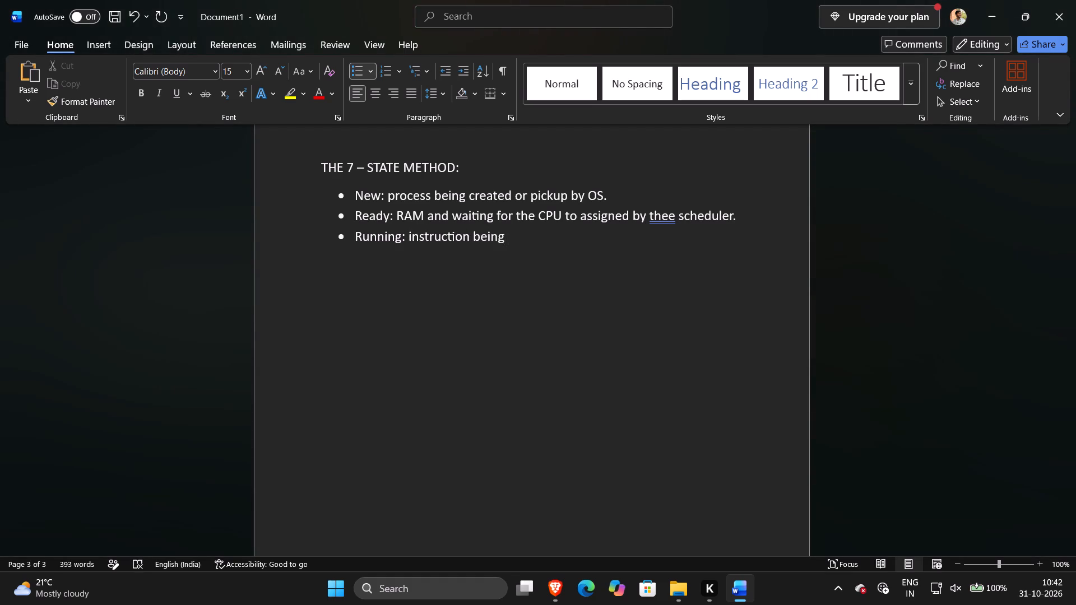
pyautogui.write('exe')
pyautogui.write('cur')
pyautogui.press('BackSpace')
pyautogui.write('te')
pyautogui.press('BackSpace')
pyautogui.press('d')
pyautogui.press('BackSpace')
pyautogui.write('ed.')
pyautogui.press('Return')
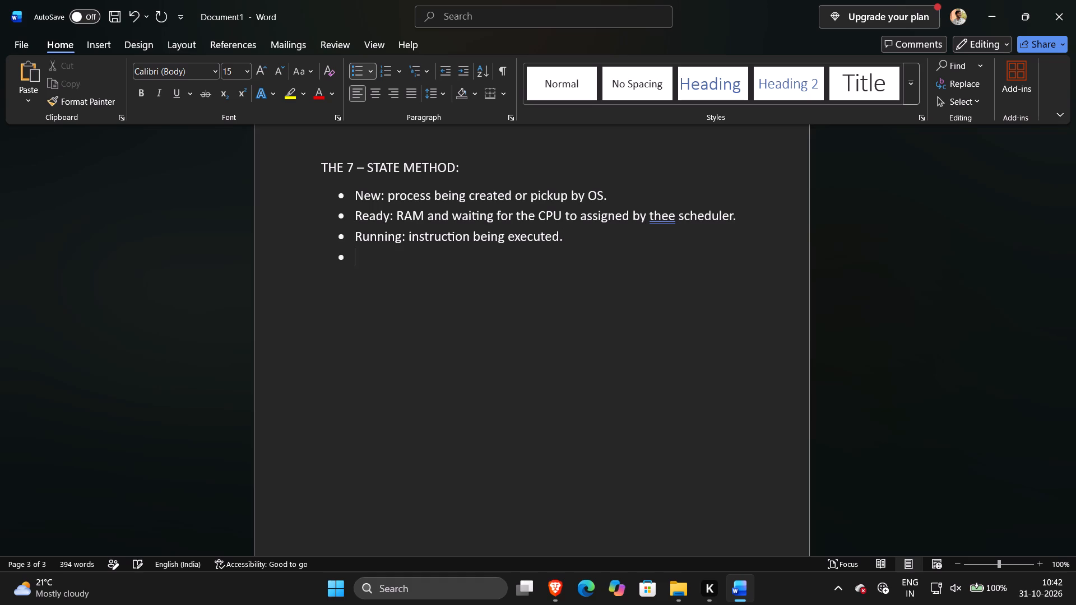
# Write the fourth bullet as "Waiting: process is waiting for an event." and start another bullet below it.
pyautogui.write('waiting')
pyautogui.write(':')
pyautogui.press('space')
pyautogui.write('process is ea')
pyautogui.press('BackSpace')
pyautogui.press('BackSpace')
pyautogui.write('wain')
pyautogui.press('BackSpace')
pyautogui.write('ting')
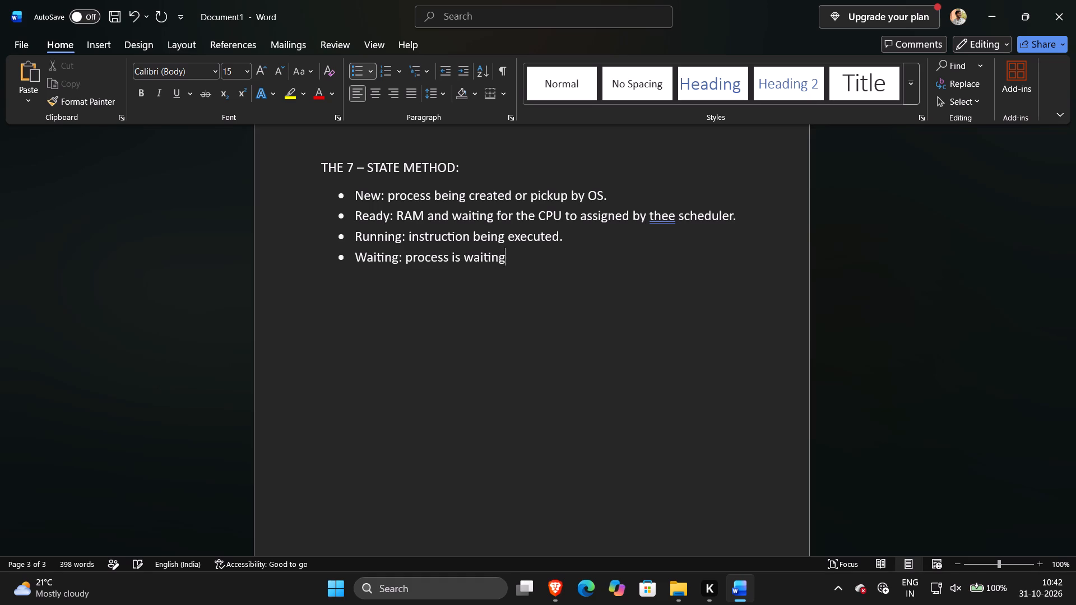
pyautogui.press('space')
pyautogui.write('for an event')
pyautogui.press('.')
pyautogui.press('Return')
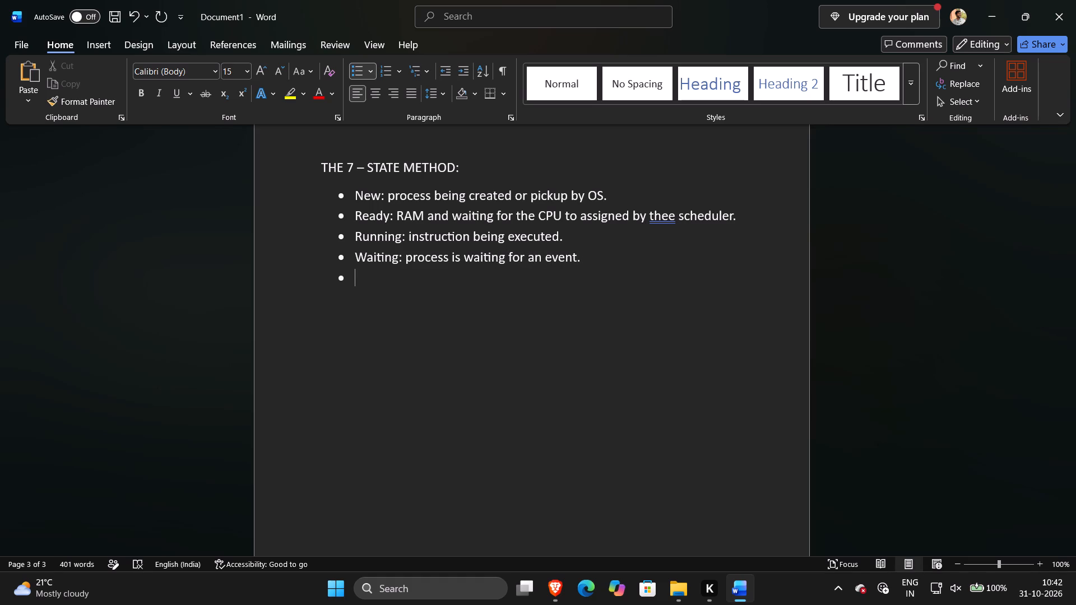
# Write the fifth bullet as "Terminated: process has finished its execution." and start a new line.
pyautogui.write('terminated:')
pyautogui.press('space')
pyautogui.write('procesdd')
pyautogui.press('BackSpace')
pyautogui.press('BackSpace')
pyautogui.write('ss')
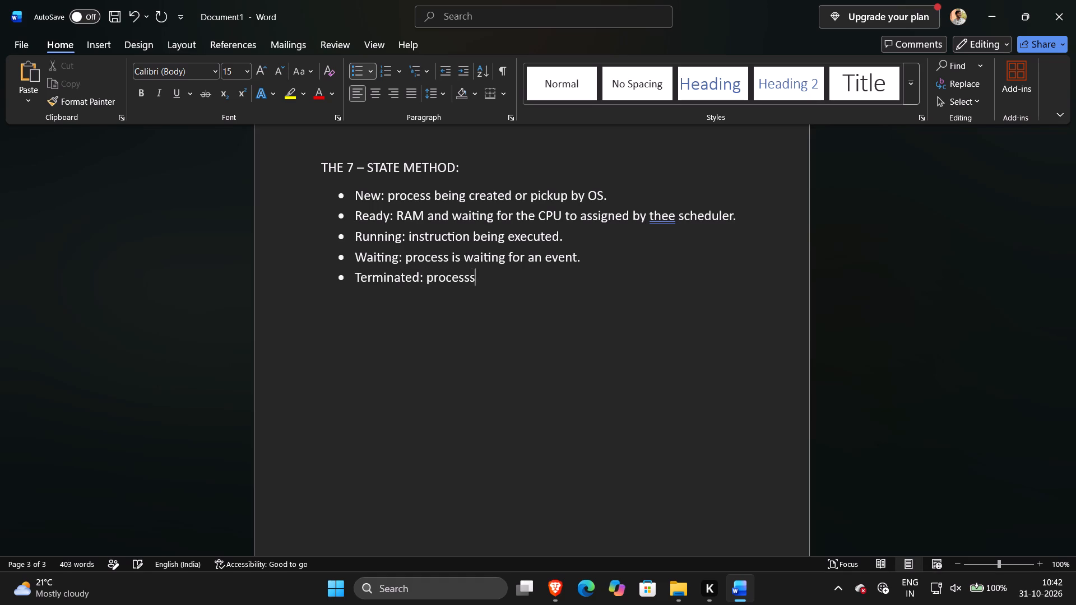
pyautogui.press('space')
pyautogui.press('BackSpace')
pyautogui.press('BackSpace')
pyautogui.press('space')
pyautogui.write('has fin')
pyautogui.write('ished its executio')
pyautogui.write('n.')
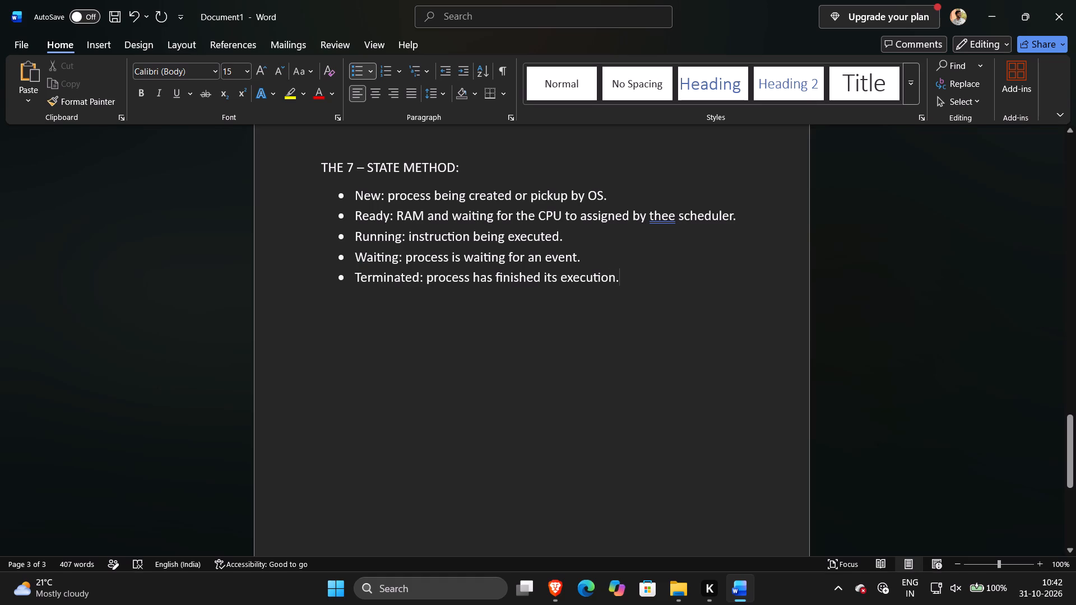
pyautogui.press('Return')
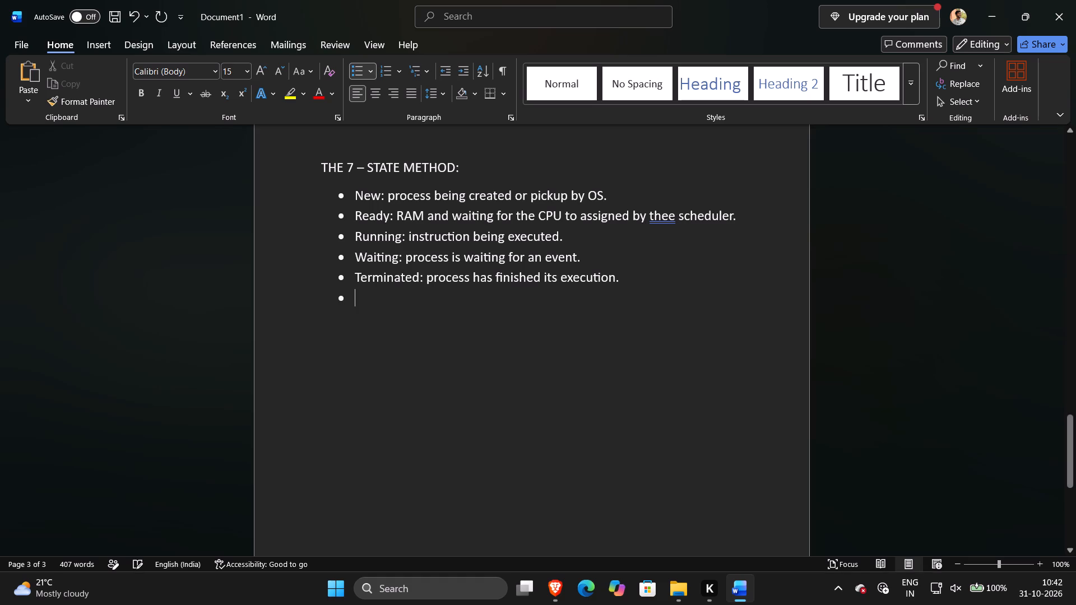
# End the bulleted list and write the plain line "The two suspended states are:" below it, followed by a new line.
pyautogui.press('Return')
pyautogui.write('the')
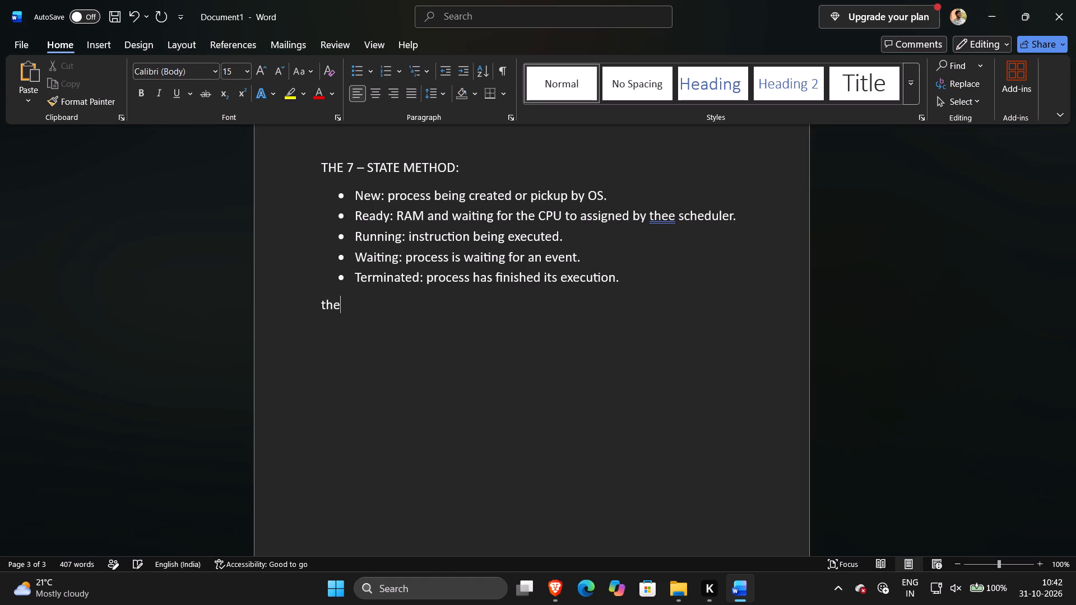
pyautogui.press('space')
pyautogui.write('two sus')
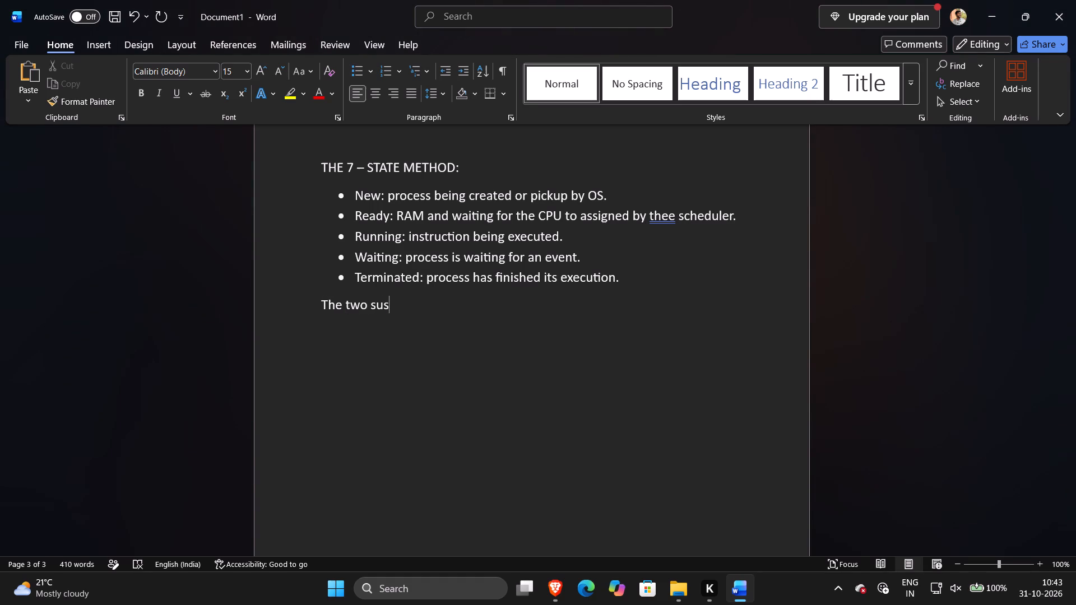
pyautogui.write('pended')
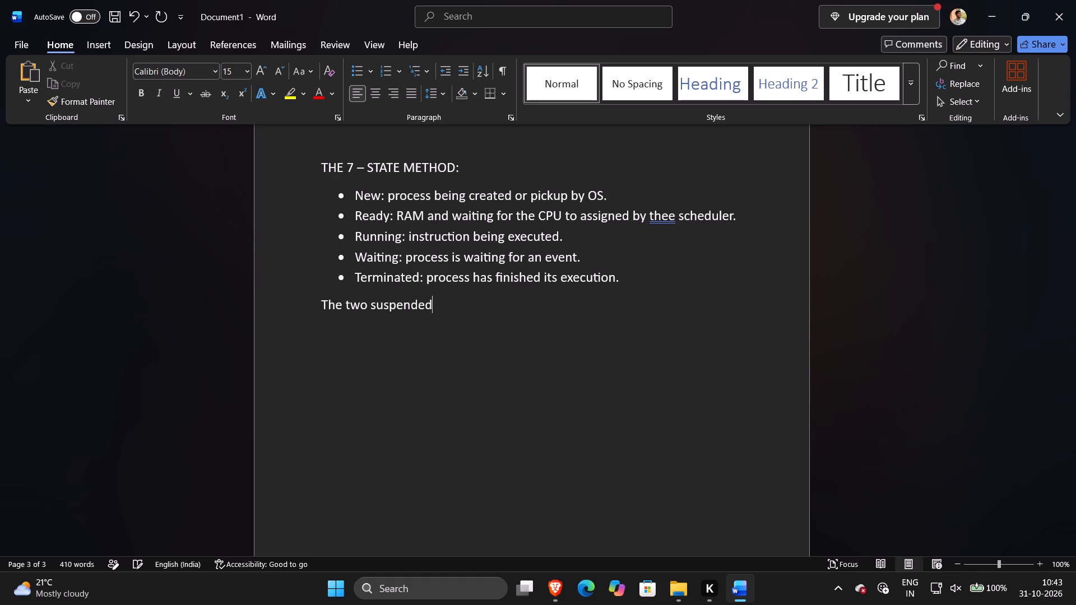
pyautogui.press('space')
pyautogui.write('states are:')
pyautogui.press('Return')
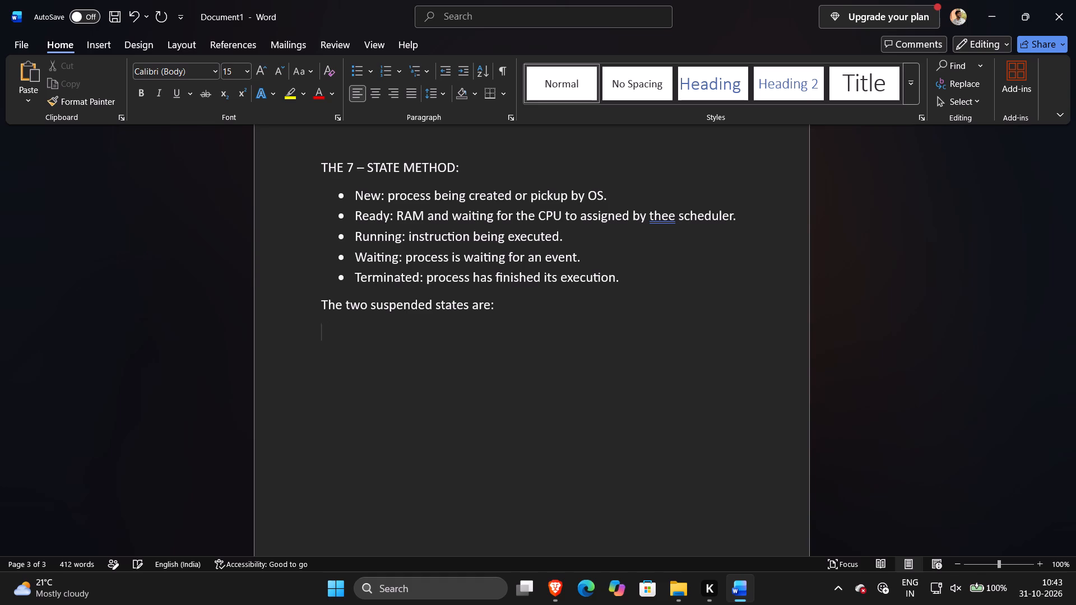
# Start a bulleted list under "The two suspended states are:" with the item "Suspended ready:".
pyautogui.click(350, 68)
pyautogui.write('sespem')
pyautogui.press('BackSpace')
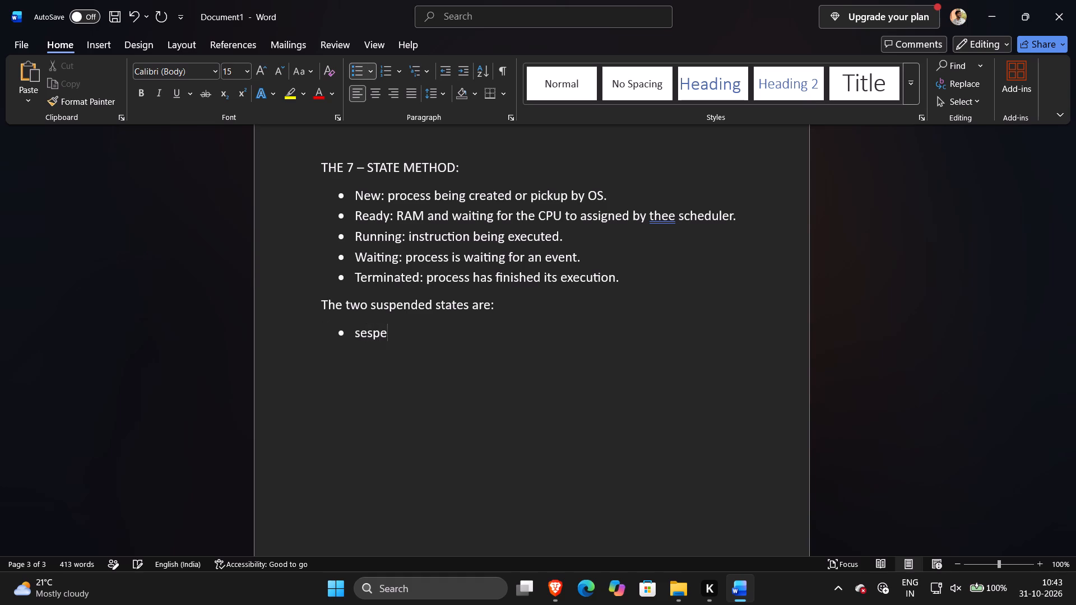
pyautogui.press('BackSpace')
pyautogui.press('BackSpace')
pyautogui.press('BackSpace')
pyautogui.press('BackSpace')
pyautogui.write('uspende')
pyautogui.write('d ready:')
pyautogui.press('space')
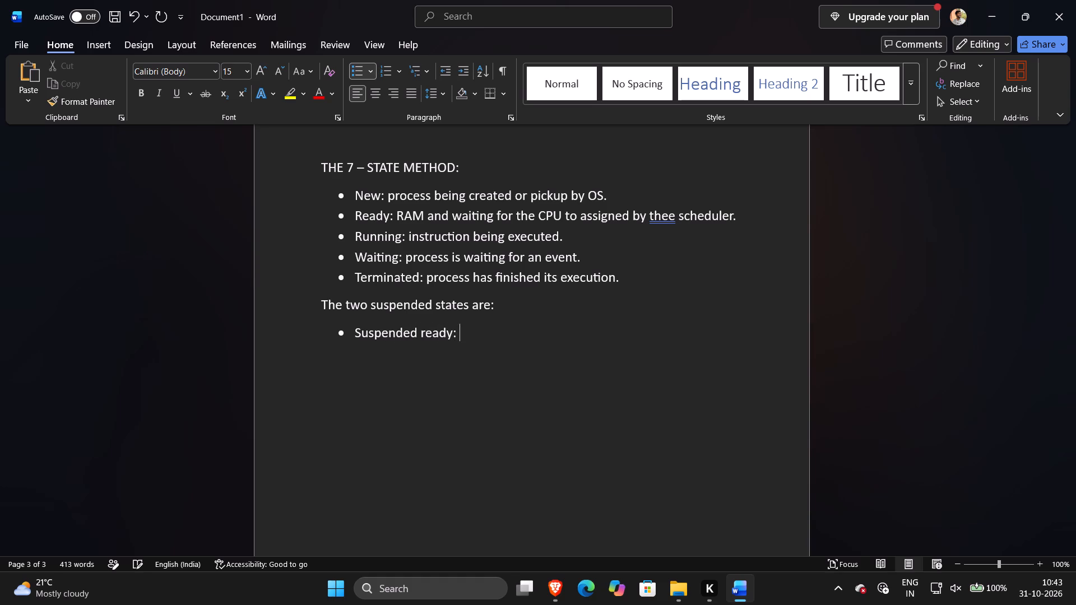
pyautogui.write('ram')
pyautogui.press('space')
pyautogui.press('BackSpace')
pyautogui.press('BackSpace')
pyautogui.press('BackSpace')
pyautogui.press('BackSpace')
# Continue the "Suspended ready:" bullet with the words "RAM is full".
pyautogui.write('RAN')
pyautogui.press('space')
pyautogui.press('BackSpace')
pyautogui.press('BackSpace')
pyautogui.write('M IS')
pyautogui.press('space')
pyautogui.press('BackSpace')
pyautogui.press('BackSpace')
pyautogui.write('is')
pyautogui.press('space')
pyautogui.write('full')
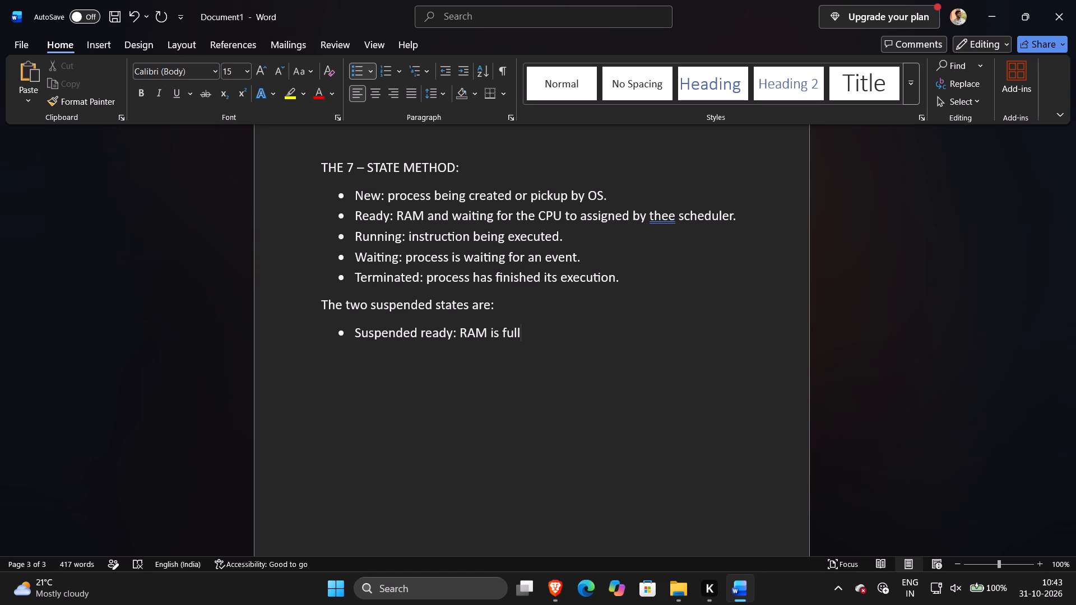
# Extend the "Suspended ready" bullet with ", the OS move “ready” process", keeping the word ready in quotation marks.
pyautogui.write(', the')
pyautogui.press('space')
pyautogui.write('OS')
pyautogui.press('space')
pyautogui.write('mo')
pyautogui.press('BackSpace')
pyautogui.write('ove :')
pyautogui.press('BackSpace')
pyautogui.write('"')
pyautogui.press('space')
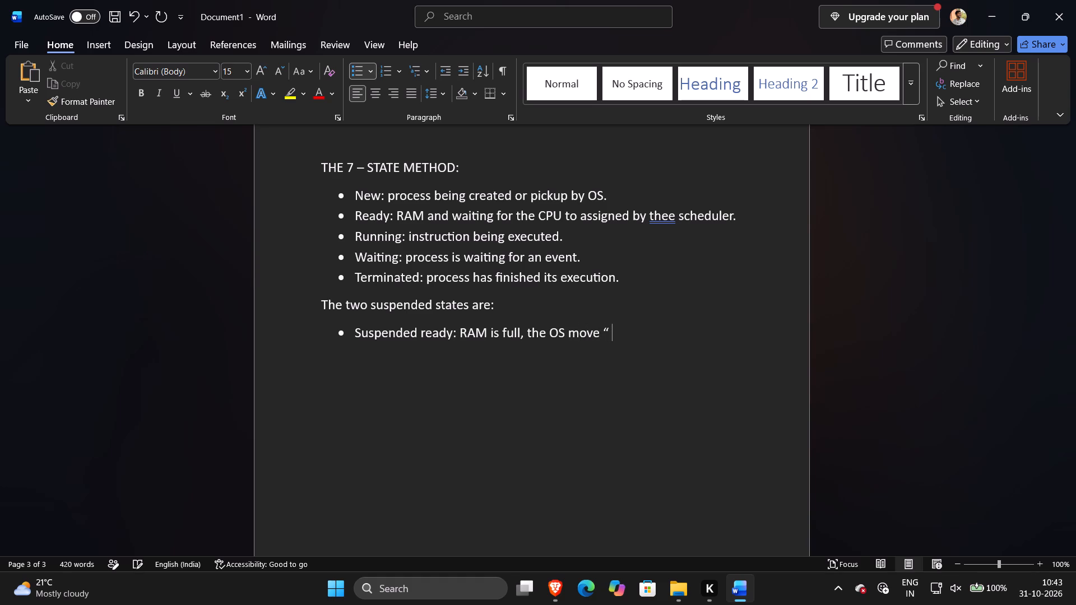
pyautogui.press('BackSpace')
pyautogui.write('ready')
pyautogui.hotkey('shift', '"')
pyautogui.press('space')
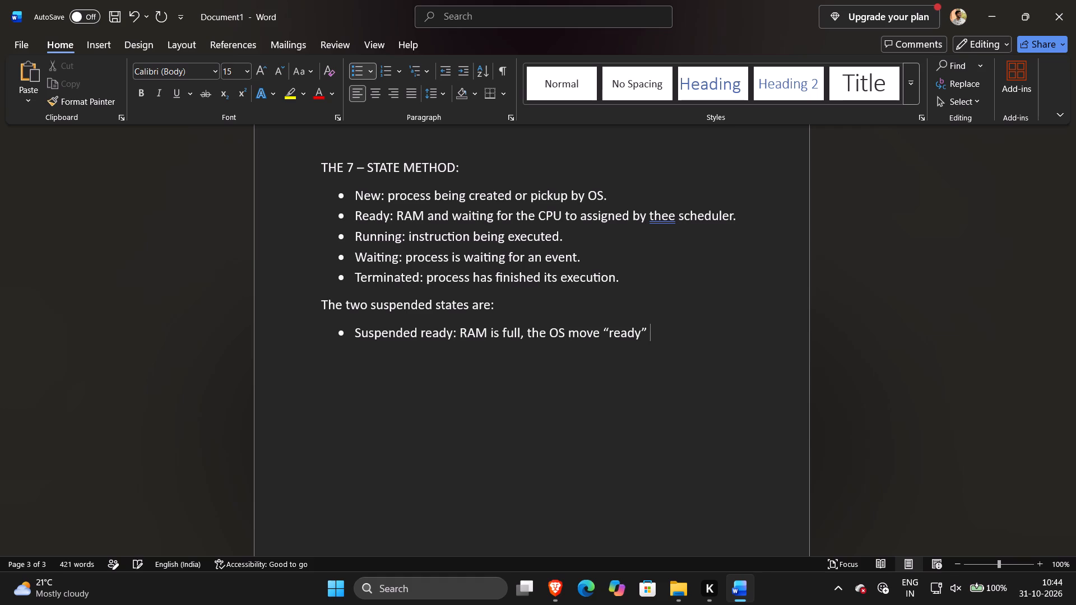
pyautogui.write('process')
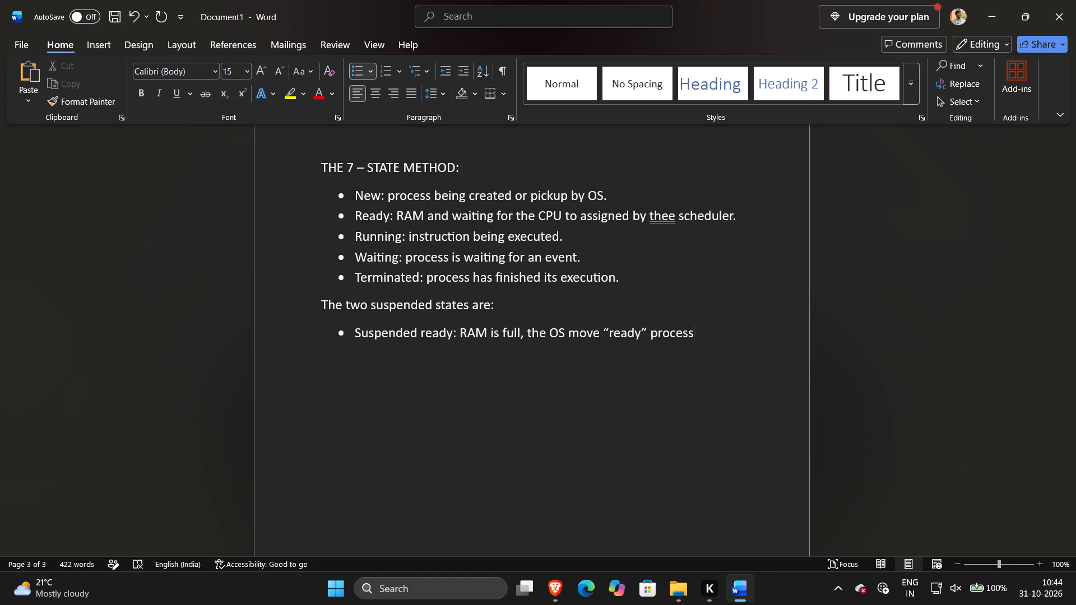
# Continue the "Suspended ready" sentence with "to the secondary memory".
pyautogui.press('space')
pyautogui.write('to the t')
pyautogui.press('BackSpace')
pyautogui.write('secondat')
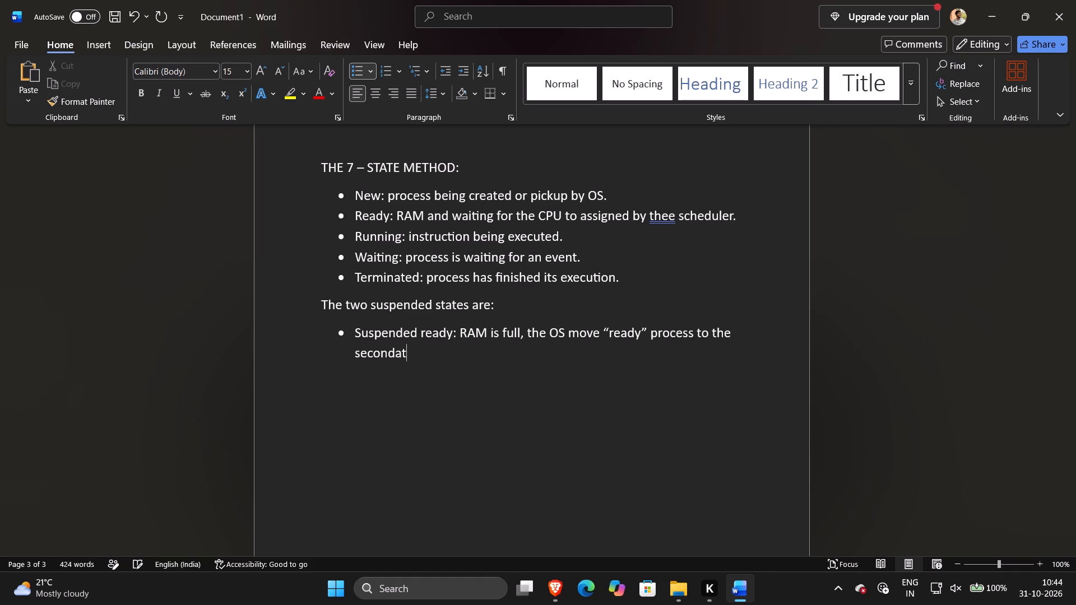
pyautogui.press('BackSpace')
pyautogui.write('ry')
pyautogui.press('BackSpace')
pyautogui.write('y')
pyautogui.press('space')
pyautogui.write('men')
pyautogui.press('BackSpace')
pyautogui.press(',')
pyautogui.press('r')
pyautogui.press('BackSpace')
pyautogui.press('BackSpace')
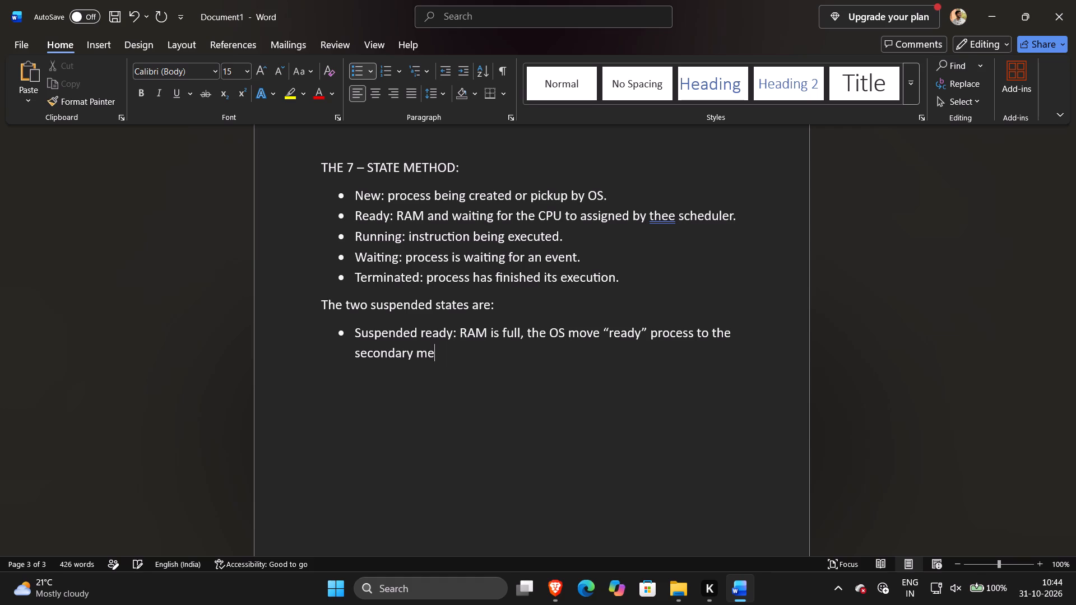
pyautogui.write('mory')
pyautogui.press('space')
# Finish the "Suspended ready" bullet with "to make copy for higher – priority tasks." and start another bullet below it.
pyautogui.write('to mae')
pyautogui.press('space')
pyautogui.press('BackSpace')
pyautogui.press('BackSpace')
pyautogui.write('ke cp')
pyautogui.press('BackSpace')
pyautogui.write('opy ho')
pyautogui.press('BackSpace')
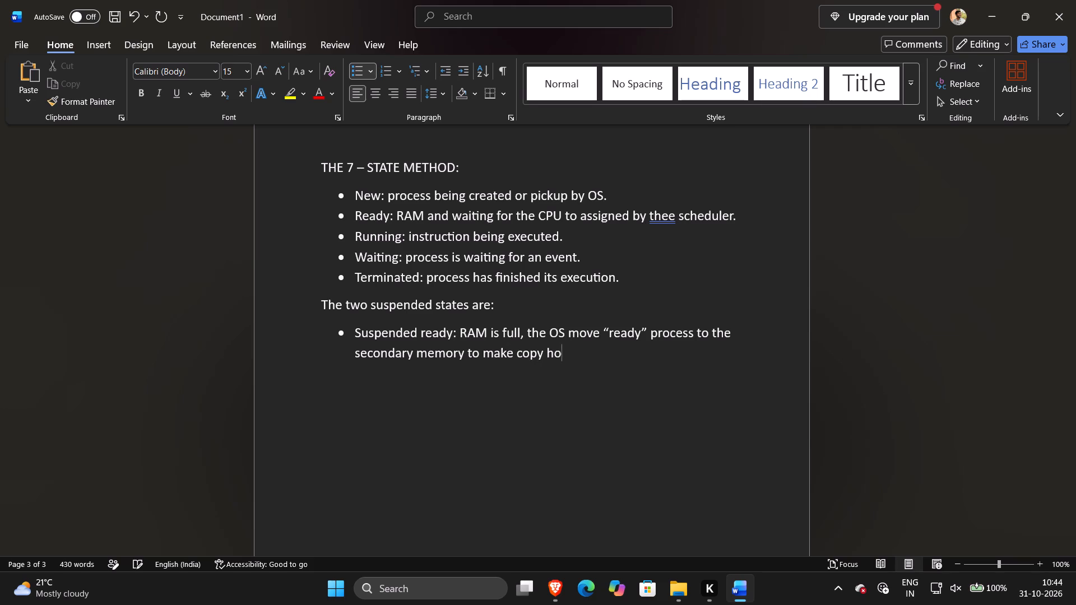
pyautogui.press('BackSpace')
pyautogui.write('of')
pyautogui.press('BackSpace')
pyautogui.press('BackSpace')
pyautogui.write('for higher')
pyautogui.press('space')
pyautogui.write('- priority')
pyautogui.press('space')
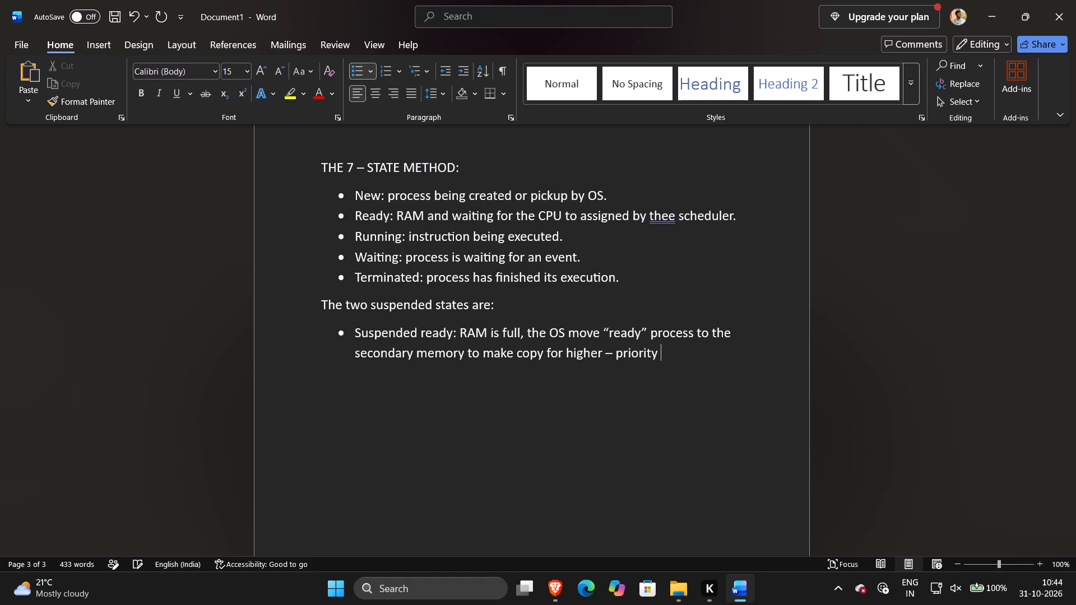
pyautogui.write('task')
pyautogui.write('s.')
pyautogui.press('Return')
# Begin the second suspended-state bullet with "Suspended wait: similar to suspended ready,".
pyautogui.write('suspended wait:')
pyautogui.press('space')
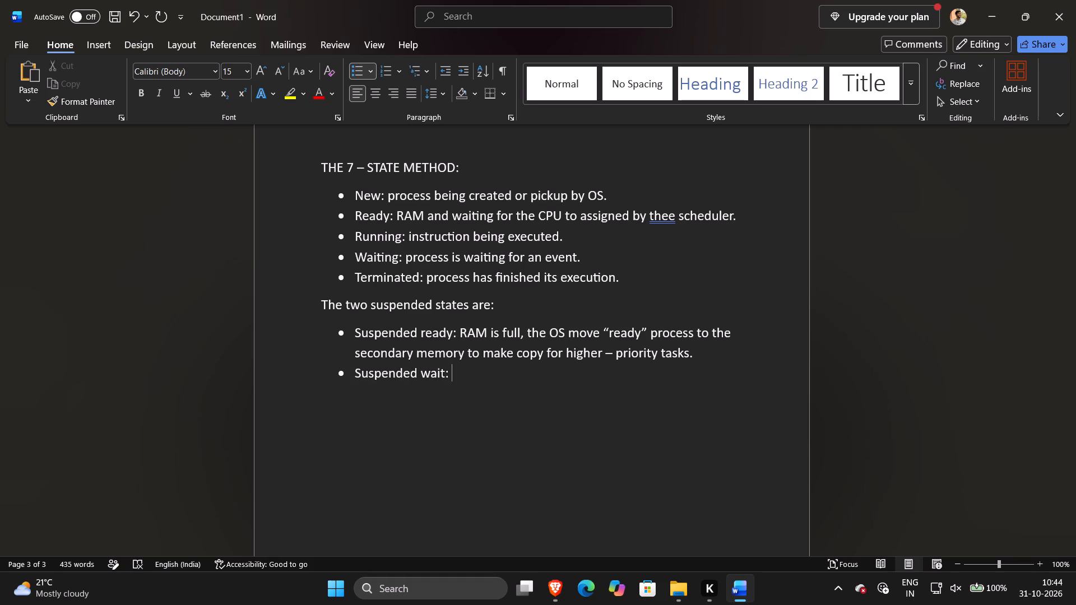
pyautogui.write('similar to')
pyautogui.press('space')
pyautogui.press('s')
pyautogui.write('us')
pyautogui.write('pended ready')
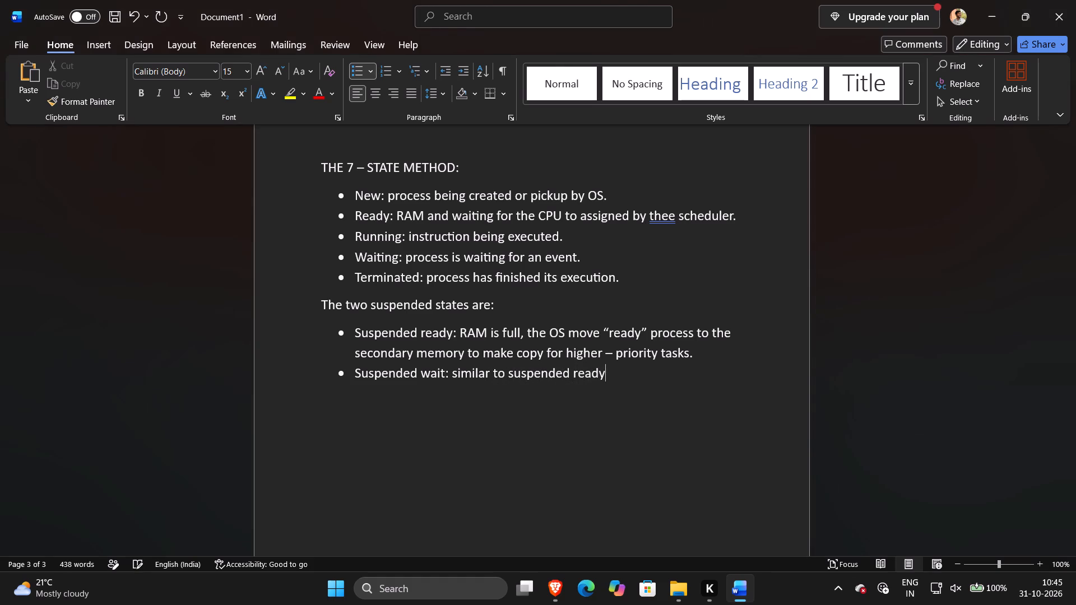
pyautogui.write(',')
pyautogui.press('space')
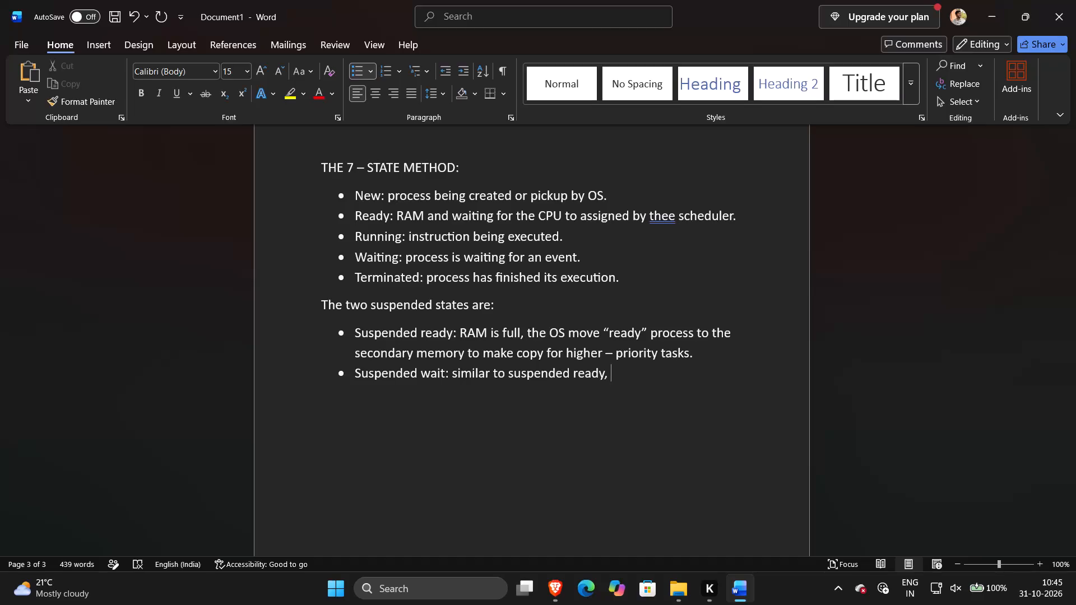
# Continue the "Suspended wait" bullet with "but the process was already".
pyautogui.write('bit th')
pyautogui.press('BackSpace')
pyautogui.press('BackSpace')
pyautogui.press('BackSpace')
pyautogui.press('BackSpace')
pyautogui.press('BackSpace')
pyautogui.write('ut the proess')
pyautogui.press('BackSpace')
pyautogui.press('BackSpace')
pyautogui.press('BackSpace')
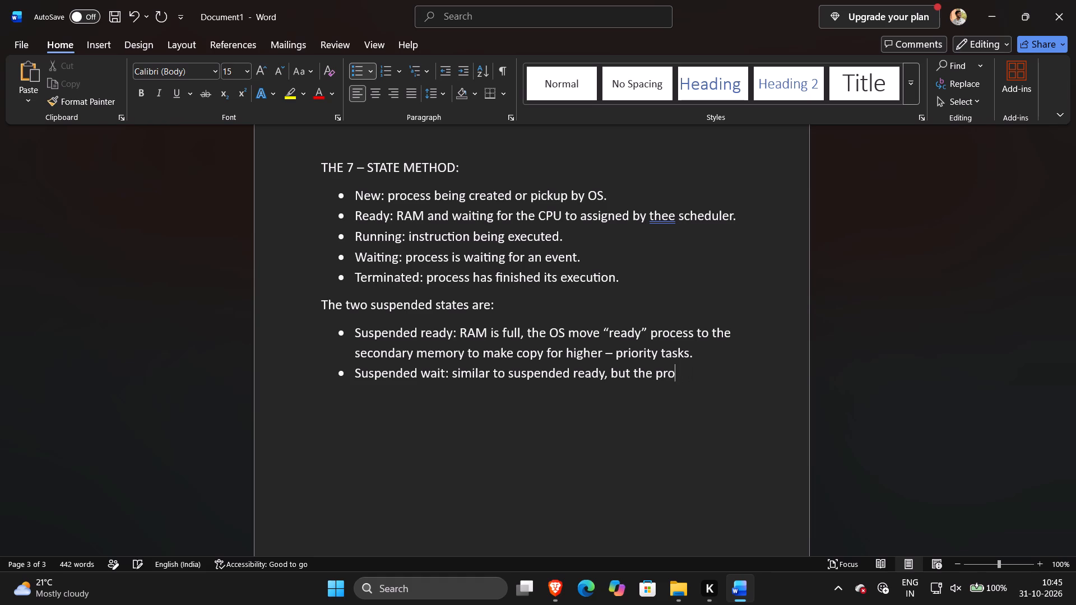
pyautogui.write('cess was')
pyautogui.press('space')
pyautogui.write('alrea')
pyautogui.write('dy')
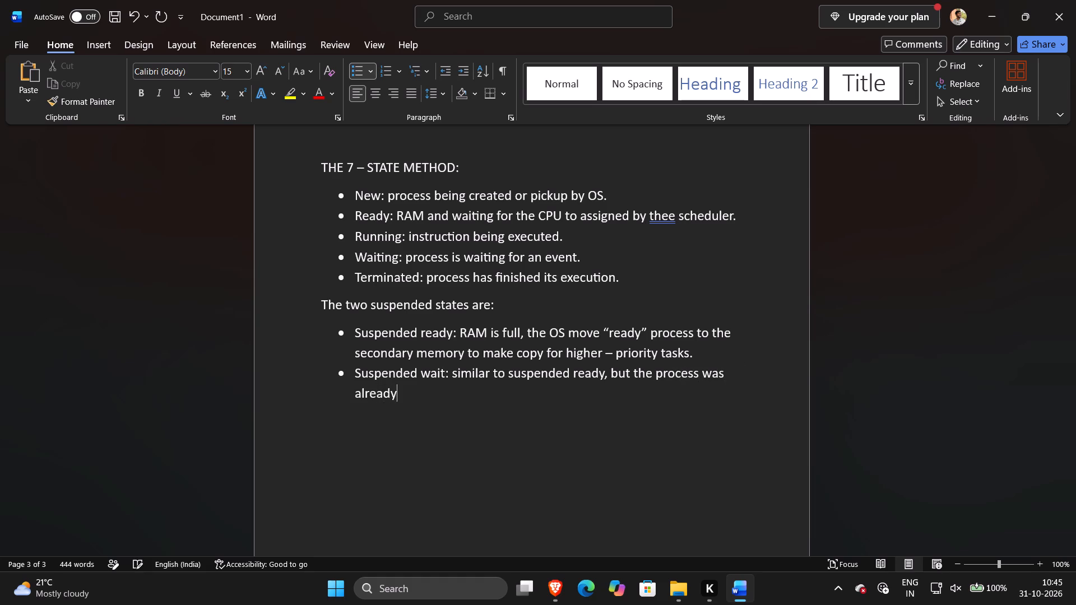
# Add the word "Waiting" in quotation marks after "already" in the "Suspended wait" bullet.
pyautogui.hotkey('shift', '"')
pyautogui.press('BackSpace')
pyautogui.press('space')
pyautogui.write('"')
pyautogui.press('space')
pyautogui.press('BackSpace')
pyautogui.write('Wa')
pyautogui.write('iting"')
pyautogui.press('space')
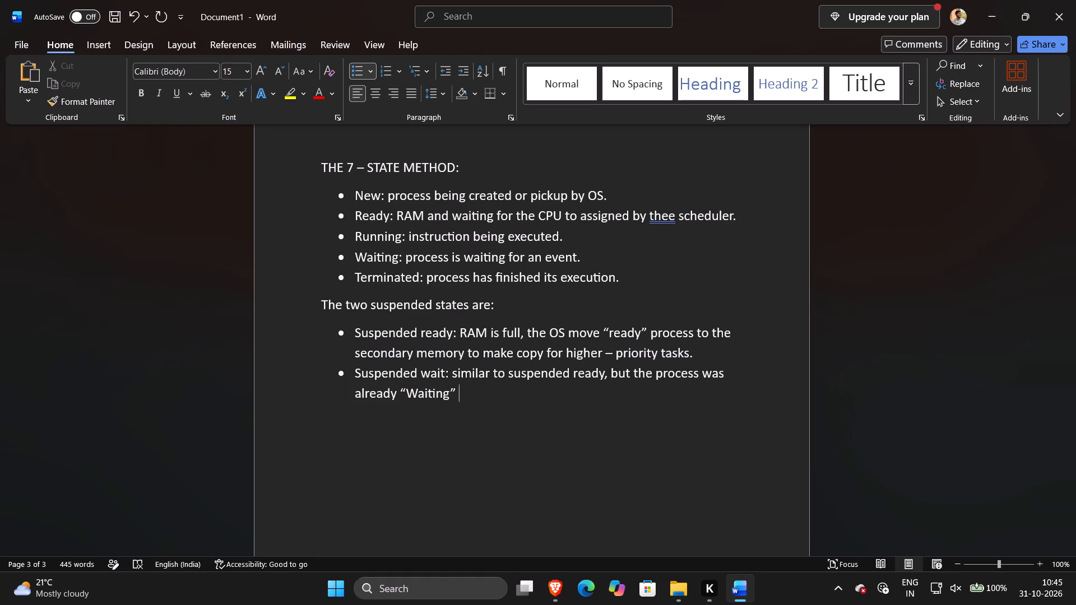
# End the first "Suspended wait" sentence with a period after "Waiting" and continue with "It stays in secondary memory".
pyautogui.press('BackSpace')
pyautogui.write('. it')
pyautogui.press('space')
pyautogui.hotkey('shift', 's')
pyautogui.press('BackSpace')
pyautogui.write('stay')
pyautogui.press('space')
pyautogui.press('BackSpace')
pyautogui.write('s in seco')
pyautogui.write('ndary')
pyautogui.press('space')
pyautogui.write('mme')
pyautogui.press('BackSpace')
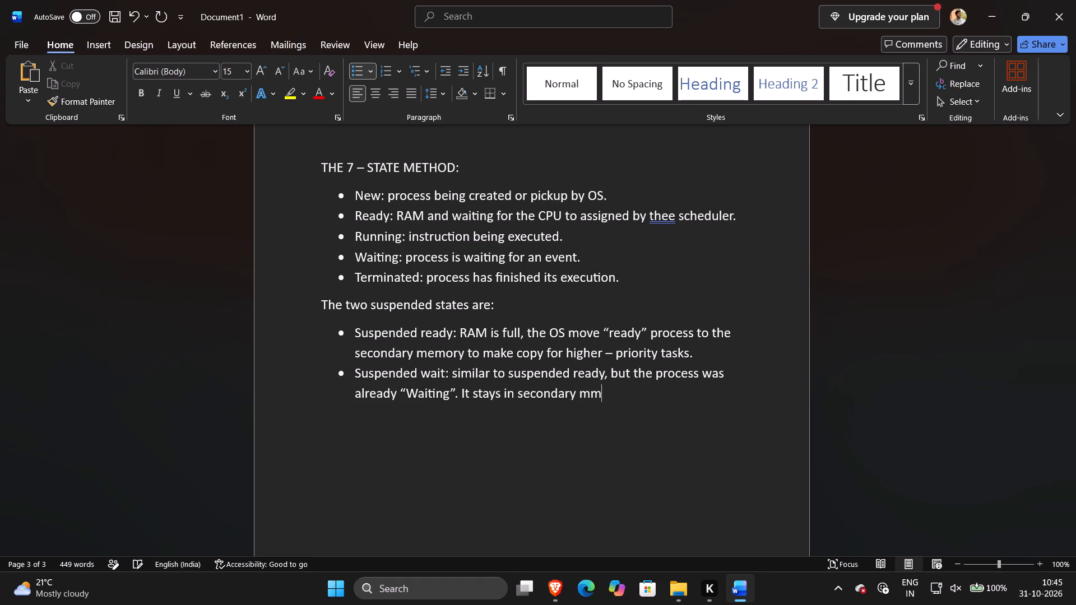
pyautogui.press('BackSpace')
pyautogui.write('em')
pyautogui.write('ory')
pyautogui.press('space')
# Continue the second "Suspended wait" sentence with "until its I/O finishes".
pyautogui.write('until its')
pyautogui.press('space')
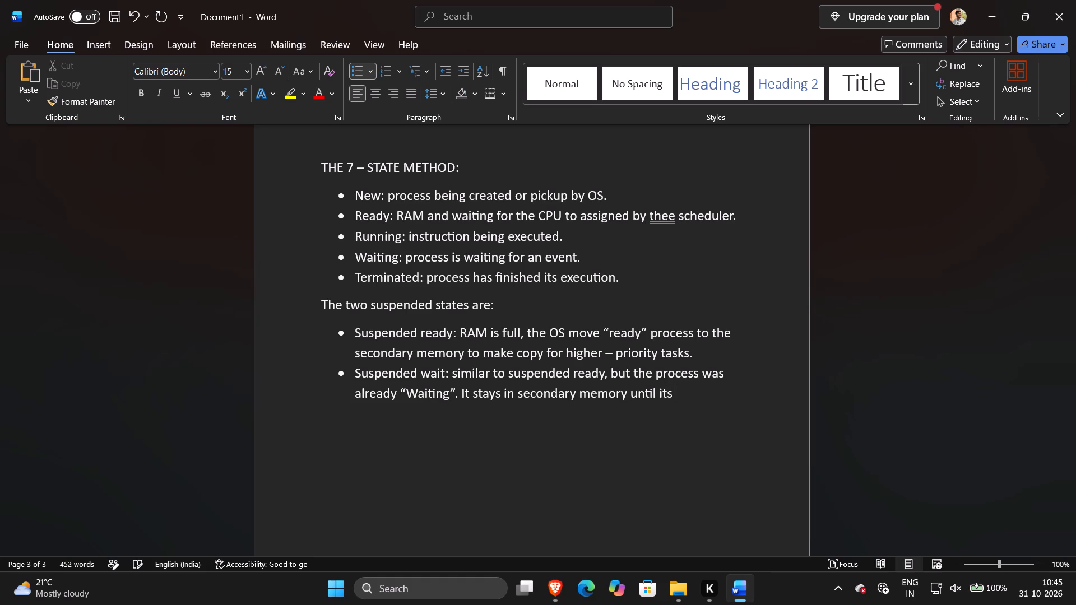
pyautogui.hotkey('shift', 'i')
pyautogui.write('/O')
pyautogui.press('space')
pyautogui.write('finishes')
pyautogui.press('space')
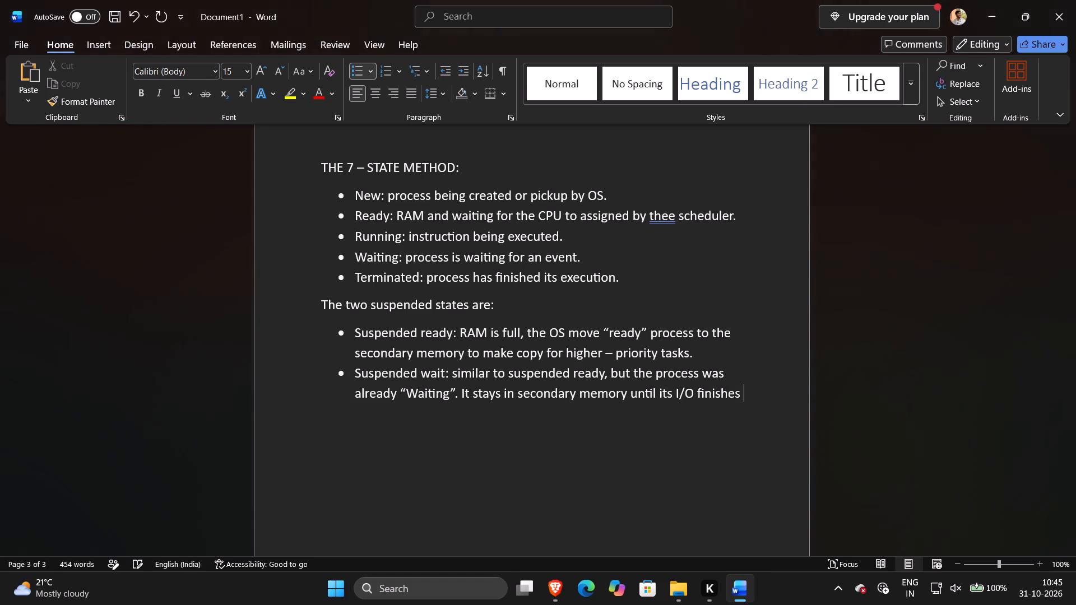
# Complete the "Suspended wait" bullet's wording with "or space become available in RAM".
pyautogui.write('or s')
pyautogui.write('pace bcoe')
pyautogui.press('BackSpace')
pyautogui.press('BackSpace')
pyautogui.press('BackSpace')
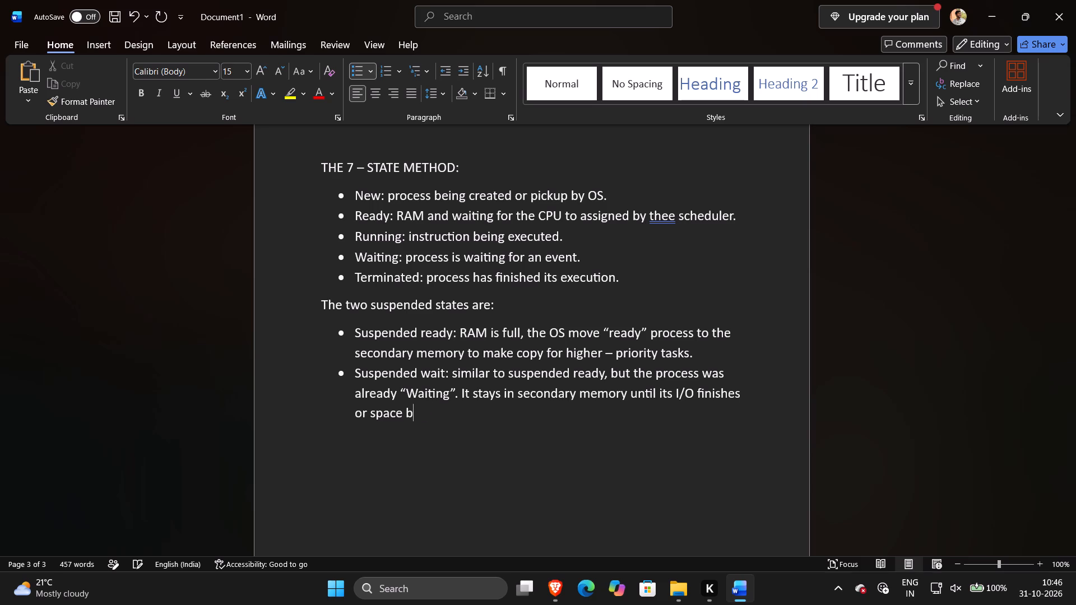
pyautogui.write('ecome available in')
pyautogui.press('space')
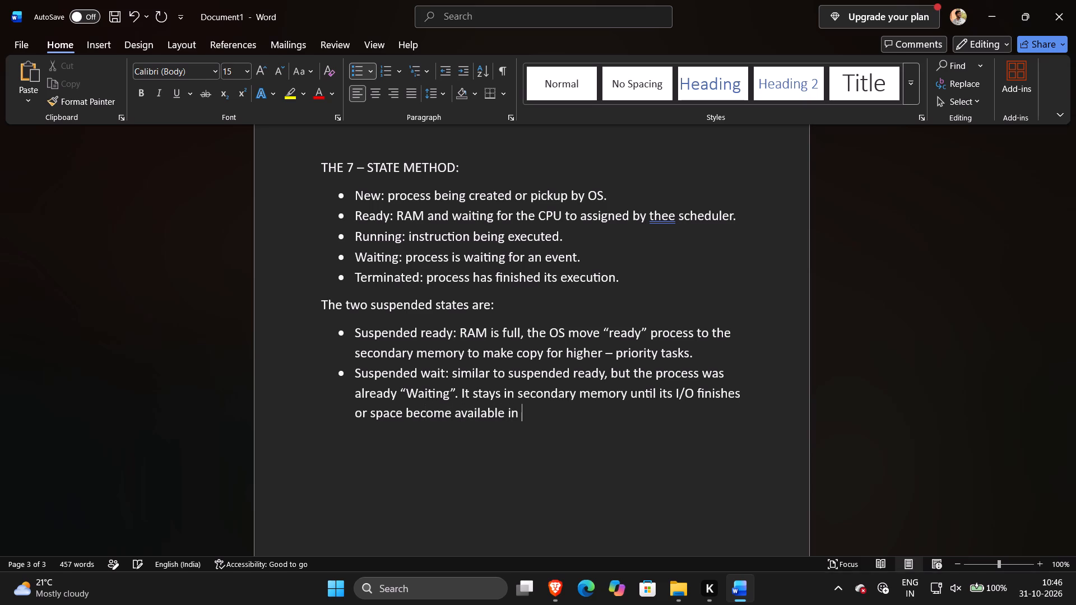
pyautogui.write('RAM>')
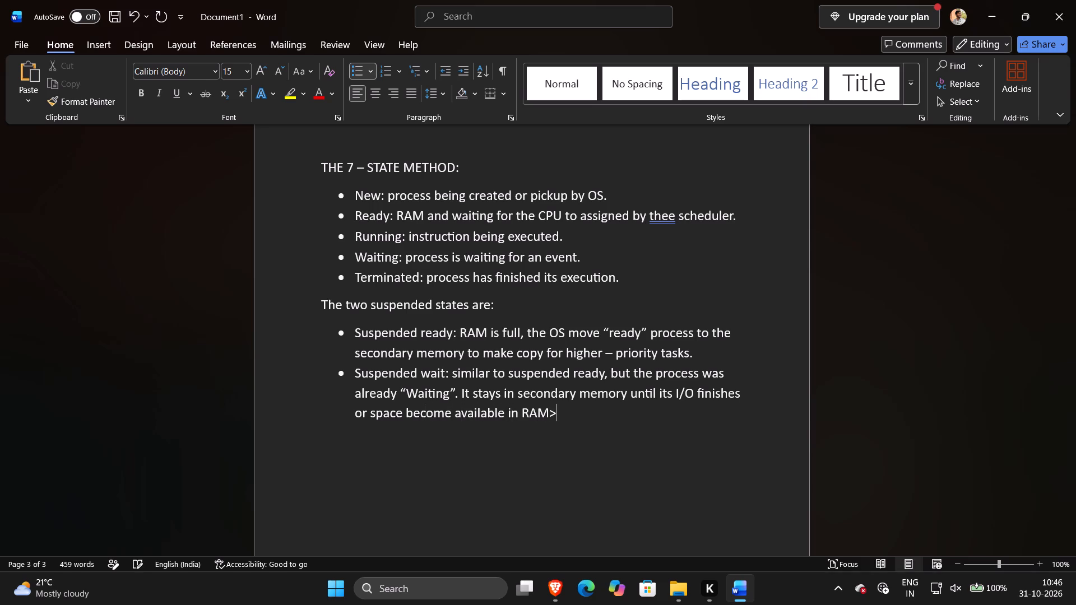
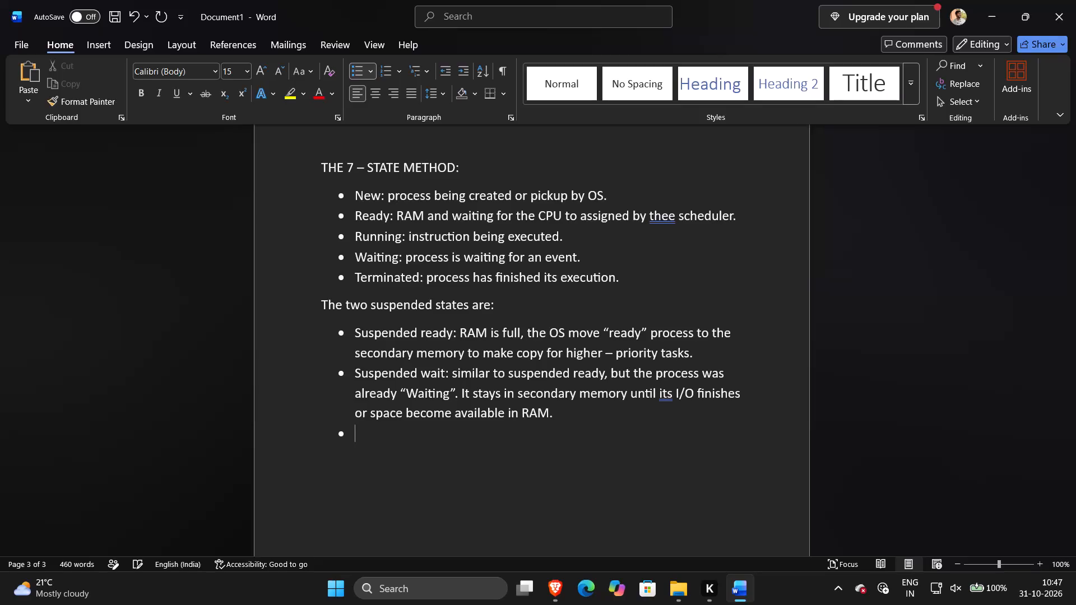
# End the bulleted list after the "Suspended wait" bullet, leaving a plain blank paragraph.
pyautogui.press('Return')
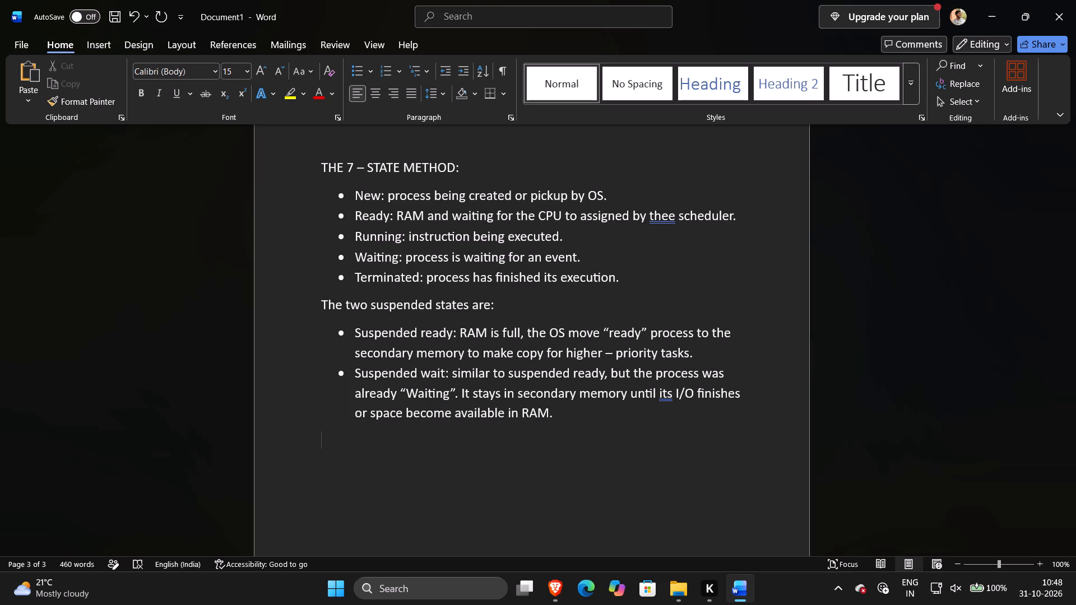
# Replace the flagged word "its" in the "Suspended wait" bullet with the suggested correction "it's".
pyautogui.rightClick(664, 393)
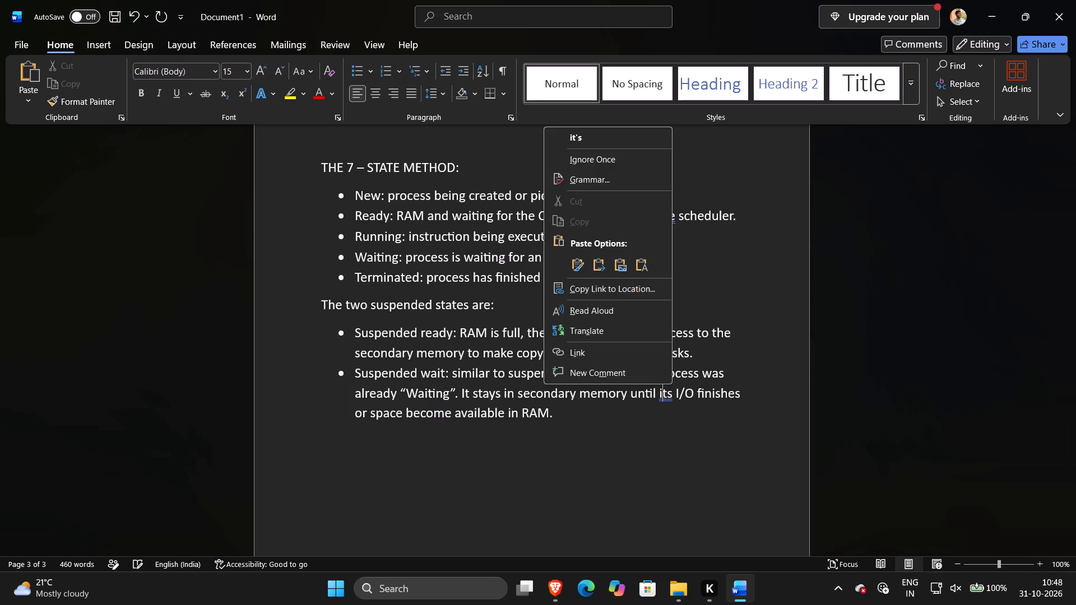
pyautogui.click(573, 131)
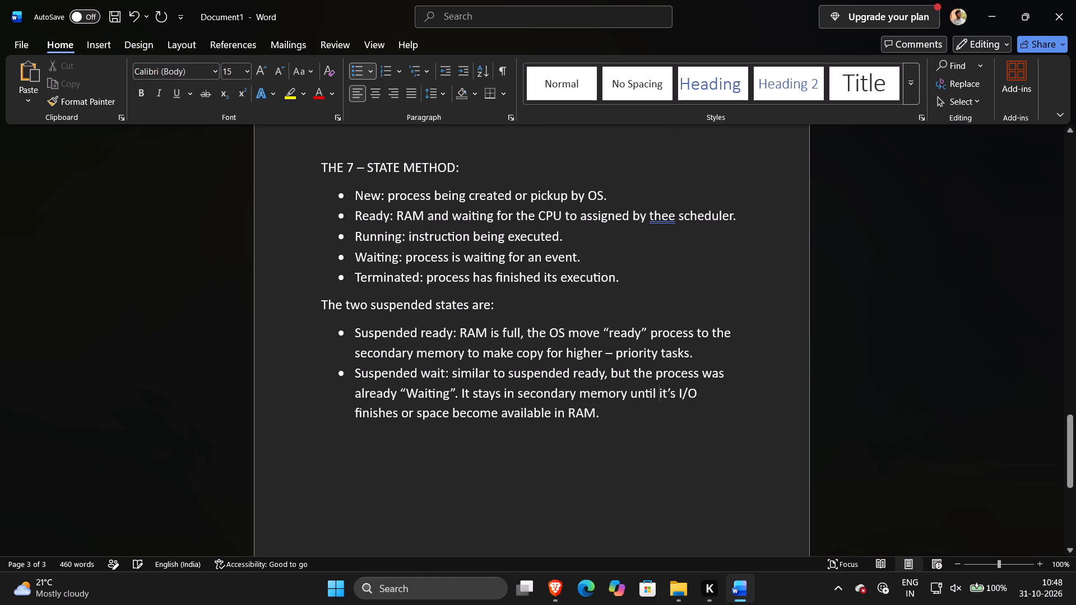
# Correct the flagged word "thee" in the "Ready" bullet to the suggested "the".
pyautogui.click(661, 215)
pyautogui.rightClick(661, 215)
pyautogui.click(609, 236)
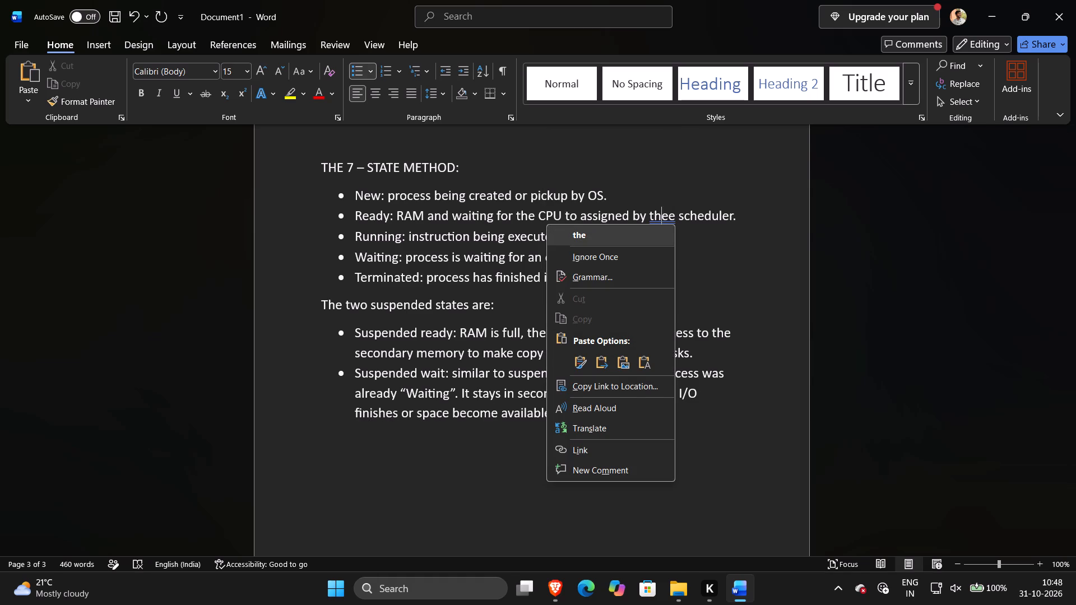
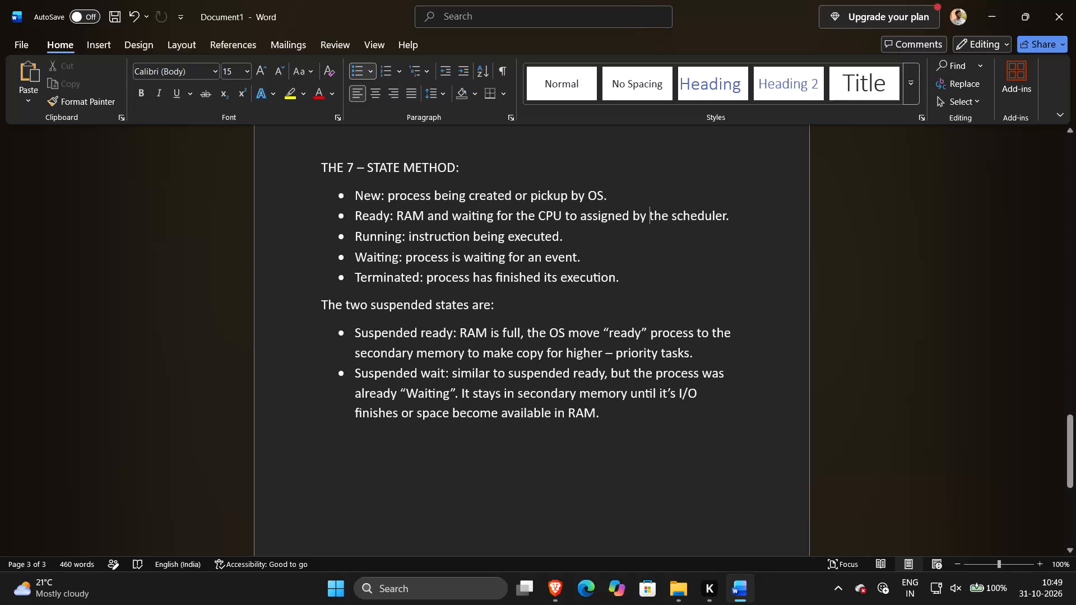
# Start a plain paragraph below the "Suspended wait" bullet with the label "CPU bound:".
pyautogui.click(620, 432)
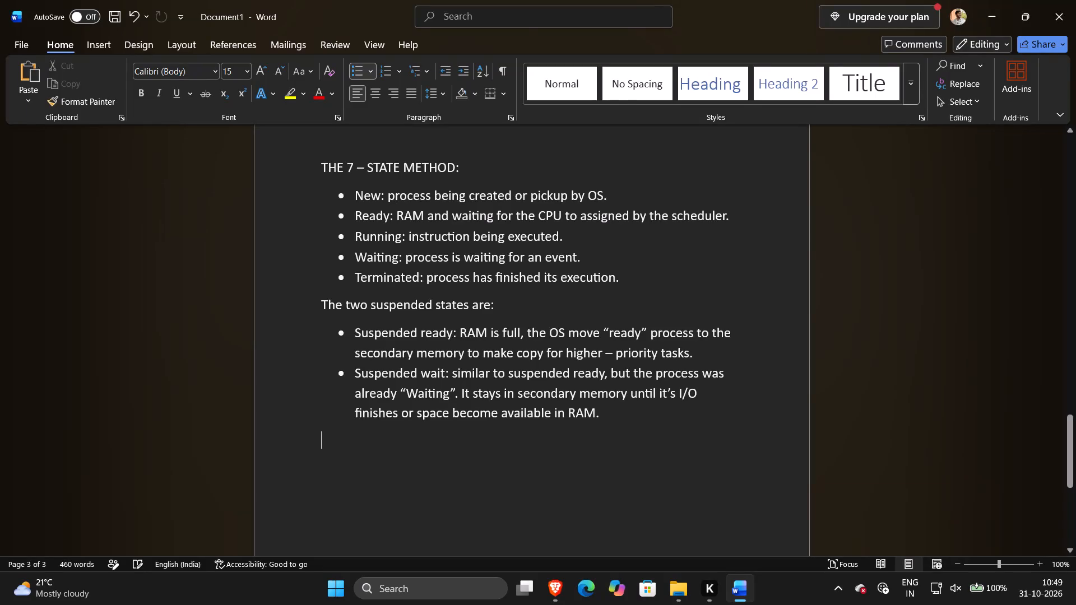
pyautogui.click(620, 424)
pyautogui.click(599, 435)
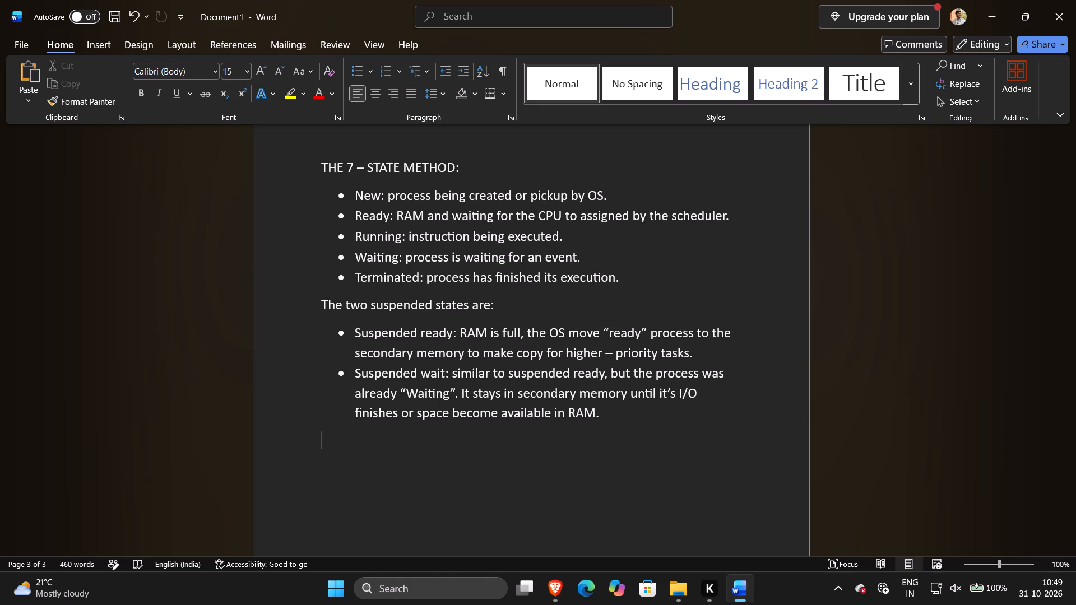
pyautogui.write('cp')
pyautogui.press('BackSpace')
pyautogui.press('BackSpace')
pyautogui.write('CPU')
pyautogui.press('space')
pyautogui.write('bound')
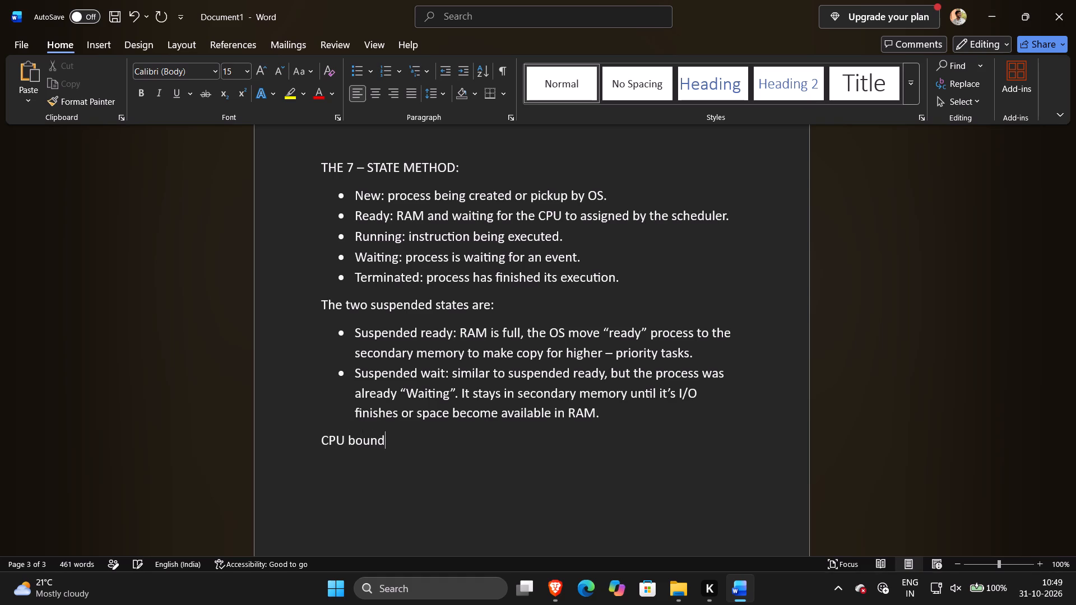
pyautogui.hotkey('shift', ':')
pyautogui.press('space')
# Complete the CPU bound line with "process is intensive in term of CPU operations." and start a new paragraph.
pyautogui.write('process is inte')
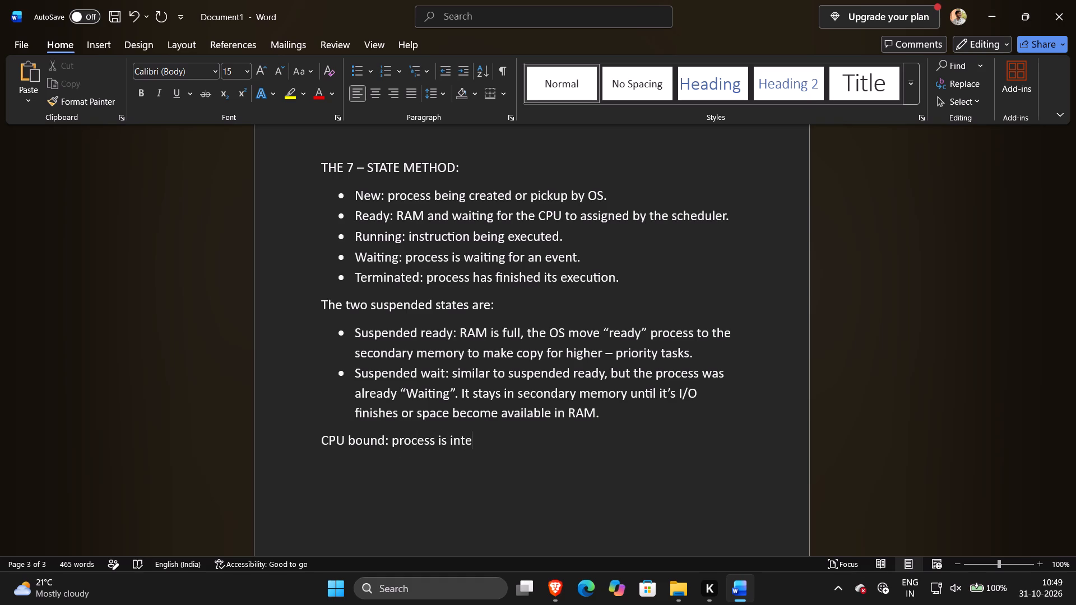
pyautogui.press('n')
pyautogui.write('sive')
pyautogui.press('space')
pyautogui.write('in term')
pyautogui.press('space')
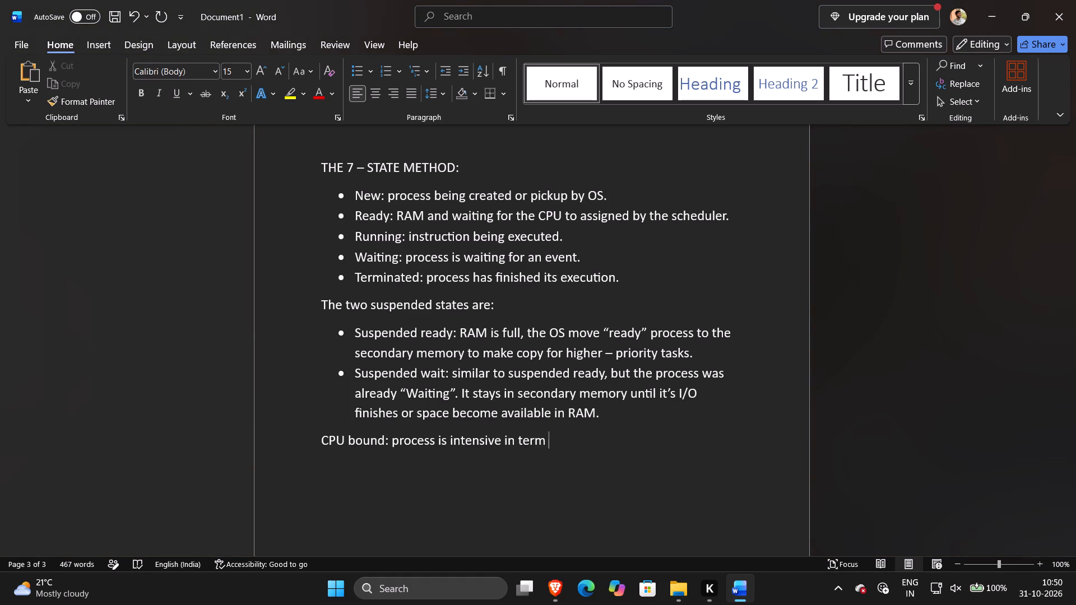
pyautogui.write('og')
pyautogui.press('BackSpace')
pyautogui.write('f')
pyautogui.press('space')
pyautogui.write('CPU')
pyautogui.press('space')
pyautogui.write('operatio')
pyautogui.write('ns.')
pyautogui.press('Return')
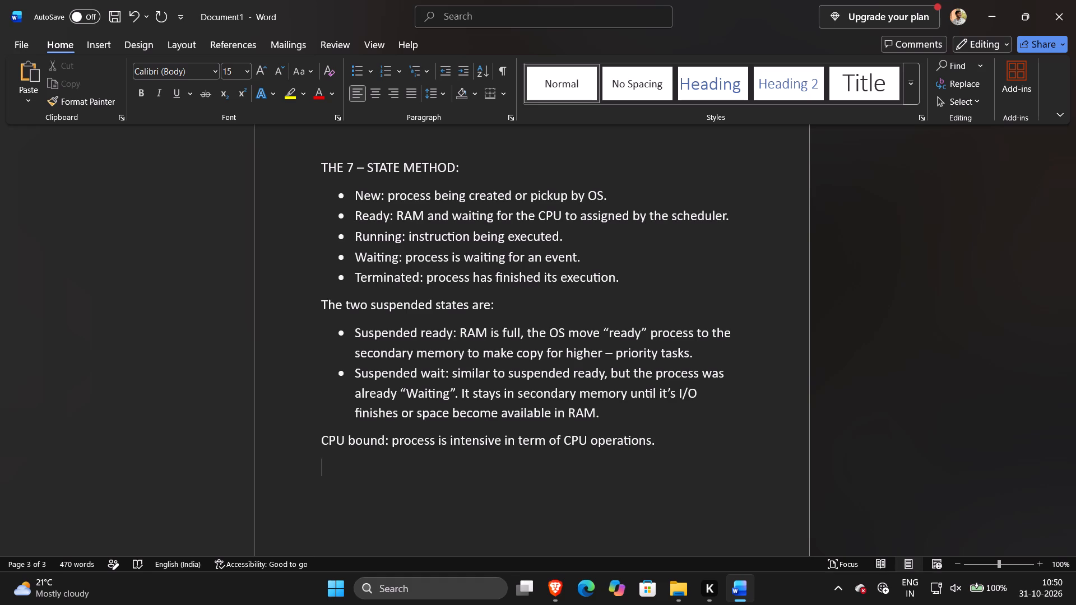
# Add the label "I/O bound :" in the paragraph below the CPU bound definition.
pyautogui.press('i')
pyautogui.press('BackSpace')
pyautogui.write('I?')
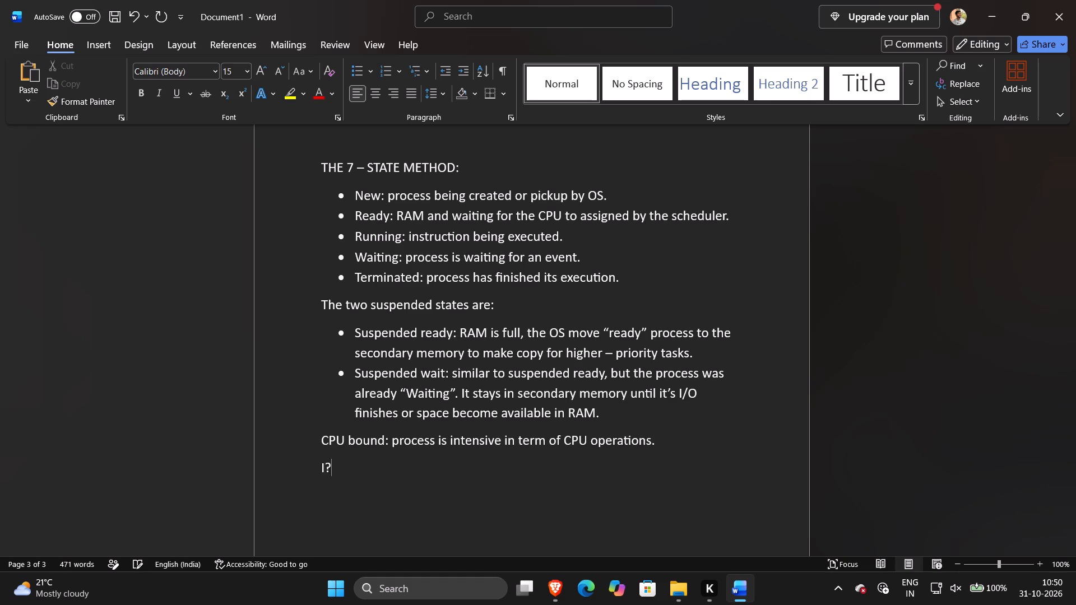
pyautogui.press('BackSpace')
pyautogui.press('/')
pyautogui.write('O')
pyautogui.press('space')
pyautogui.write('bounde')
pyautogui.press('BackSpace')
pyautogui.press('space')
pyautogui.write(':')
# Look over the optimization criteria table and the bulleted process states under the state transition diagram heading on page 2.
pyautogui.scroll(3, 429, 402)
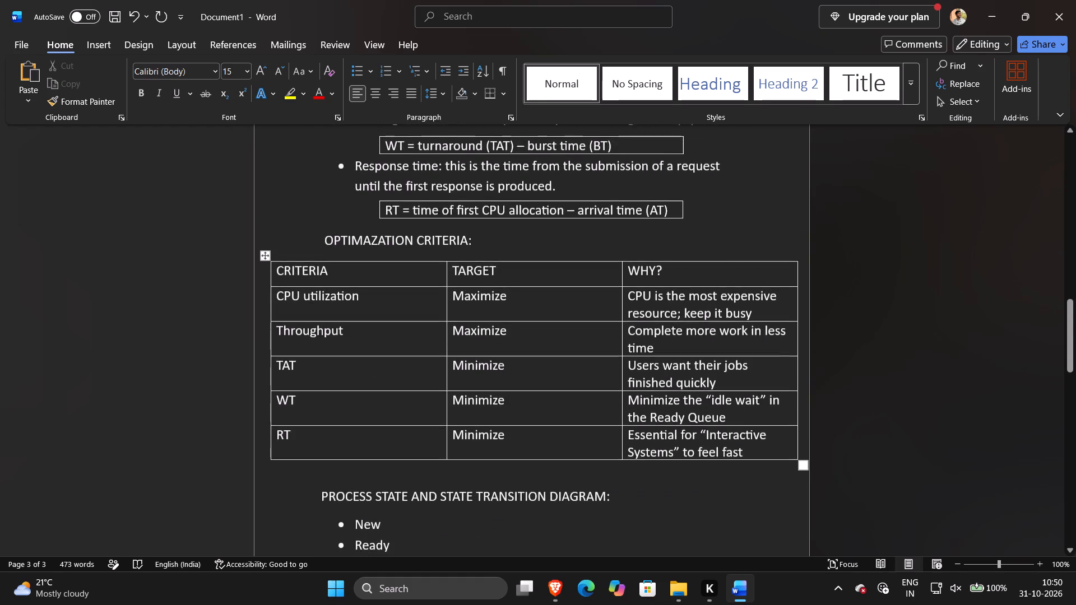
pyautogui.scroll(3, 429, 402)
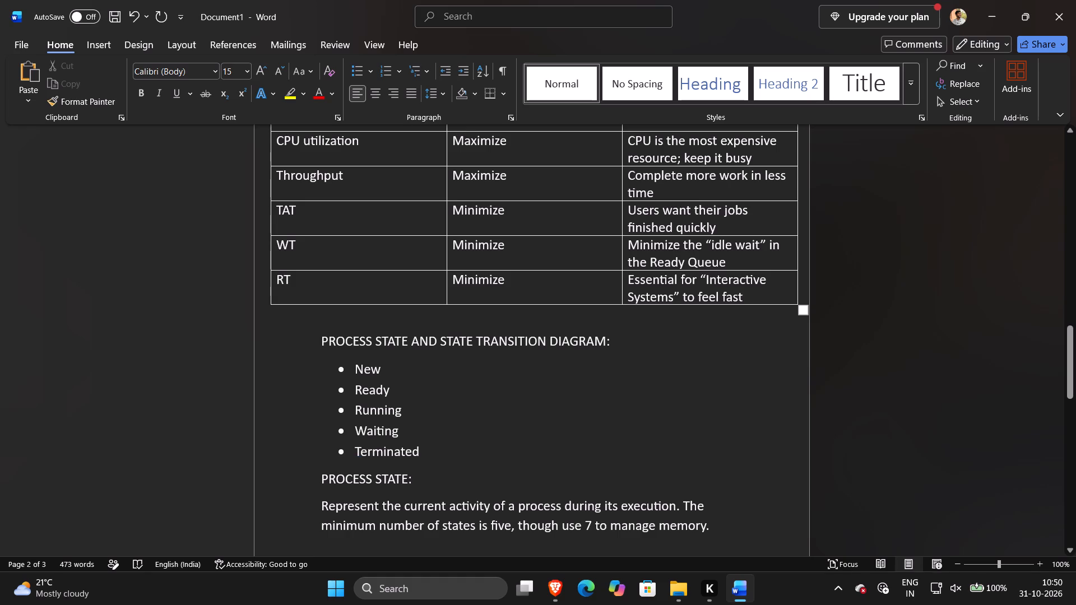
pyautogui.scroll(-1, 360, 390)
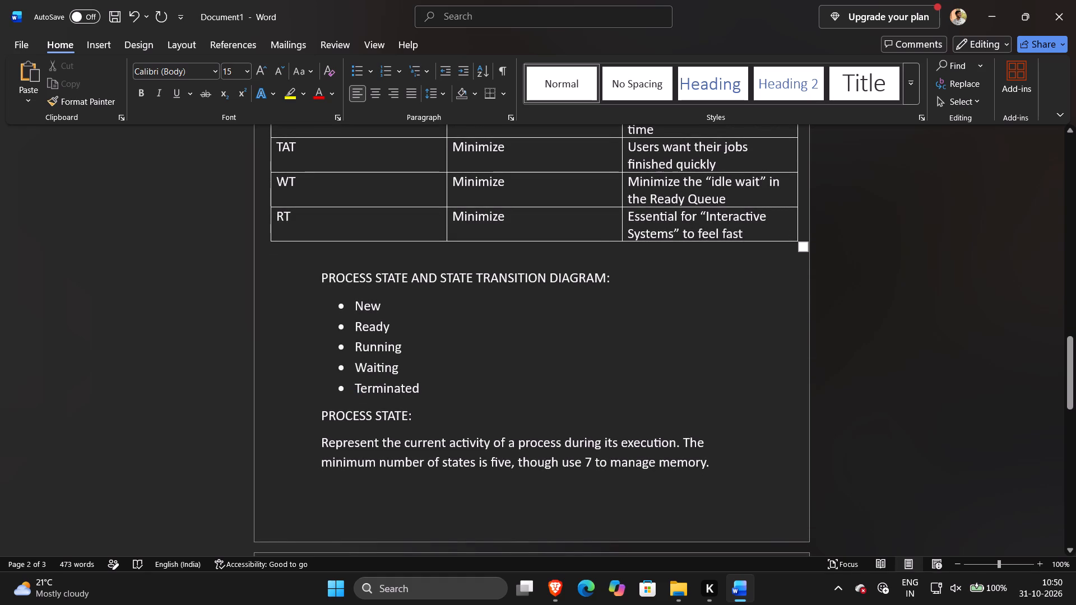
pyautogui.scroll(4, 379, 364)
pyautogui.scroll(-3, 379, 364)
pyautogui.scroll(1, 379, 364)
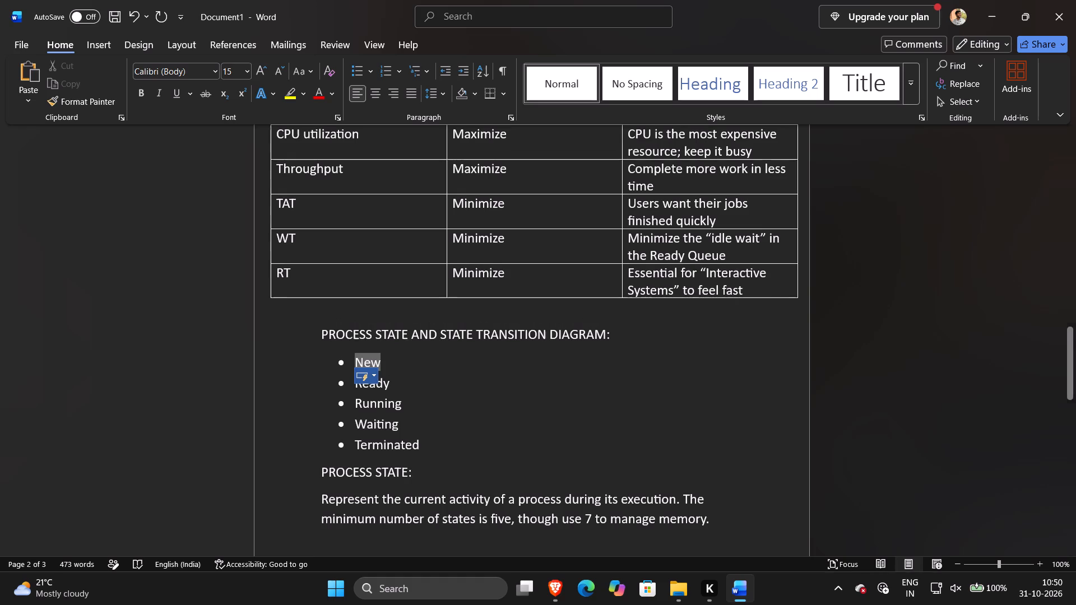
pyautogui.click(380, 390)
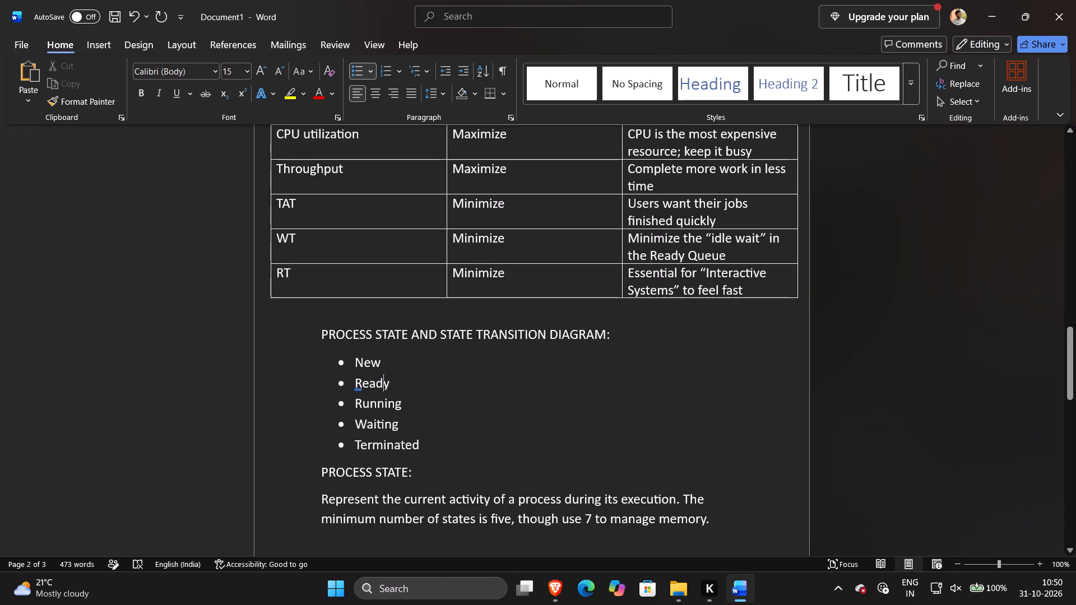
pyautogui.click(389, 396)
pyautogui.click(385, 432)
pyautogui.rightClick(397, 452)
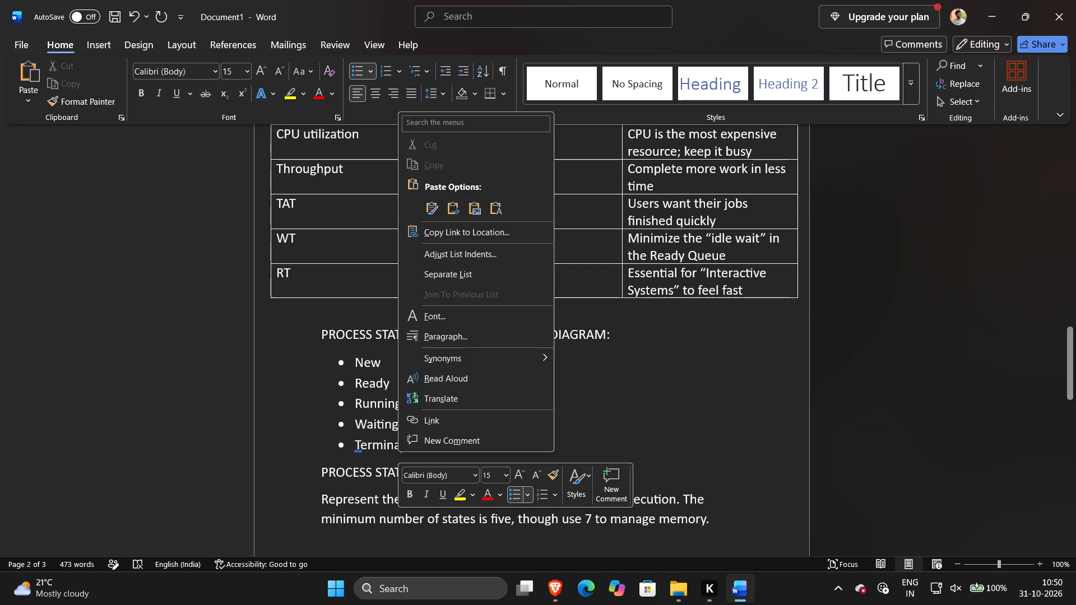
pyautogui.click(336, 467)
# Look back through the optimization table and time formulas to the CPU scheduling concepts under the UNIT – 3 title on page 1.
pyautogui.scroll(2, 336, 467)
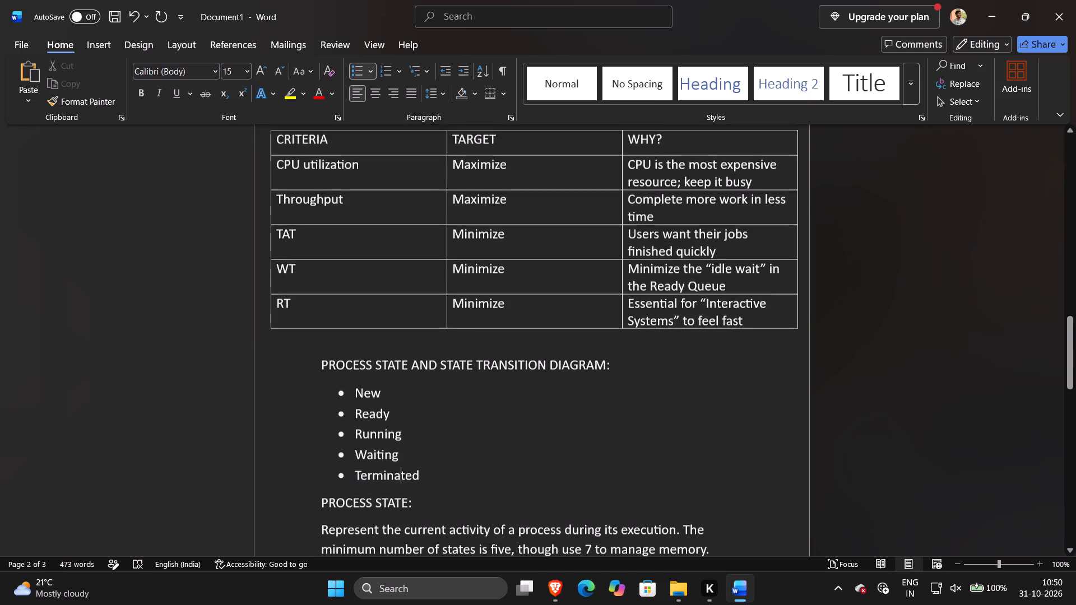
pyautogui.scroll(4, 336, 467)
pyautogui.scroll(-1, 336, 467)
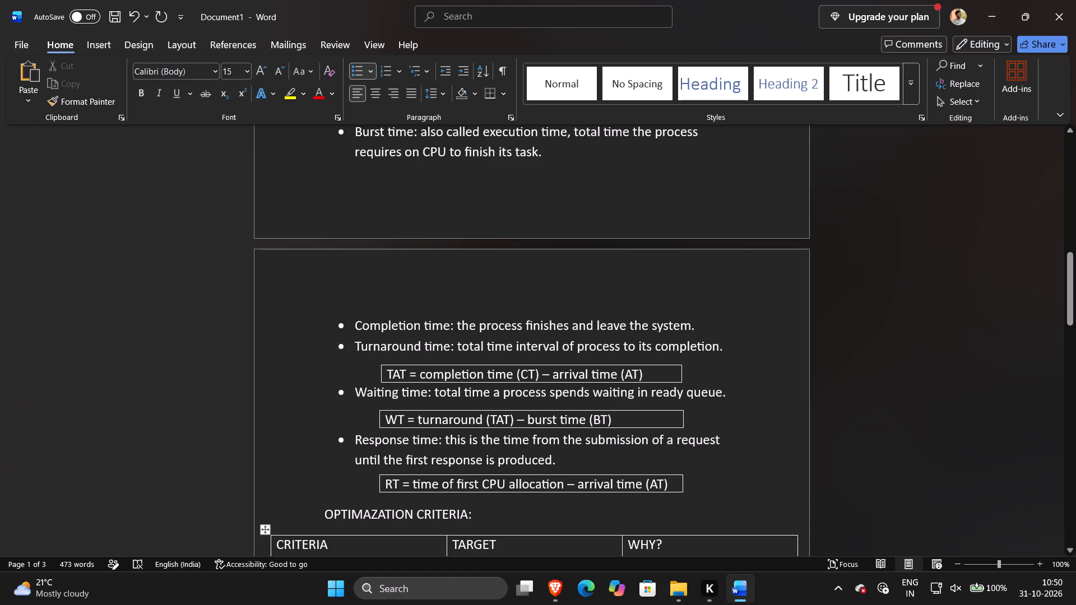
pyautogui.scroll(1, 422, 370)
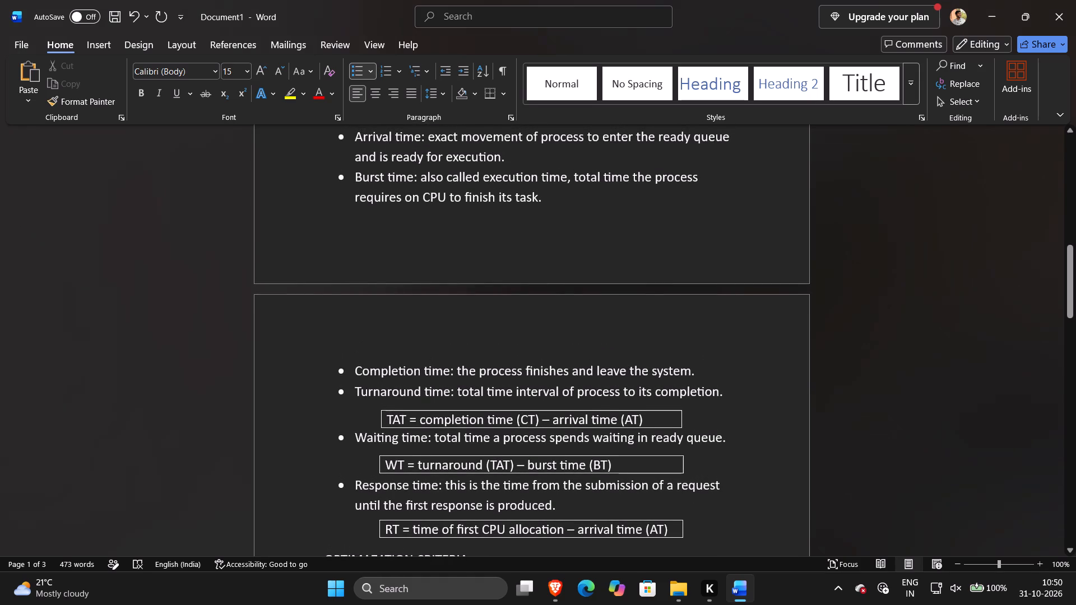
pyautogui.scroll(10, 674, 404)
pyautogui.scroll(-1, 674, 404)
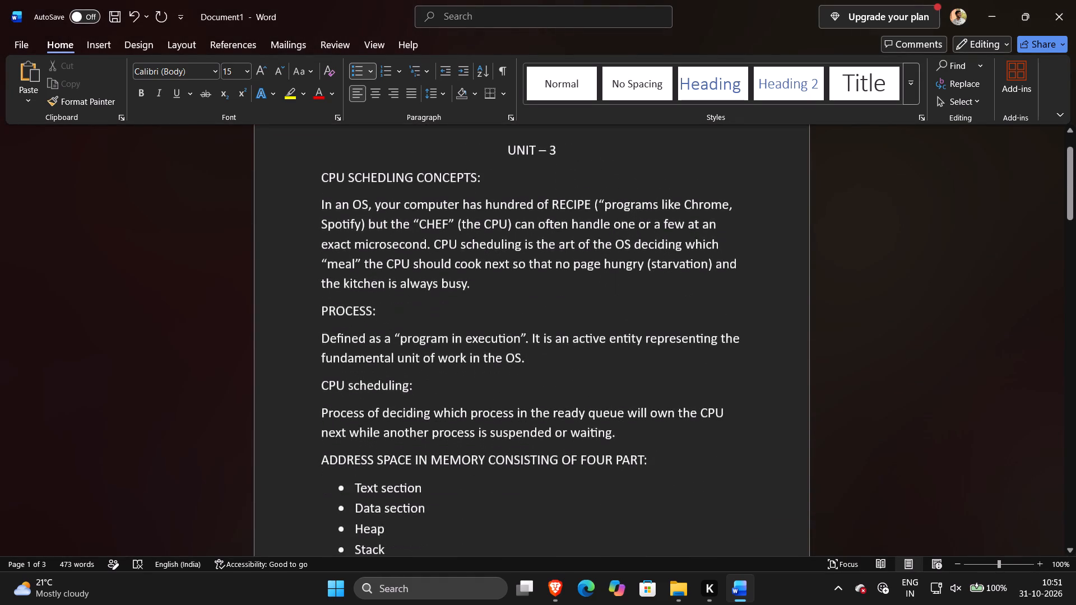
pyautogui.scroll(-1, 674, 404)
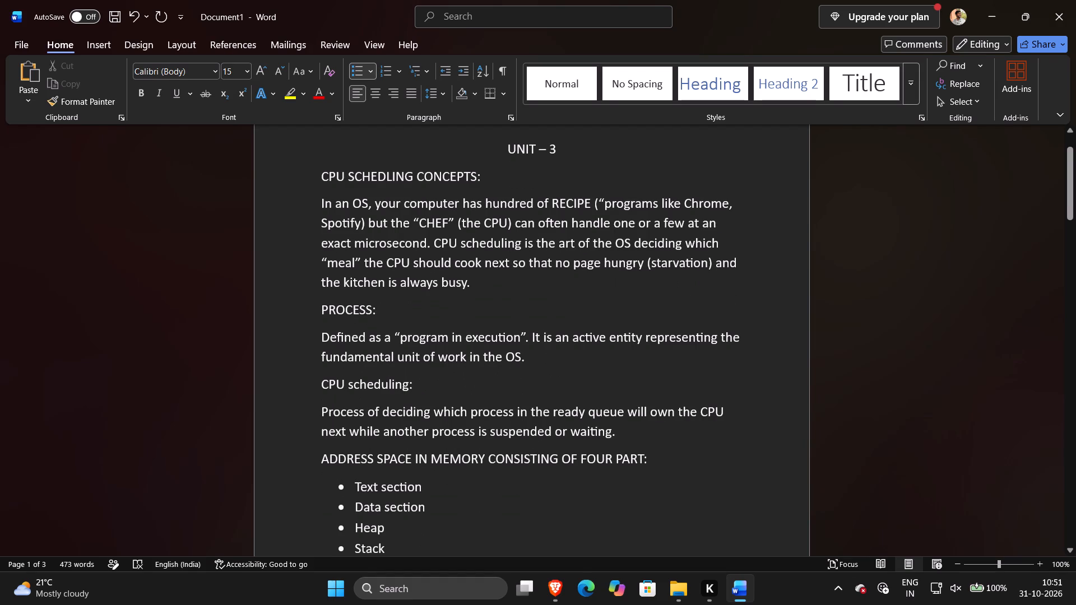
pyautogui.scroll(-1, 370, 225)
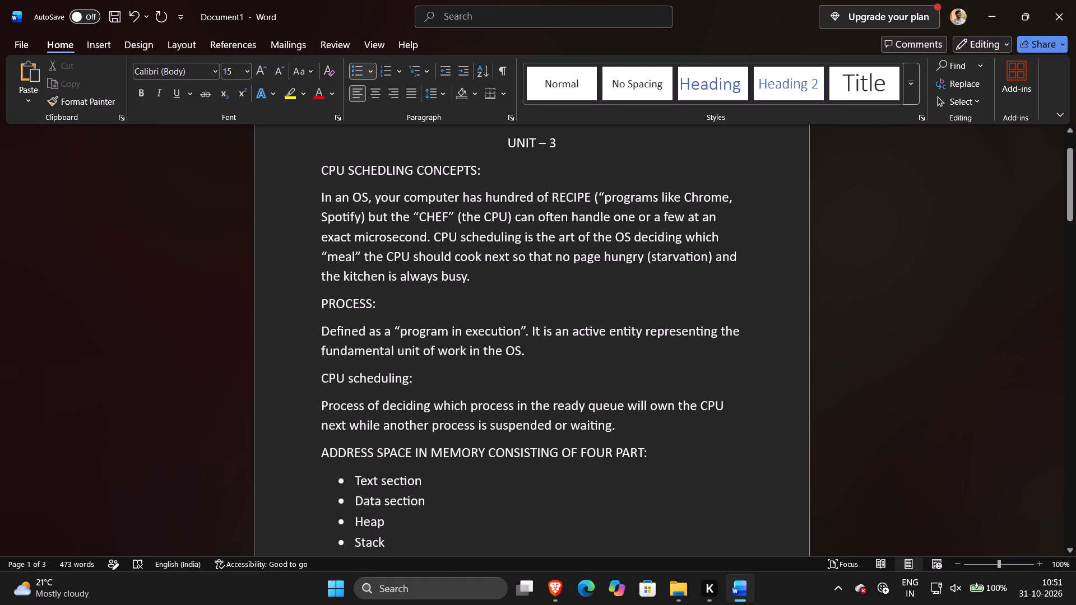
pyautogui.scroll(-1, 370, 225)
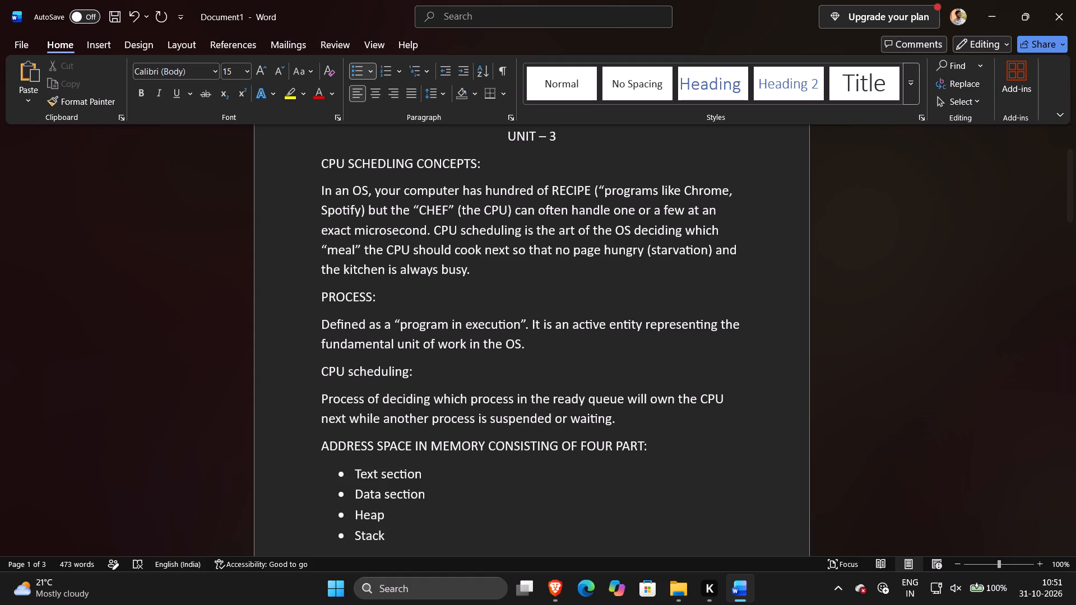
pyautogui.scroll(1, 370, 225)
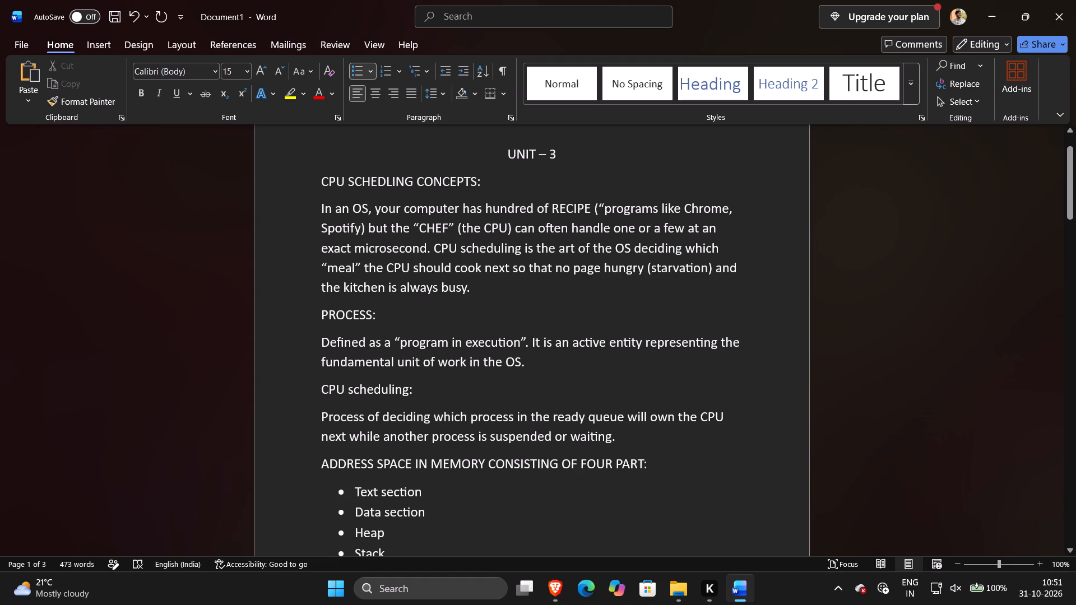
# Review the notes from the CPU scheduling definitions through the performance criteria and optimization table to the I/O bound line on page 3.
pyautogui.scroll(-2, 483, 256)
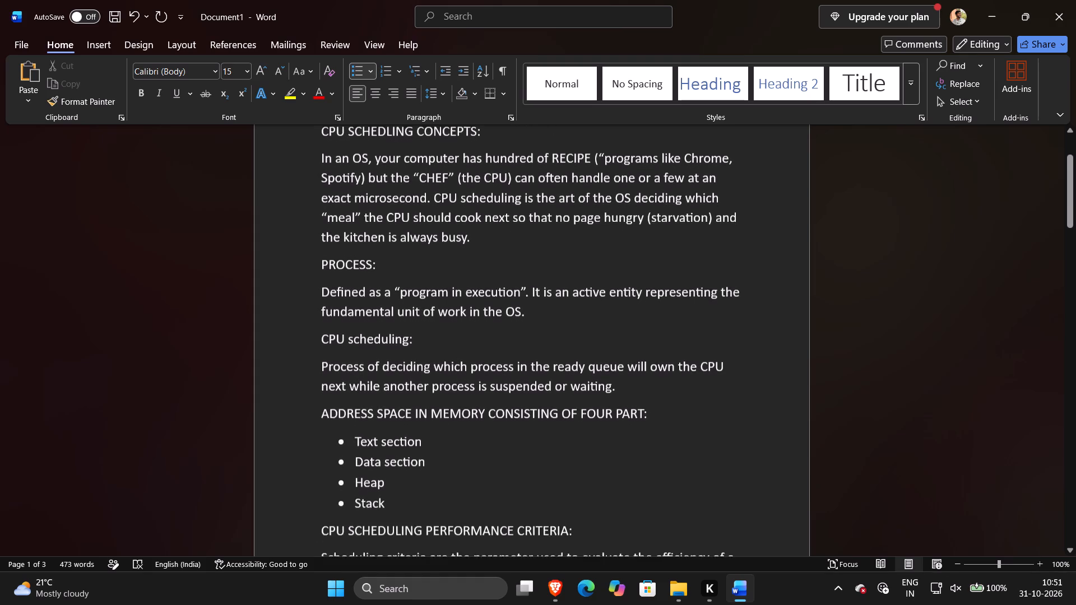
pyautogui.scroll(-3, 483, 256)
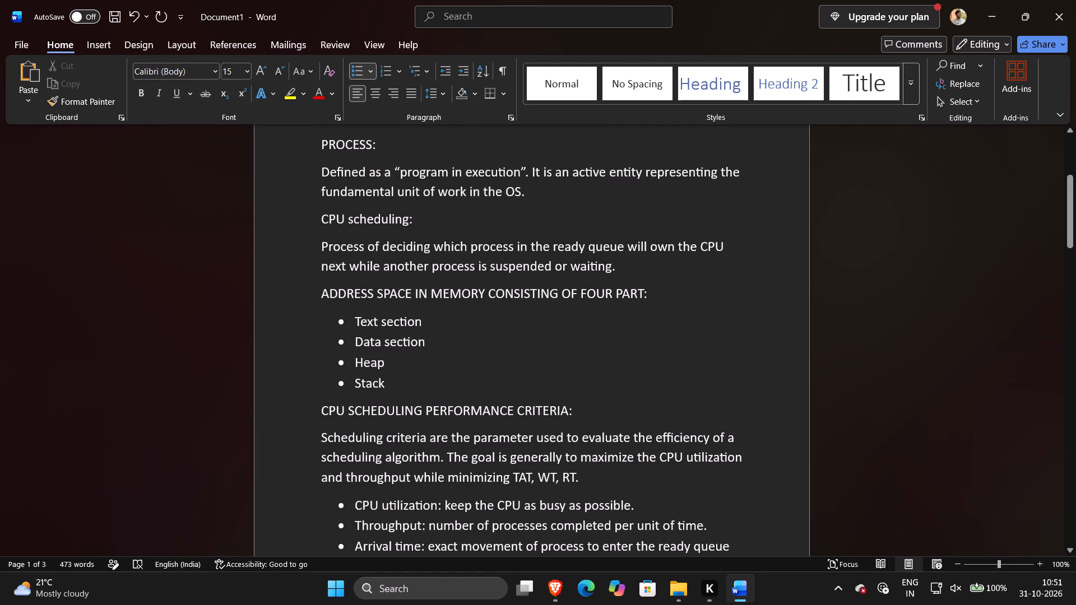
pyautogui.scroll(-1, 483, 256)
pyautogui.hscroll(-1, 483, 256)
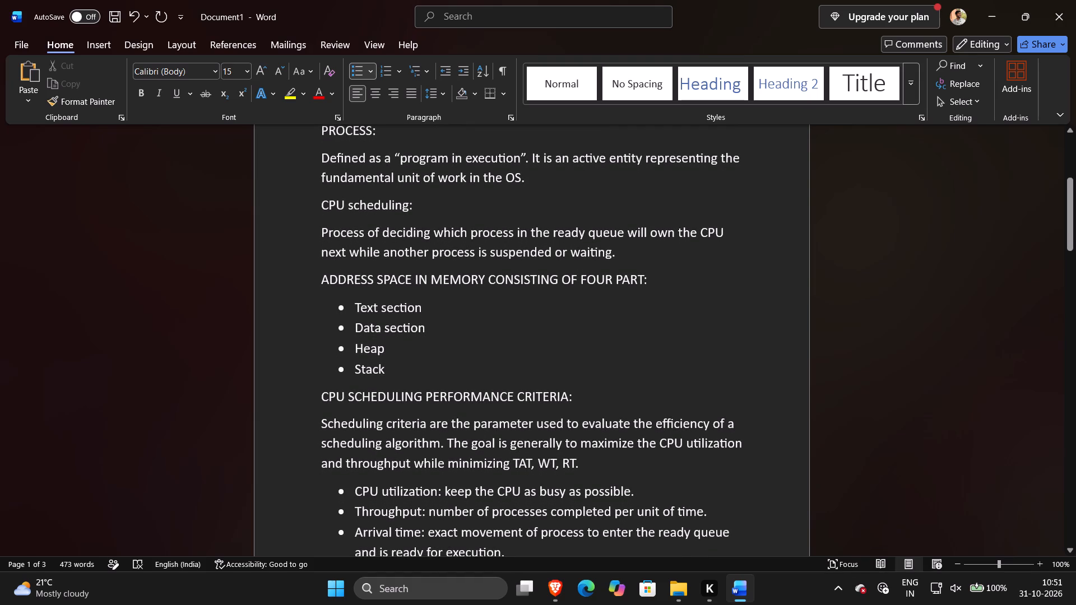
pyautogui.scroll(-1, 362, 233)
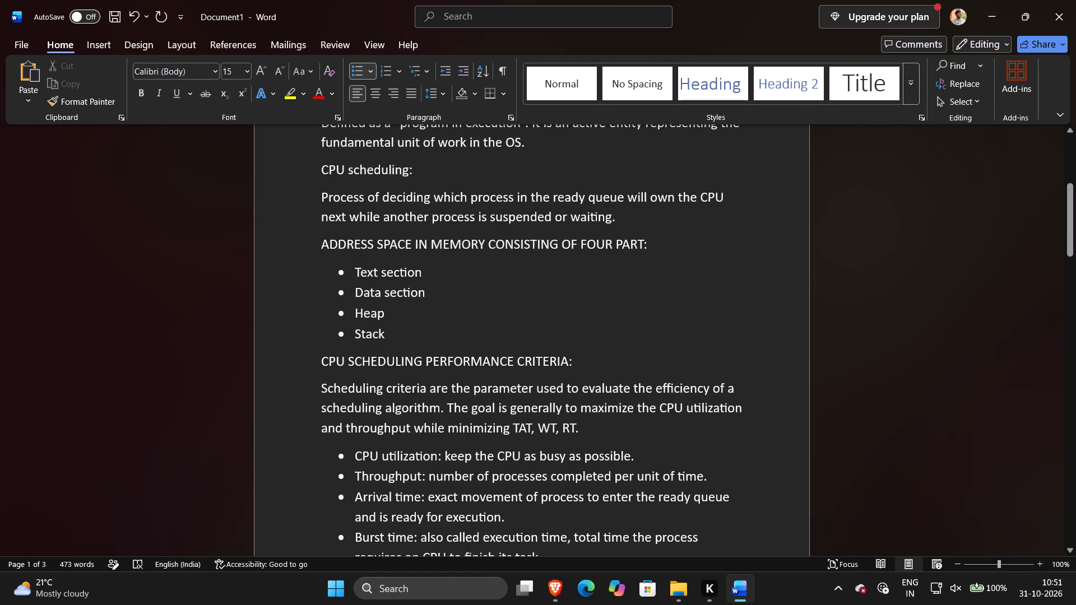
pyautogui.scroll(-1, 447, 204)
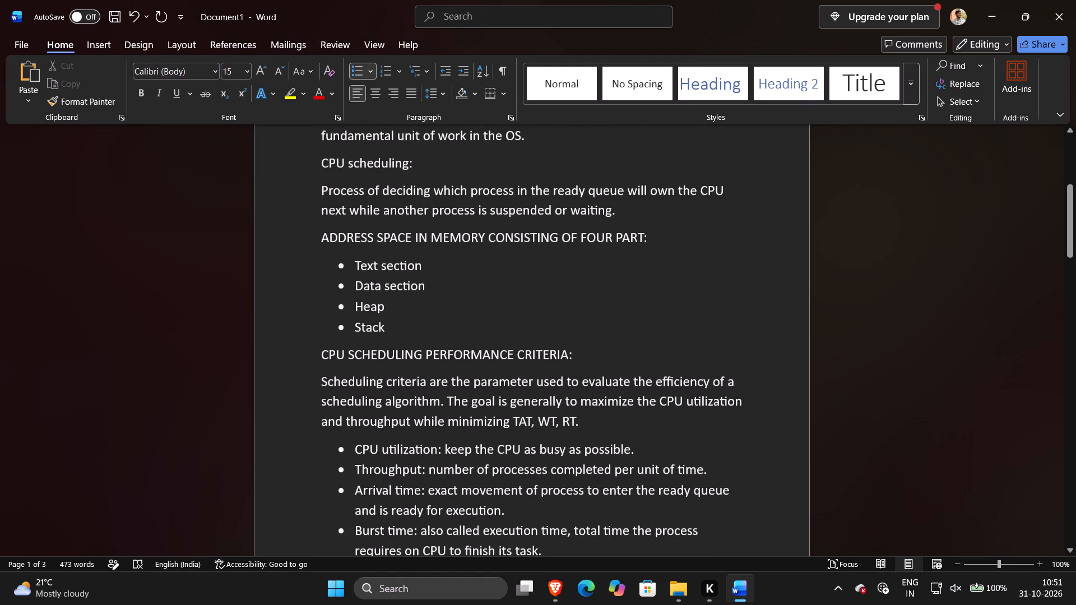
pyautogui.scroll(-1, 599, 197)
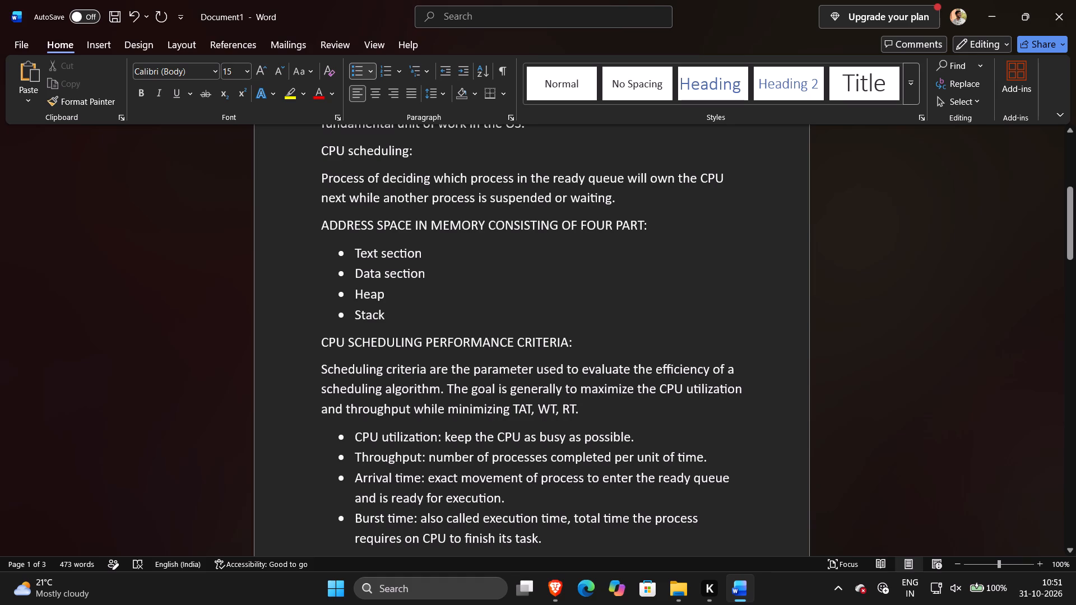
pyautogui.scroll(-2, 432, 210)
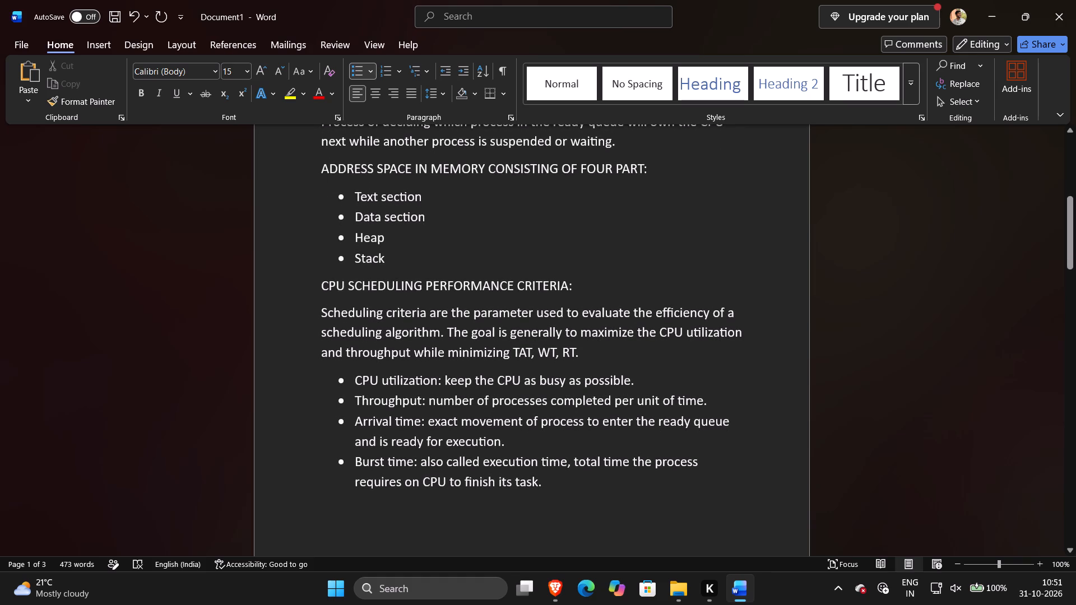
pyautogui.scroll(-1, 330, 346)
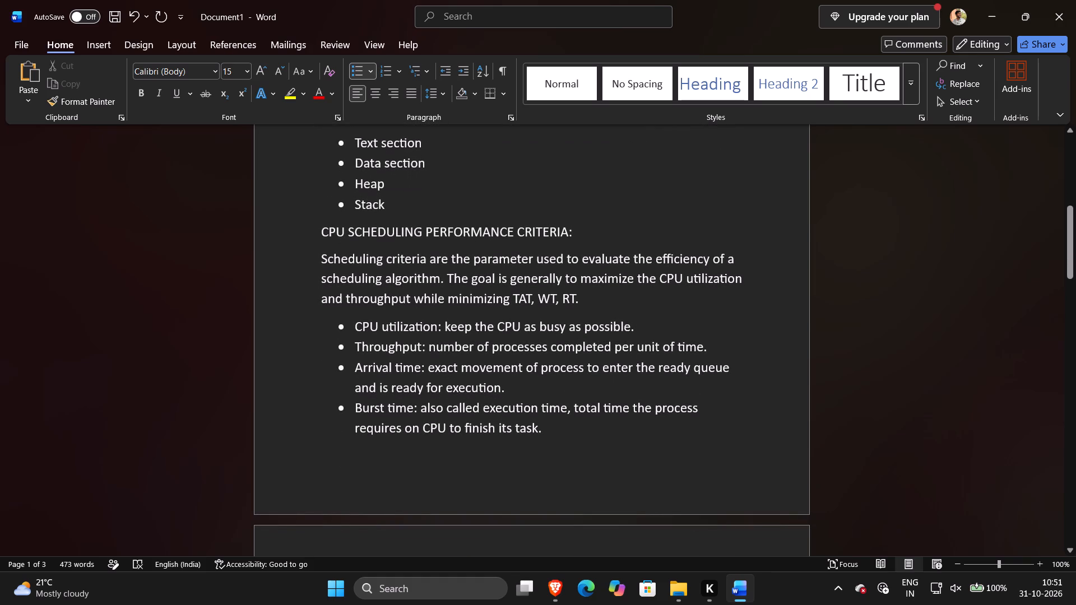
pyautogui.scroll(-6, 330, 346)
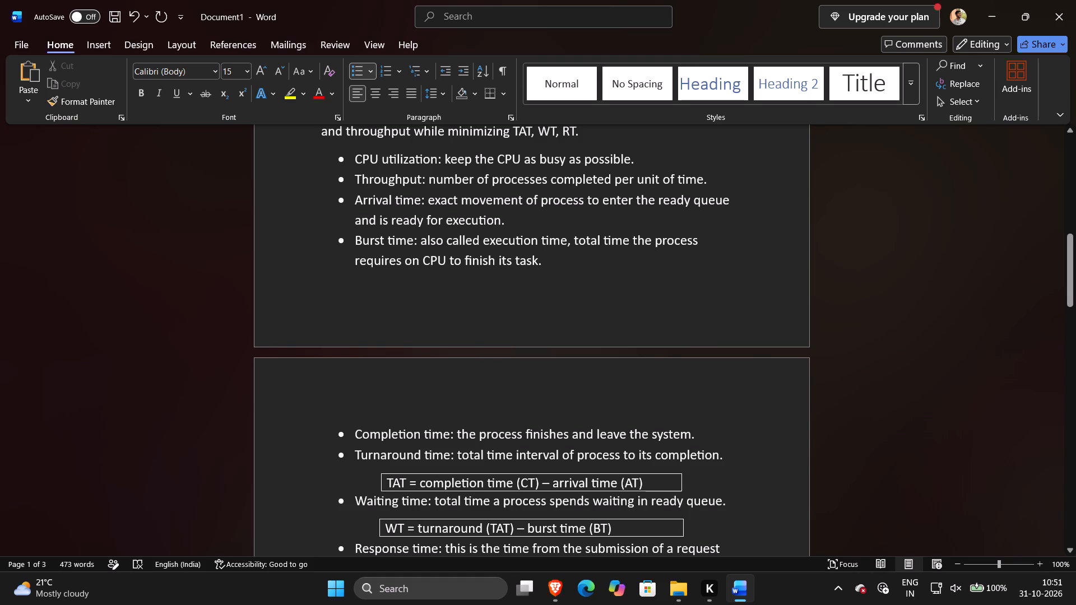
pyautogui.scroll(-6, 410, 487)
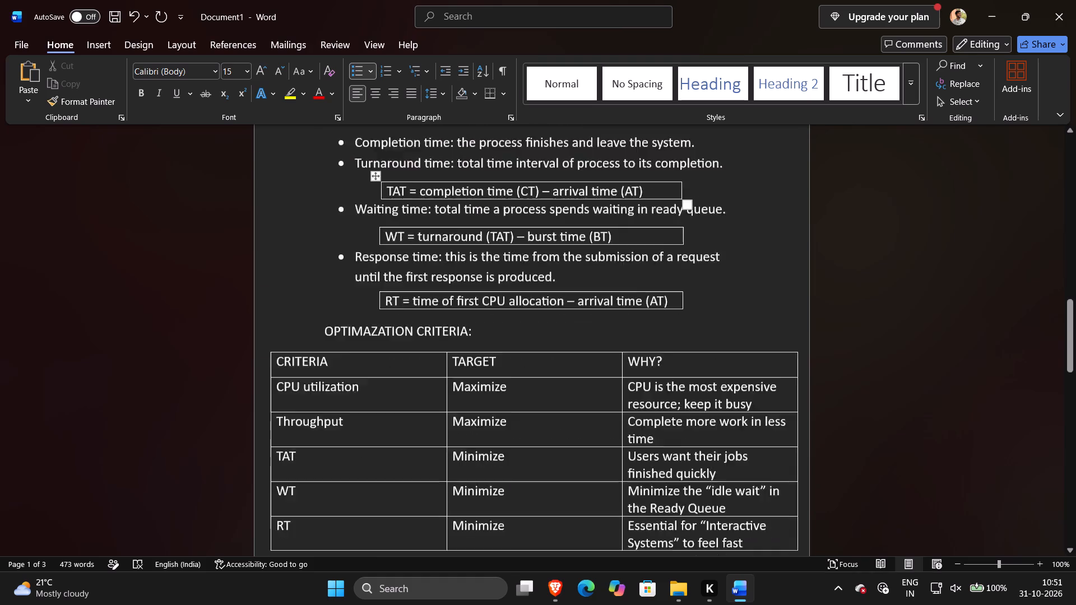
pyautogui.scroll(-9, 410, 487)
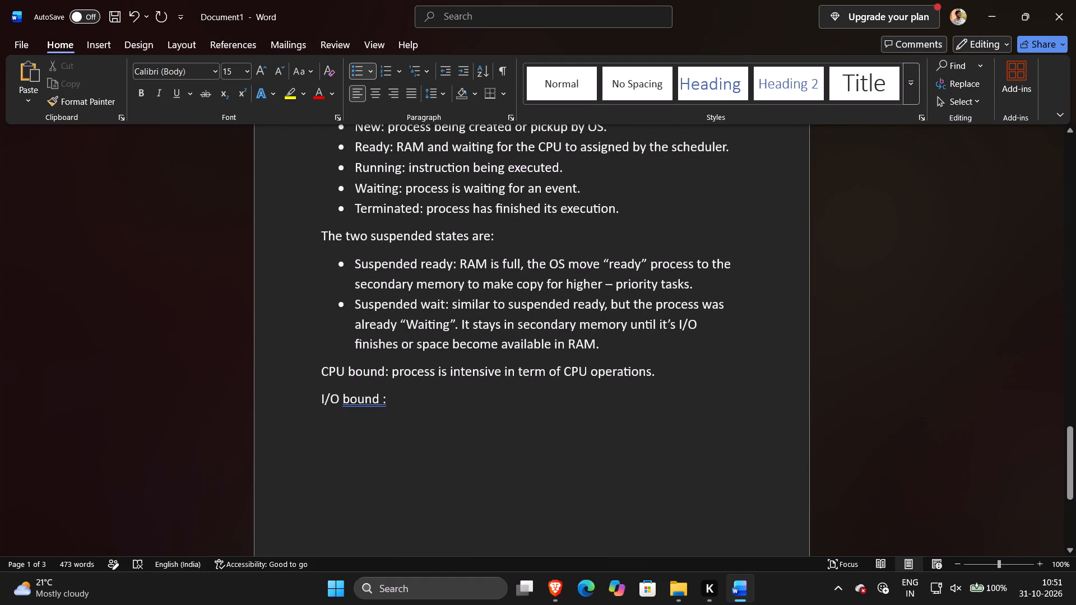
# Correct the spacing in the "I/O bound :" label so it reads "I/O bound:".
pyautogui.rightClick(371, 402)
pyautogui.moveTo(298, 168); pyautogui.dragTo(302, 146)
pyautogui.click(302, 146)
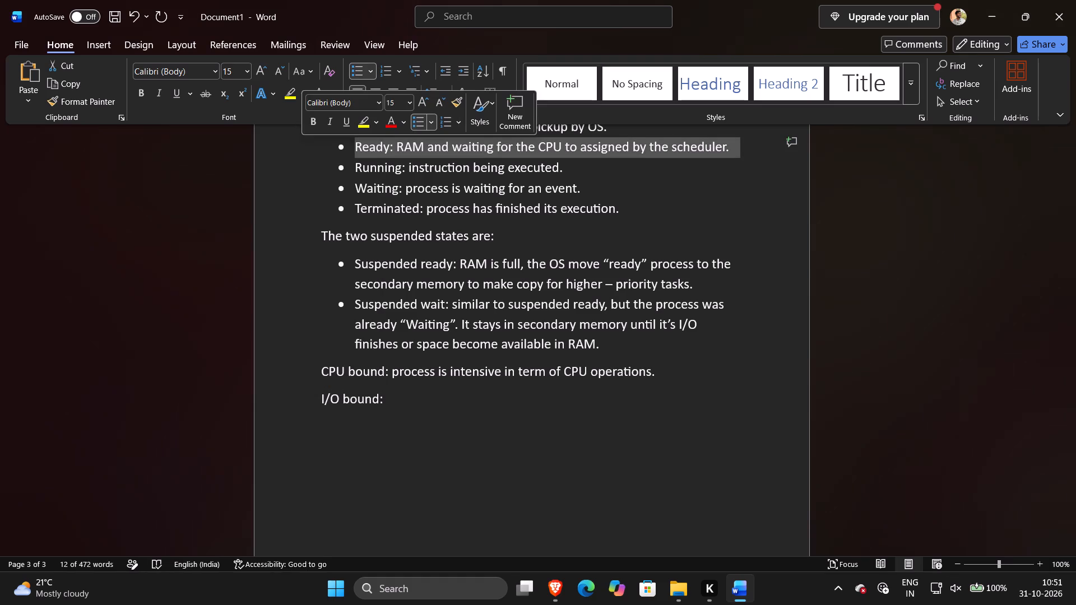
pyautogui.click(302, 146)
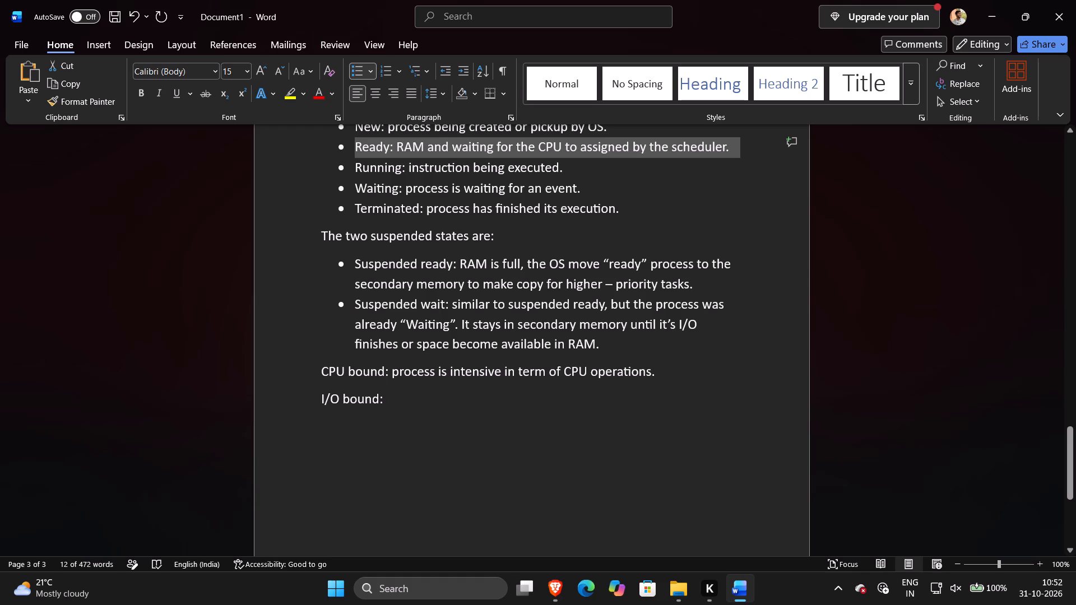
# Copy the definition "process is intensive in term of CPU operations." from the CPU bound line to after the "I/O bound:" label.
pyautogui.click(421, 398)
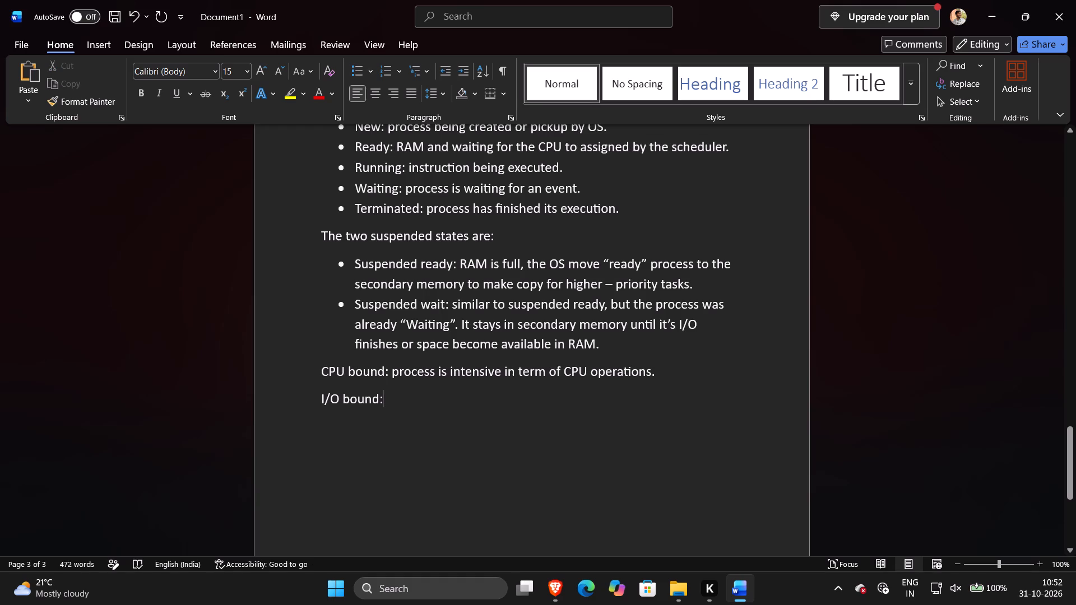
pyautogui.moveTo(669, 369); pyautogui.dragTo(396, 374)
pyautogui.hotkey('ctrl', 'c')
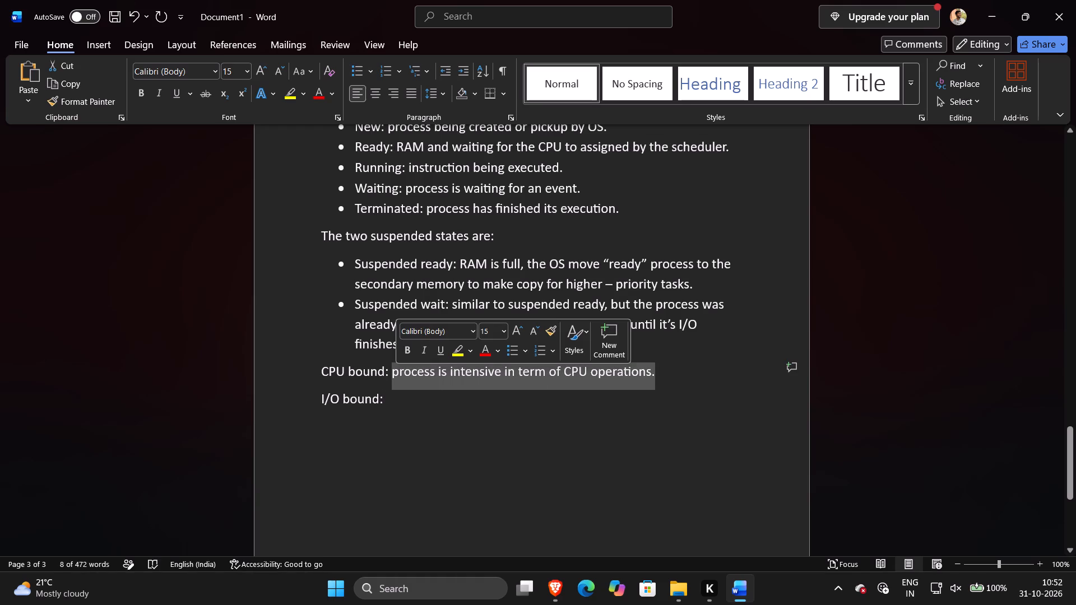
pyautogui.click(398, 398)
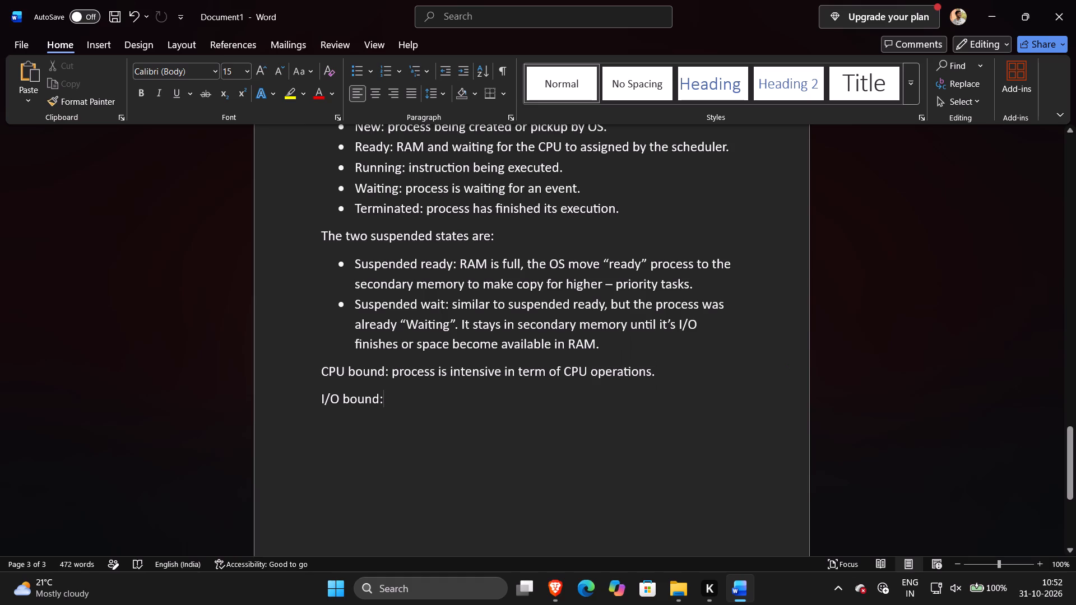
pyautogui.press('space')
pyautogui.hotkey('ctrl', 'v')
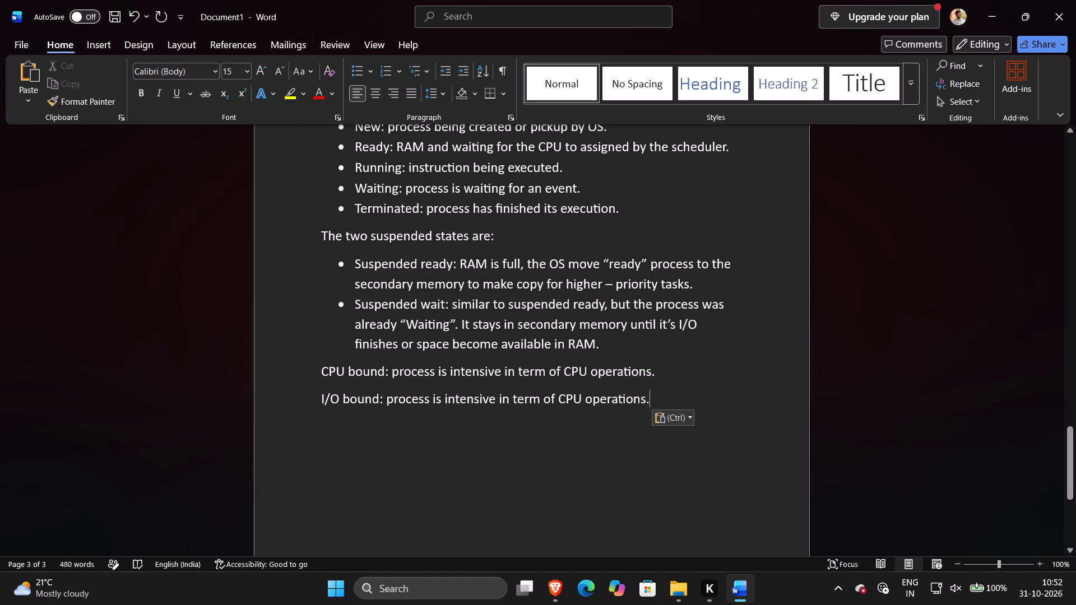
# Replace "CPU" with "I/O" in the definition on the I/O bound line.
pyautogui.click(580, 398)
pyautogui.press('BackSpace')
pyautogui.press('BackSpace')
pyautogui.press('BackSpace')
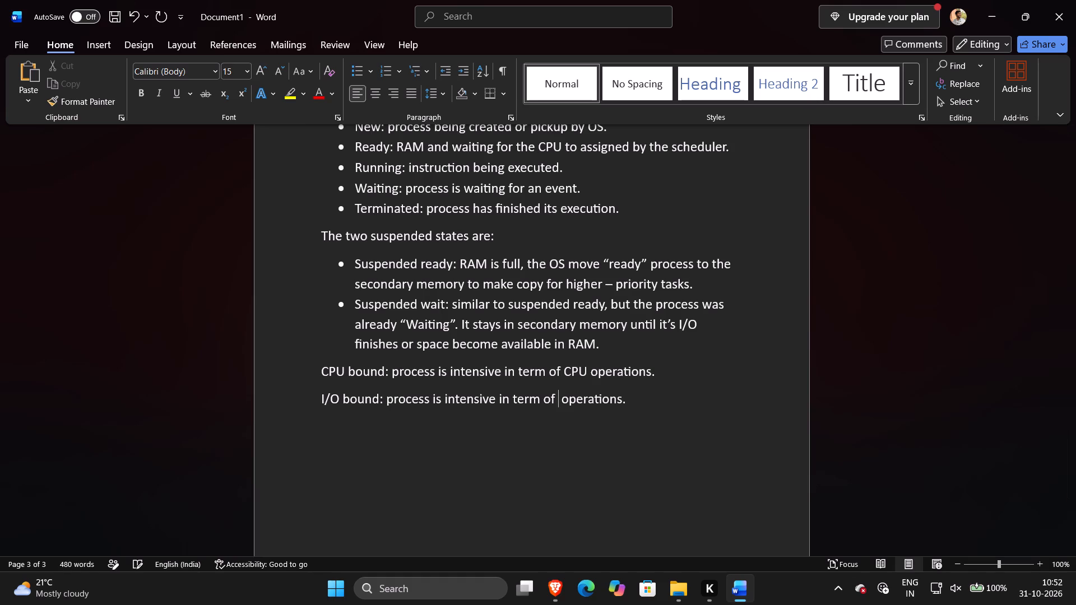
pyautogui.write('I/O')
pyautogui.click(652, 408)
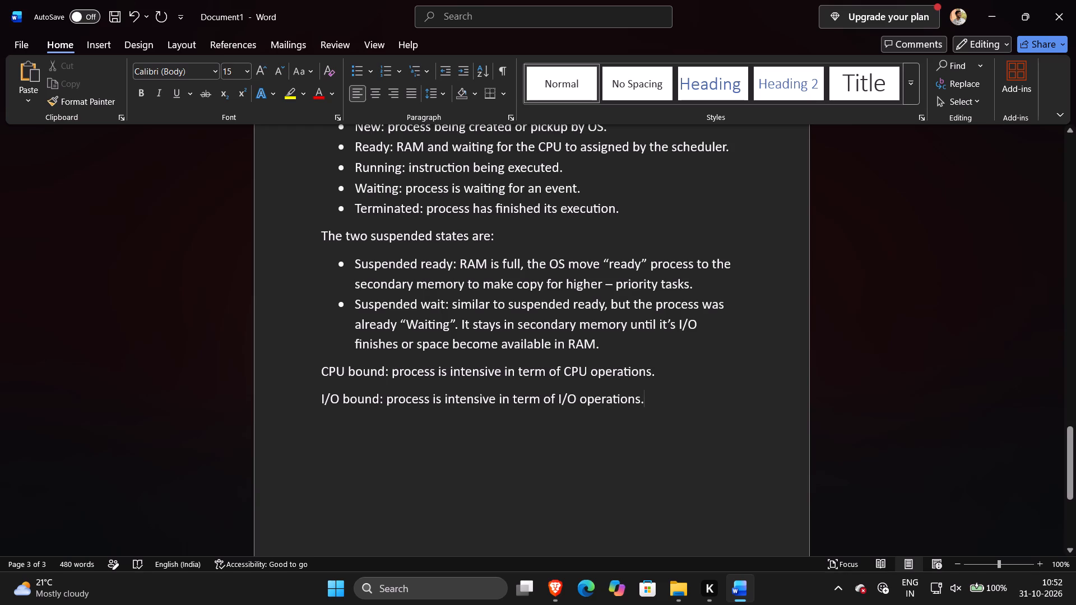
# Change "term" to "terms" in both the CPU bound and I/O bound definitions.
pyautogui.click(545, 374)
pyautogui.press('s')
pyautogui.click(537, 398)
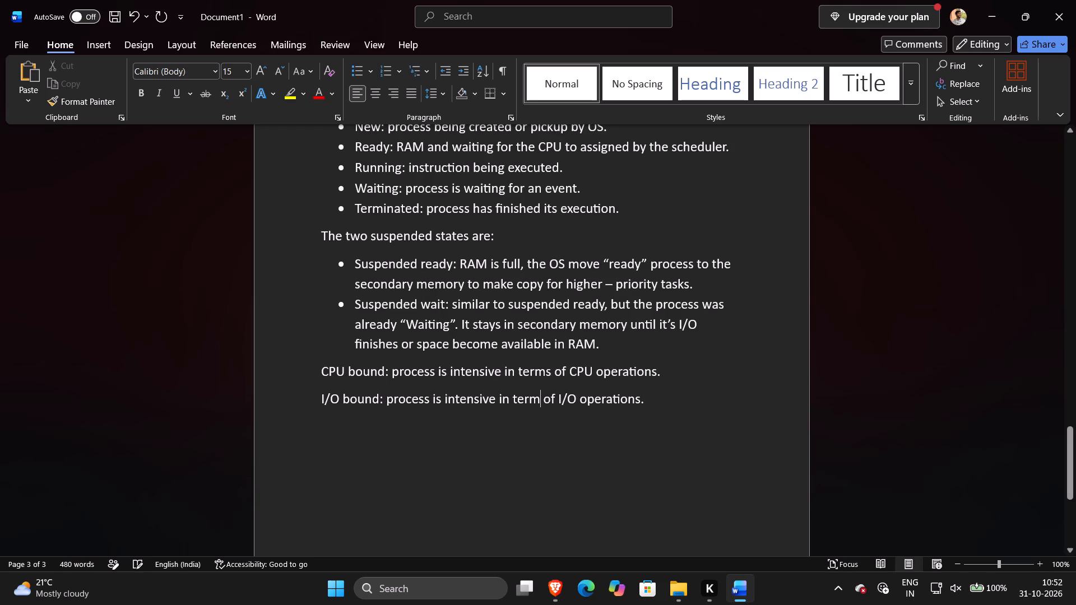
pyautogui.press('s')
pyautogui.click(703, 411)
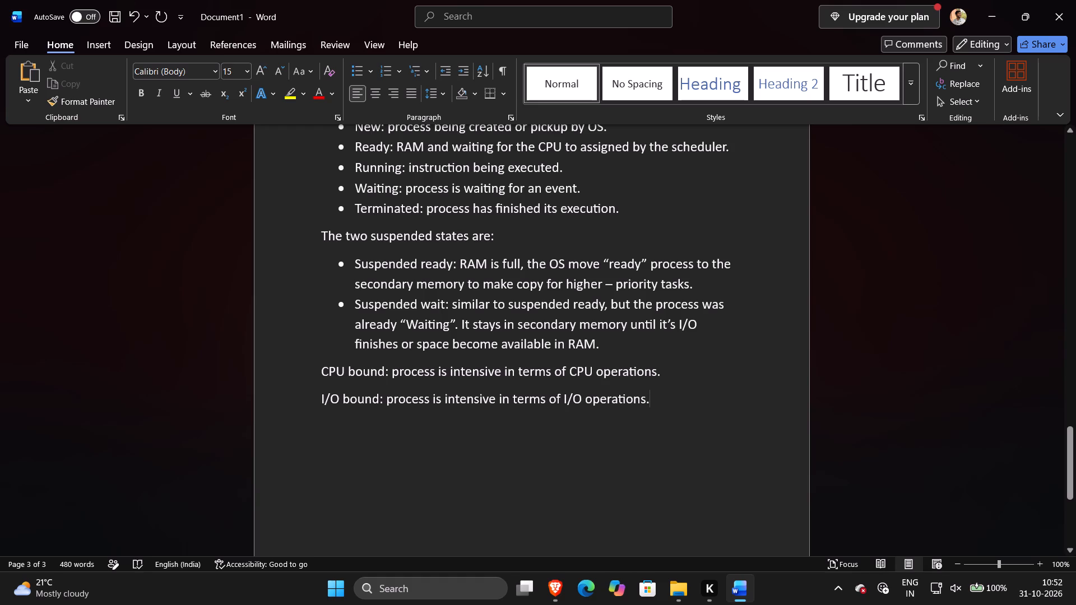
# Add the heading "SCHEDULING QUEUES:" on a new line below the I/O bound definition.
pyautogui.press('Return')
pyautogui.write('SCHEDULIN')
pyautogui.write('G')
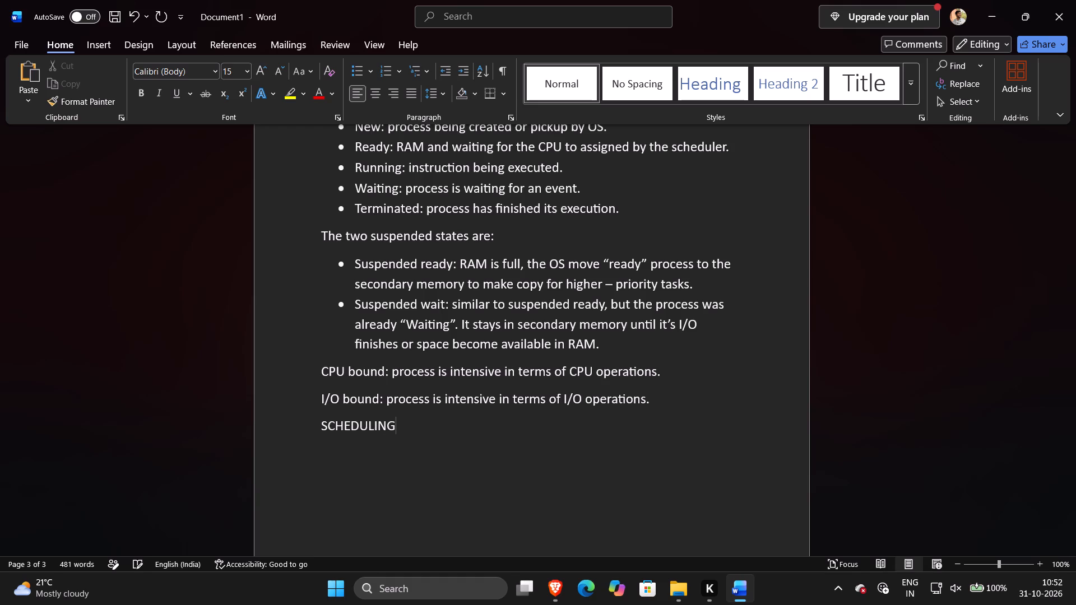
pyautogui.press('space')
pyautogui.write('qu')
pyautogui.press('BackSpace')
pyautogui.press('BackSpace')
pyautogui.write('QUEUES')
pyautogui.hotkey('shift', ':')
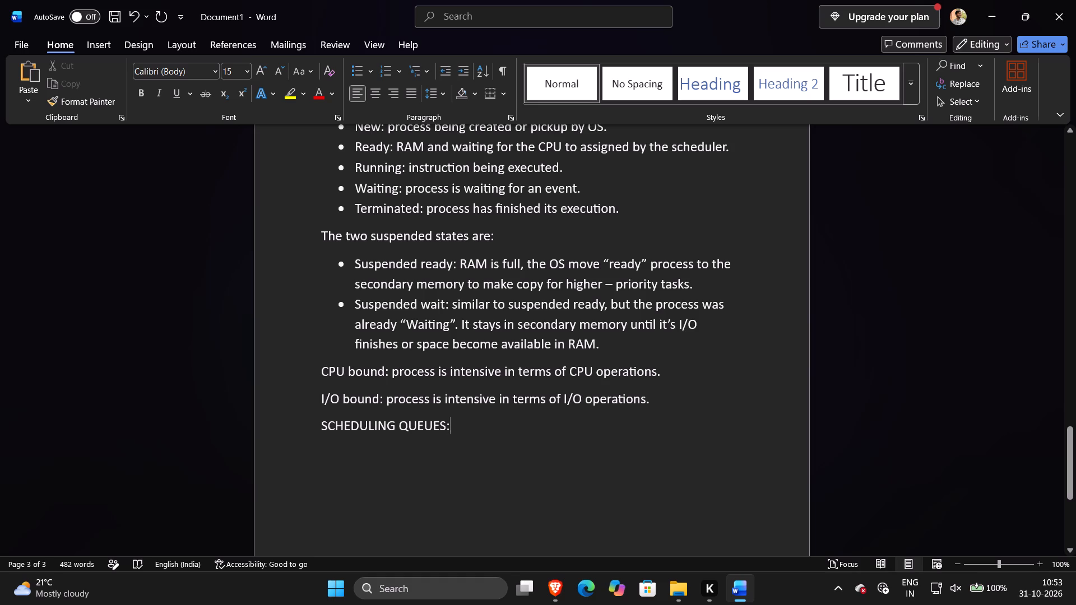
# Start a bulleted list under the SCHEDULING QUEUES heading with the first item "Job queues:".
pyautogui.press('Return')
pyautogui.click(352, 71)
pyautogui.write('jo')
pyautogui.press('BackSpace')
pyautogui.write('on')
pyautogui.press('BackSpace')
pyautogui.write('b que')
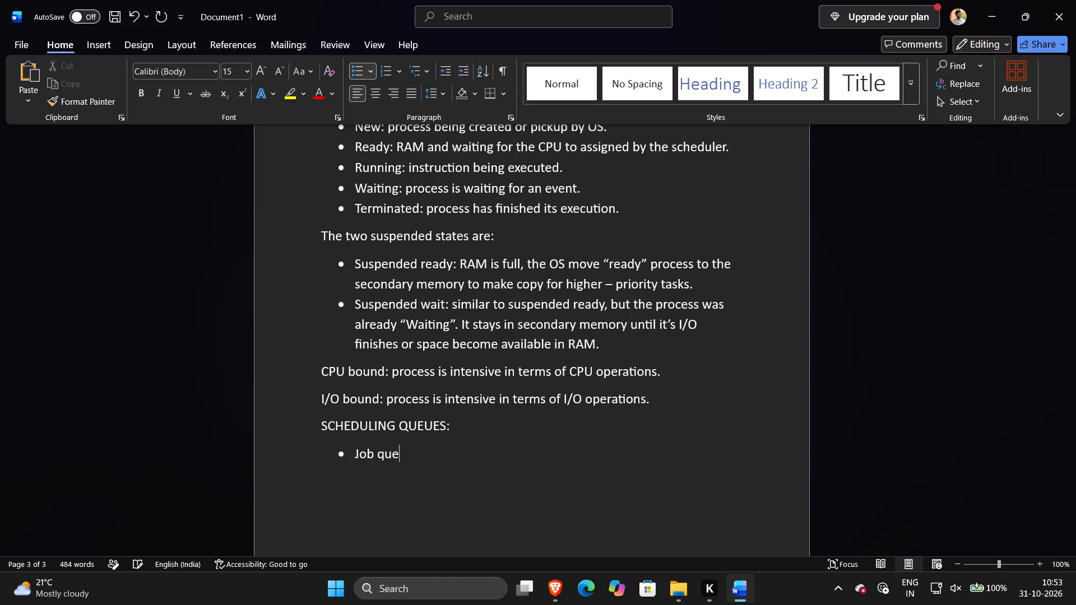
pyautogui.write('ues')
pyautogui.hotkey('shift', ':')
# Add the bullet "Ready queue:" below the job queues item, followed by an empty bullet.
pyautogui.press('Return')
pyautogui.write('ready')
pyautogui.press('space')
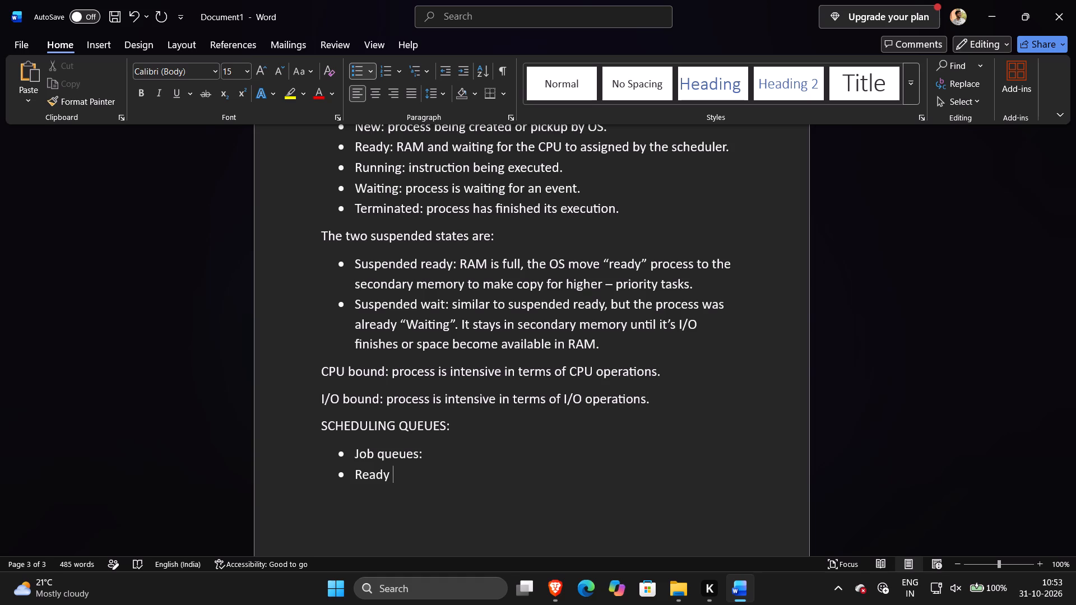
pyautogui.write('queue')
pyautogui.hotkey('shift', ':')
pyautogui.press('Return')
# Change the "Job queues:" label to the singular "Job queue:".
pyautogui.click(418, 460)
pyautogui.press('BackSpace')
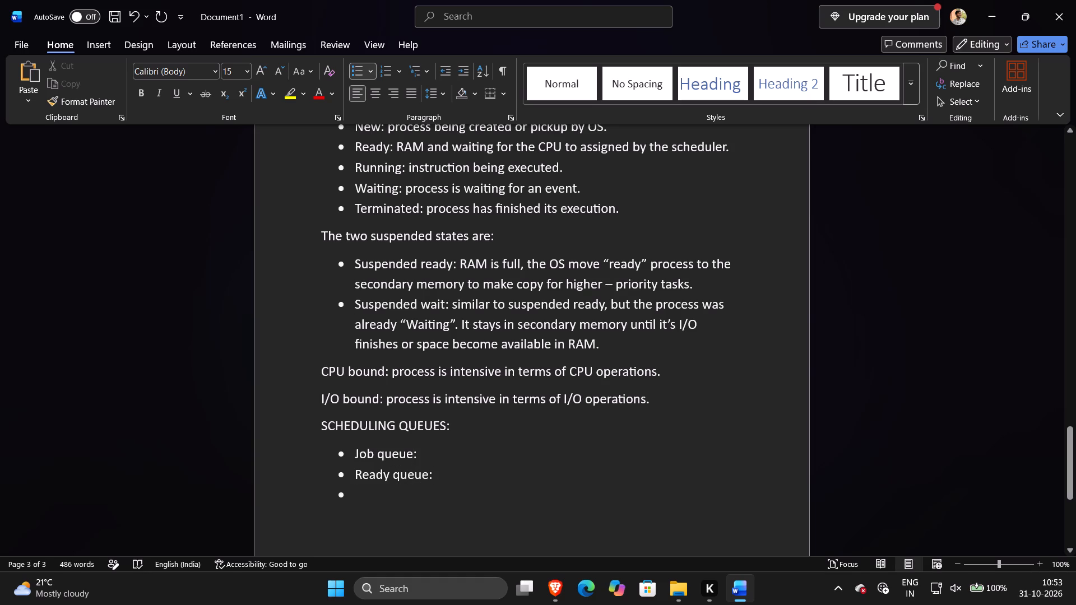
# Fill the empty third bullet of the scheduling queues list with the label "Waiting queue:".
pyautogui.click(398, 502)
pyautogui.write('wau')
pyautogui.press('BackSpace')
pyautogui.write('itin')
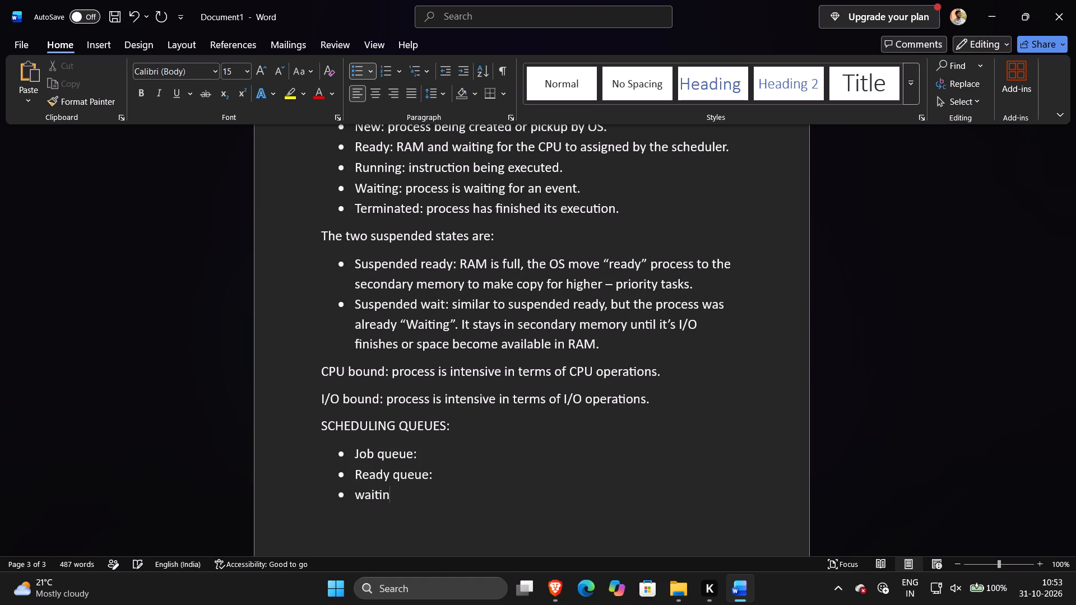
pyautogui.write('g')
pyautogui.press('space')
pyautogui.write('que')
pyautogui.write('ue')
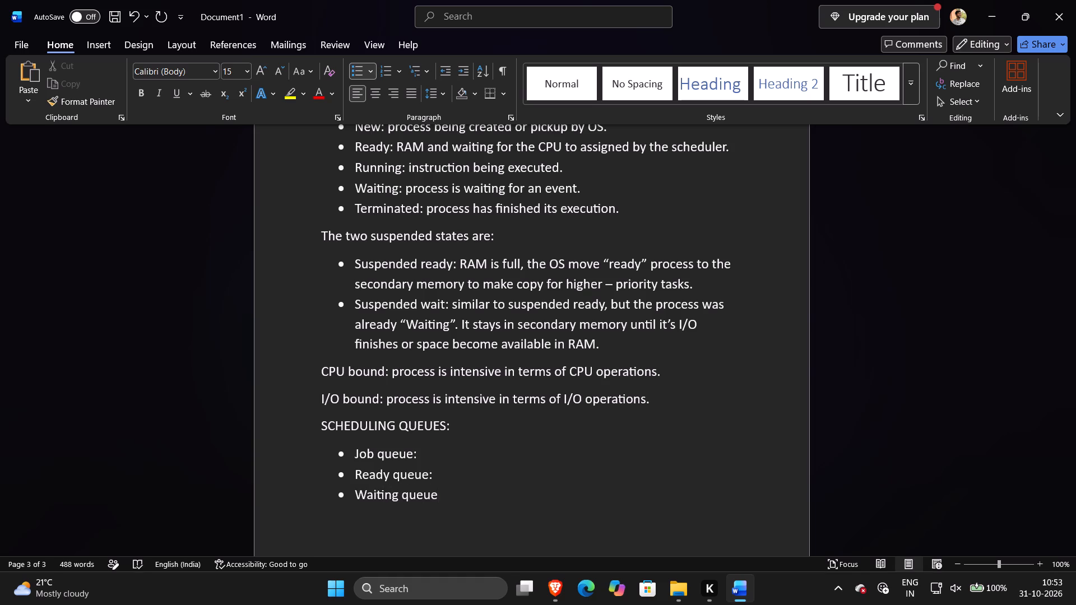
pyautogui.hotkey('shift', ':')
# Write the definition "all processes which are in New state are kept in this queue." after the "Job queue:" label.
pyautogui.click(435, 455)
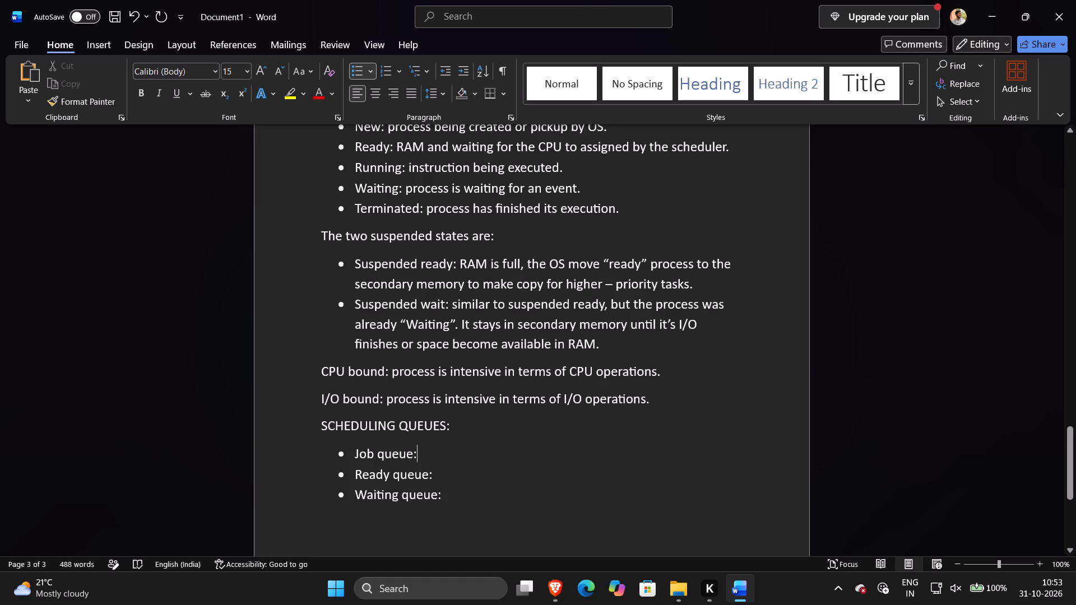
pyautogui.press('space')
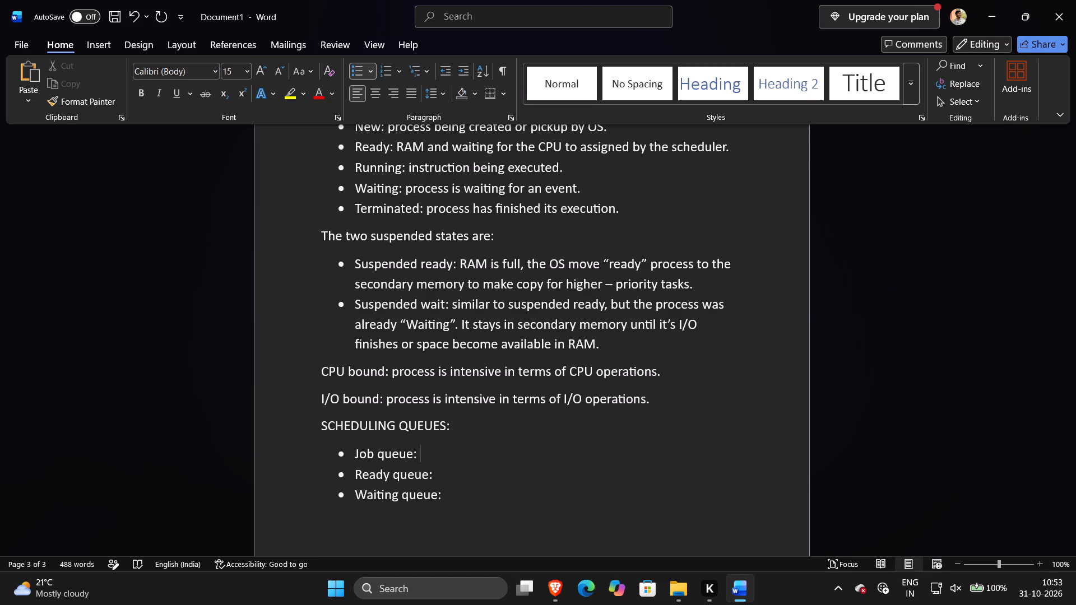
pyautogui.write('all processes')
pyautogui.press('space')
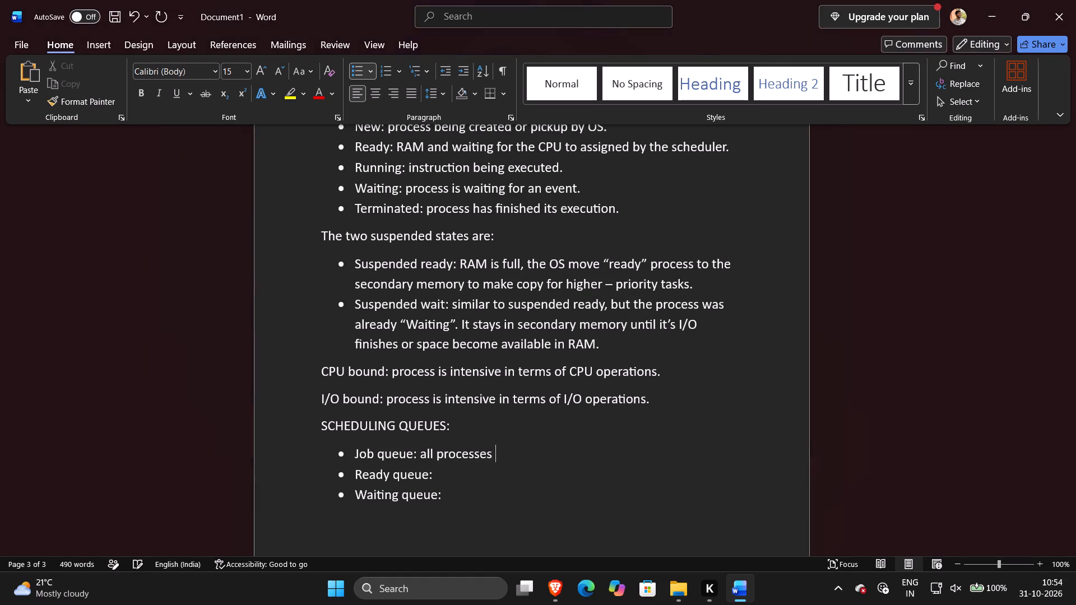
pyautogui.write('which are')
pyautogui.press('i')
pyautogui.press('BackSpace')
pyautogui.press('space')
pyautogui.write('in')
pyautogui.press('space')
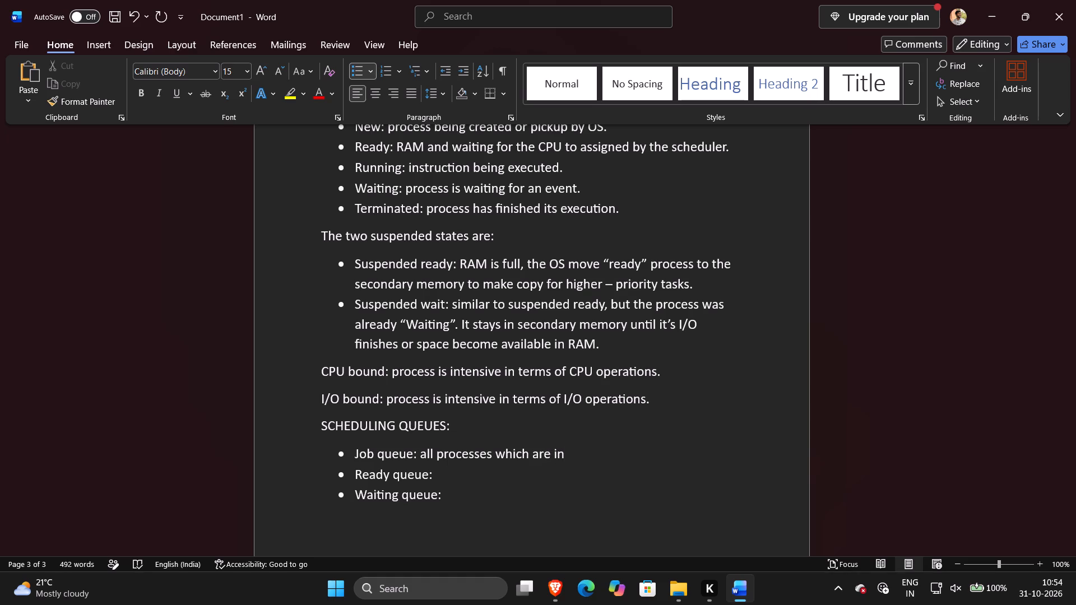
pyautogui.write('New')
pyautogui.press('space')
pyautogui.write('state')
pyautogui.press('space')
pyautogui.write('are kept')
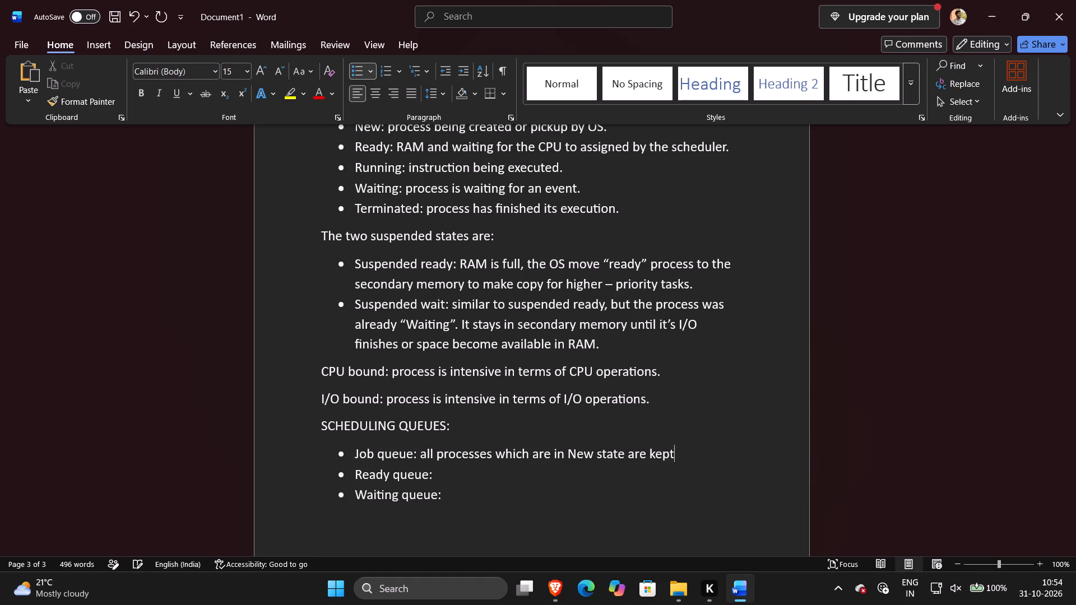
pyautogui.press('space')
pyautogui.write('in')
pyautogui.press('space')
pyautogui.write('this qu')
pyautogui.press('e')
pyautogui.write('ue.')
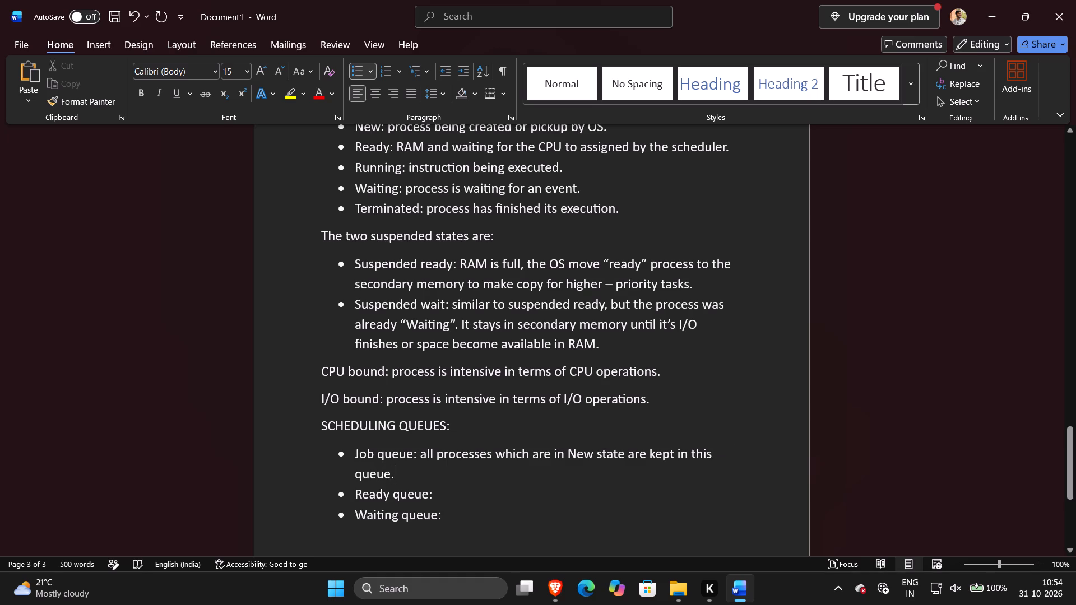
# Add a space after the "Ready queue:" label and capitalise the first word of the Job queue definition to "All".
pyautogui.scroll(-2, 472, 472)
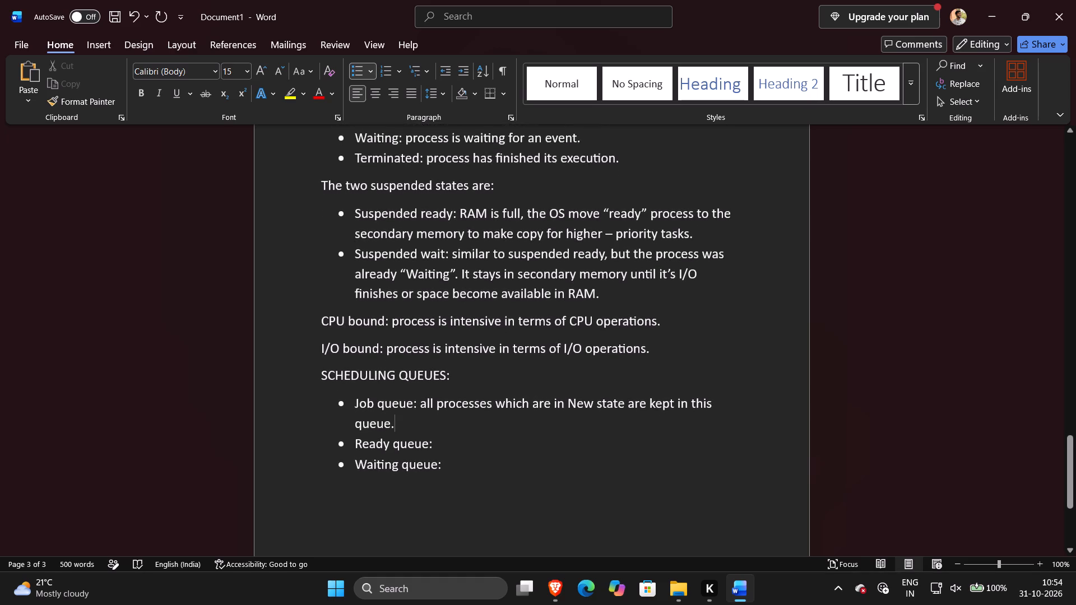
pyautogui.scroll(-2, 472, 472)
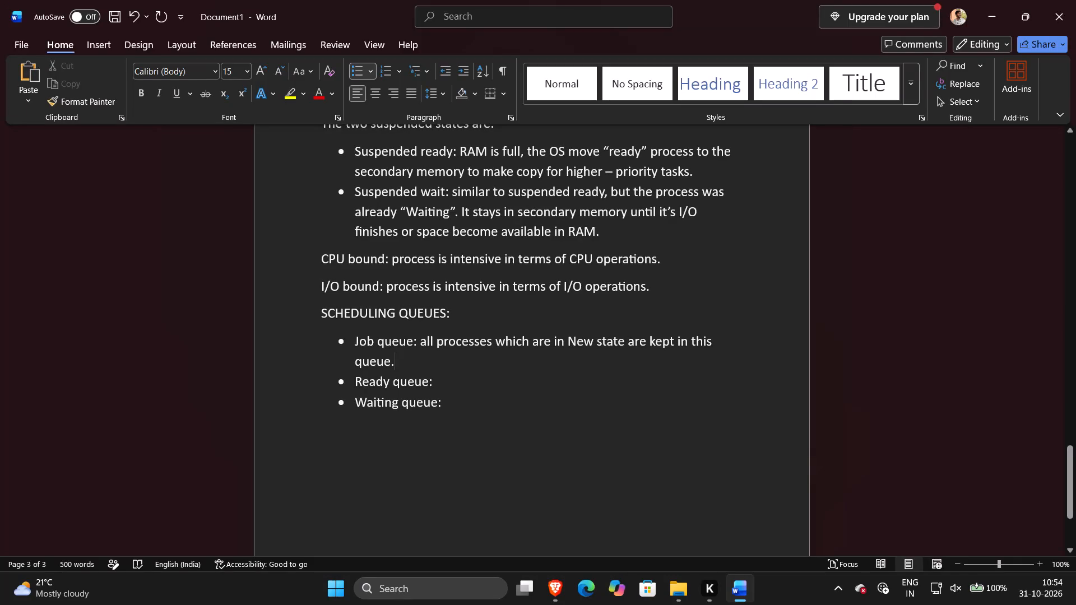
pyautogui.click(484, 386)
pyautogui.press('space')
pyautogui.click(426, 341)
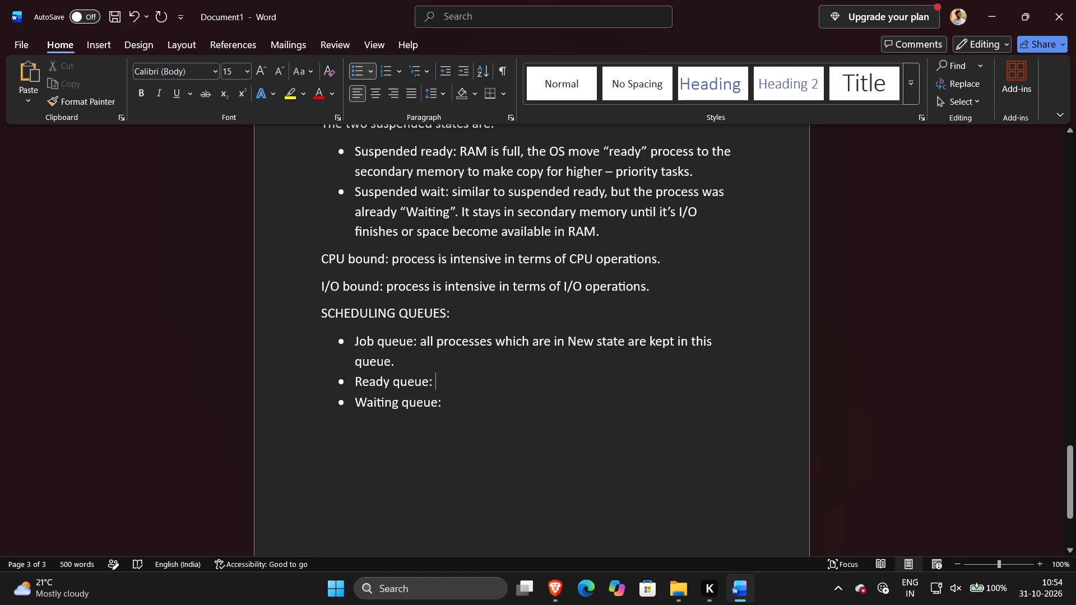
pyautogui.click(426, 341)
pyautogui.press('BackSpace')
pyautogui.hotkey('shift', 'a')
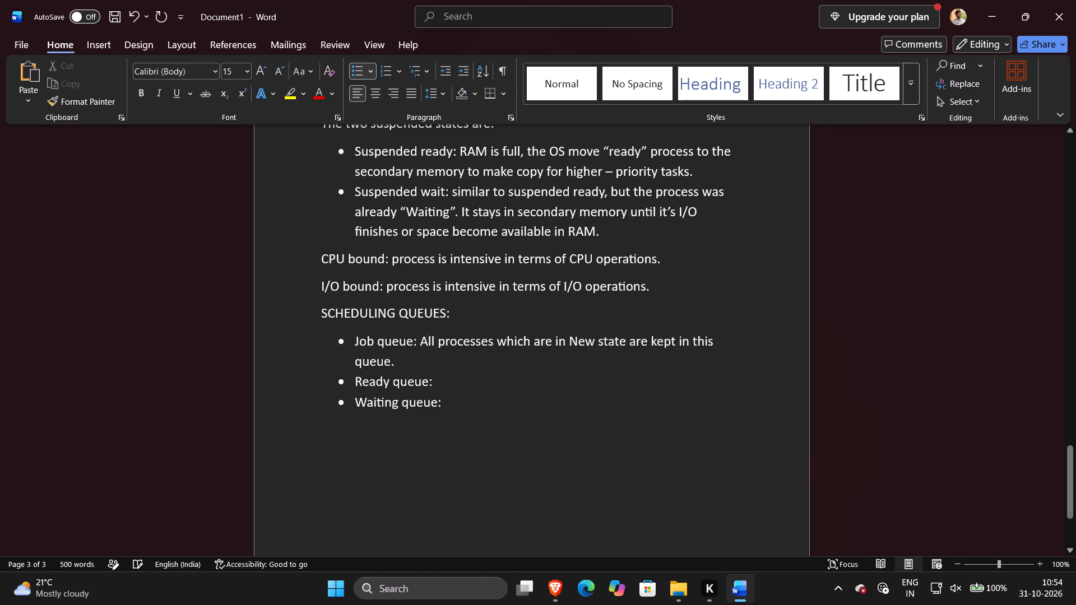
# Write the definition "All processes which are in new Ready state are kept in this queue." after the "Ready queue:" label.
pyautogui.click(448, 379)
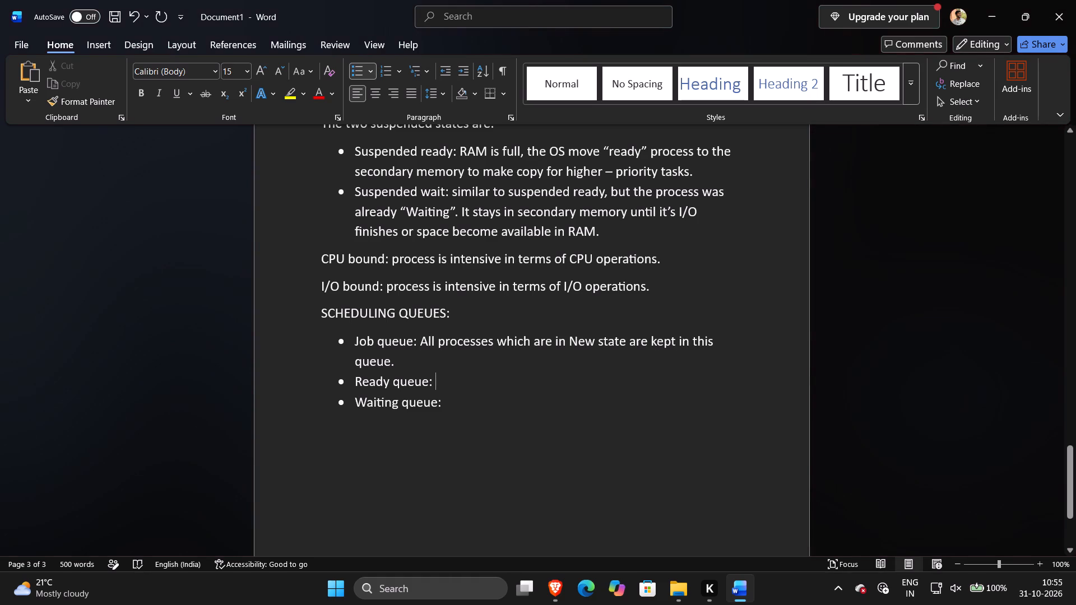
pyautogui.press('space')
pyautogui.press('BackSpace')
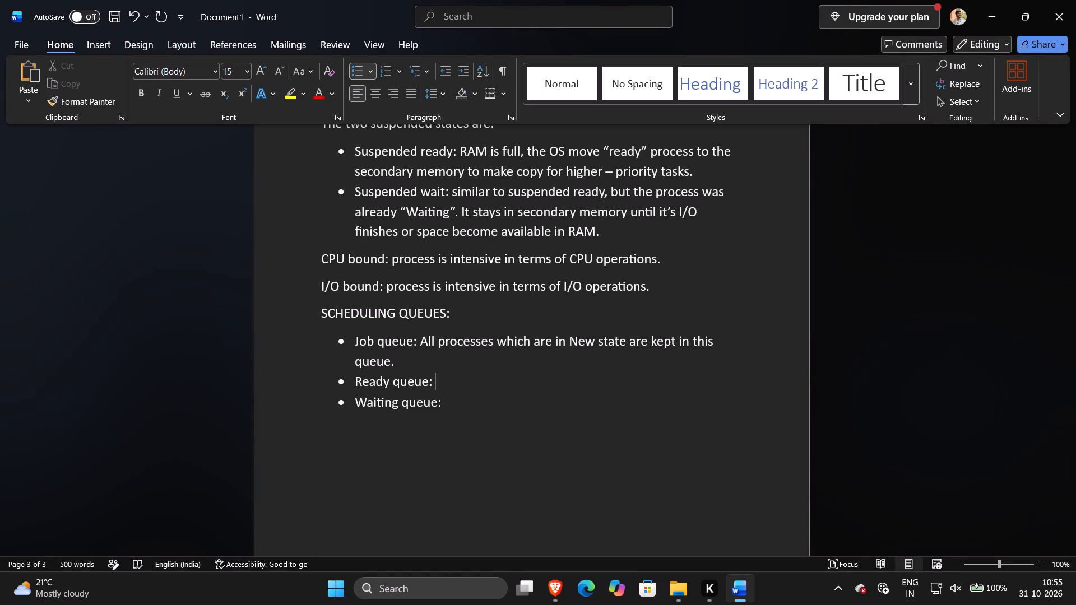
pyautogui.write('All')
pyautogui.press('space')
pyautogui.write('processes')
pyautogui.press('space')
pyautogui.write('whcc')
pyautogui.press('BackSpace')
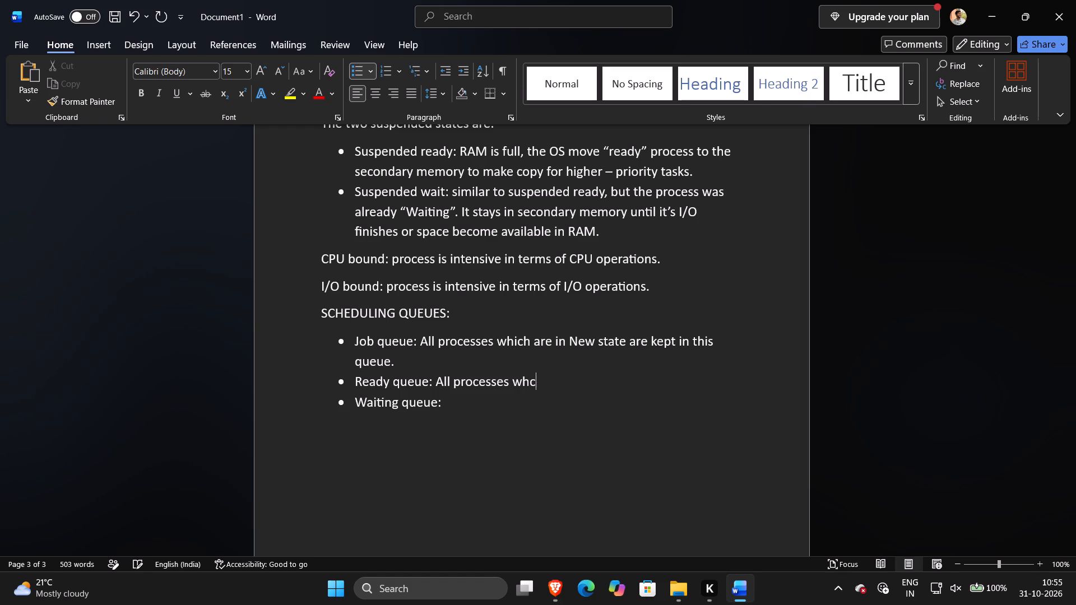
pyautogui.press('BackSpace')
pyautogui.write('ich')
pyautogui.press('space')
pyautogui.write('are in')
pyautogui.press('space')
pyautogui.write('new')
pyautogui.press('space')
pyautogui.write('re')
pyautogui.press('BackSpace')
pyautogui.press('BackSpace')
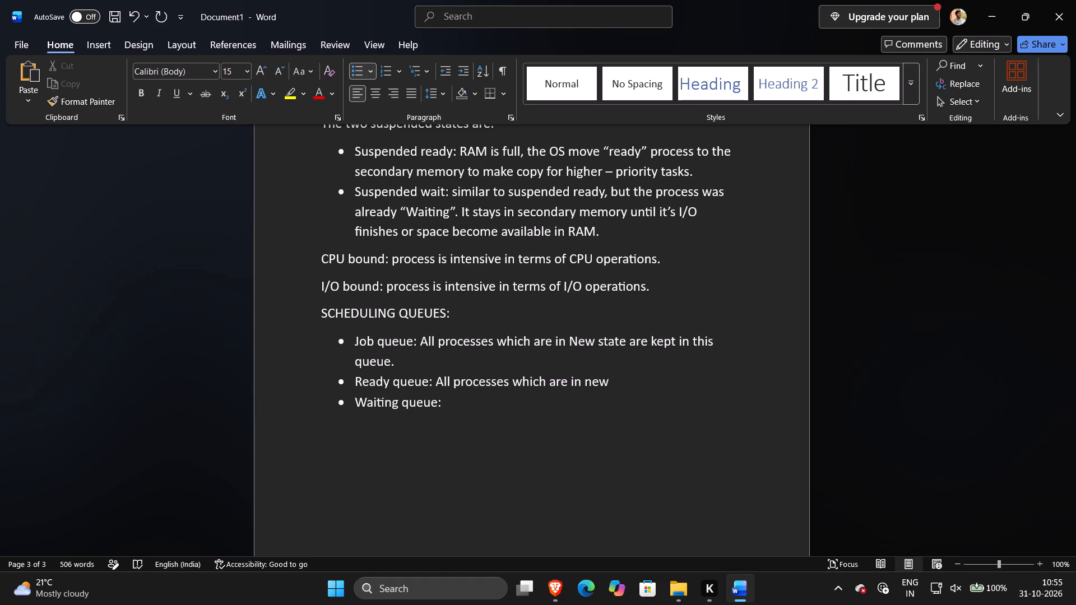
pyautogui.write('Ready')
pyautogui.press('space')
pyautogui.write('state are kept in this que')
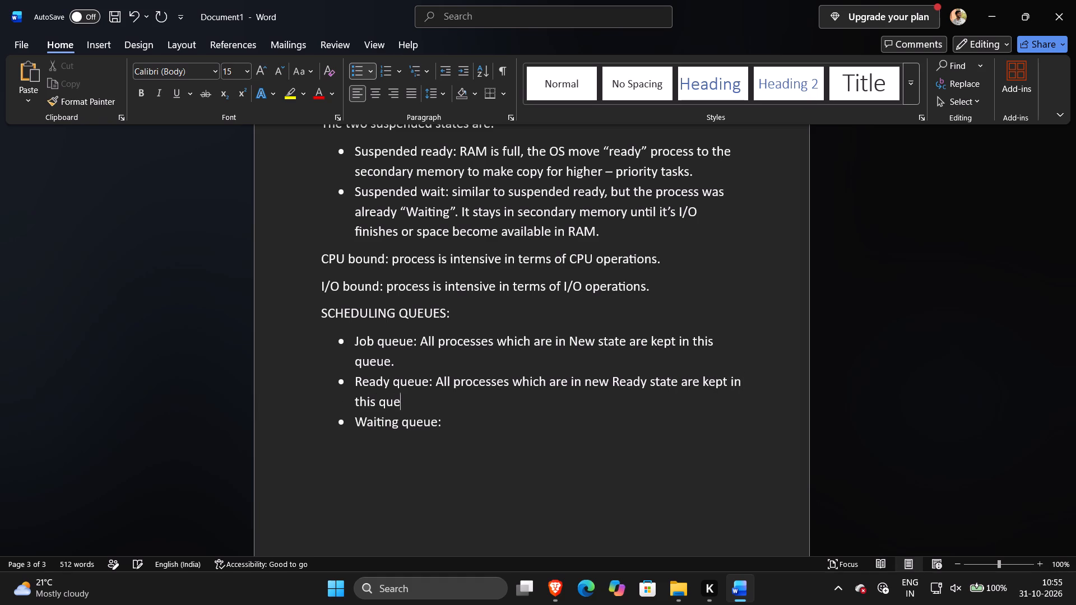
pyautogui.write('ue')
pyautogui.press('.')
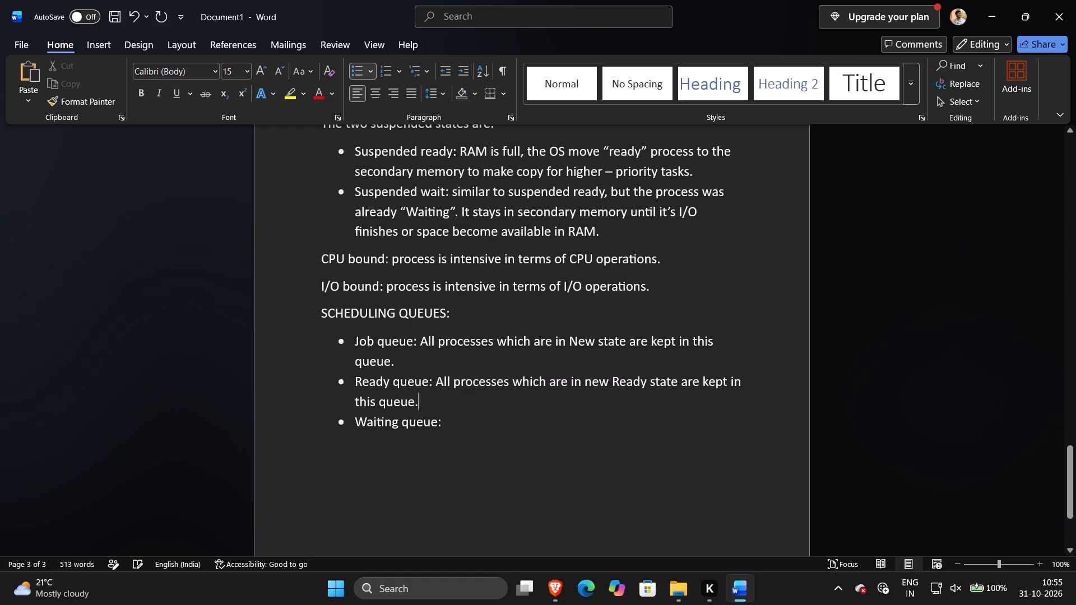
# Write the definition "All processes which are in Waiting for a specific I/O device are kept in this queue." after the "Waiting queue:" label.
pyautogui.click(469, 411)
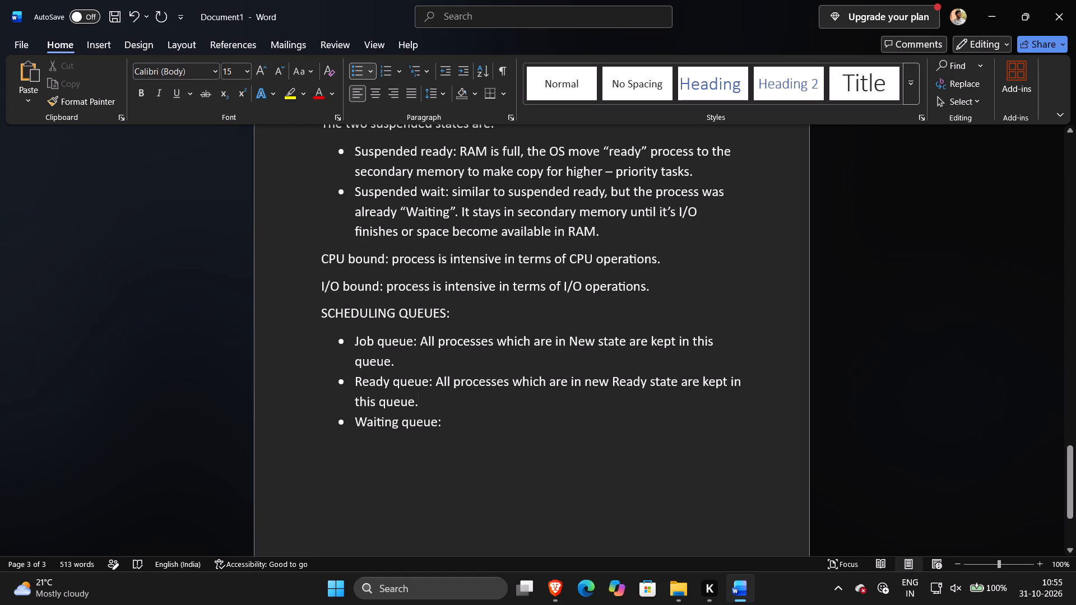
pyautogui.click(460, 421)
pyautogui.press('space')
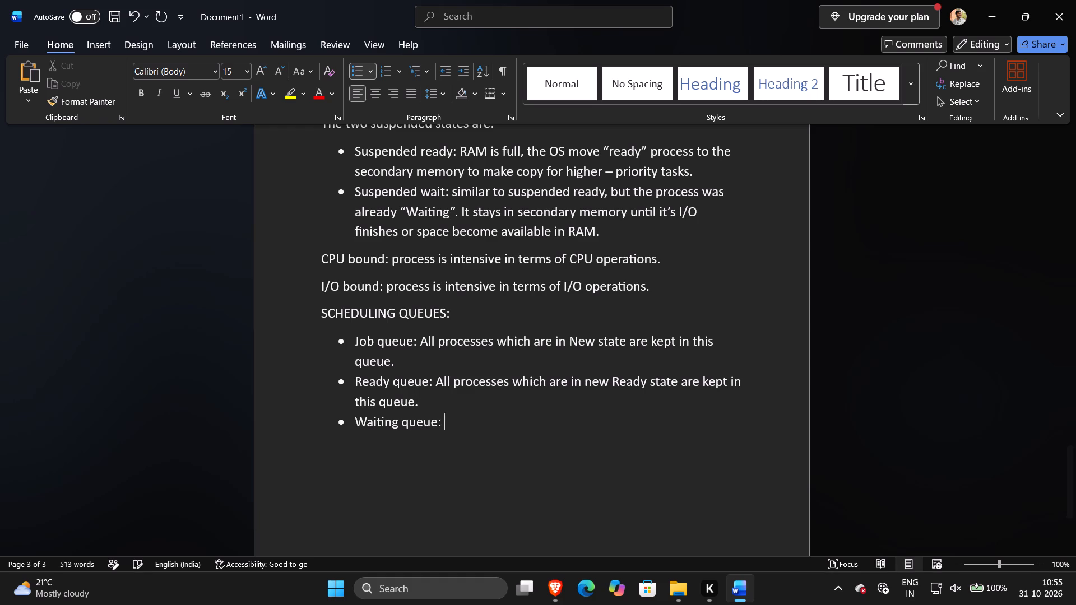
pyautogui.write('All')
pyautogui.press('space')
pyautogui.write('processes which')
pyautogui.press('space')
pyautogui.write('are in')
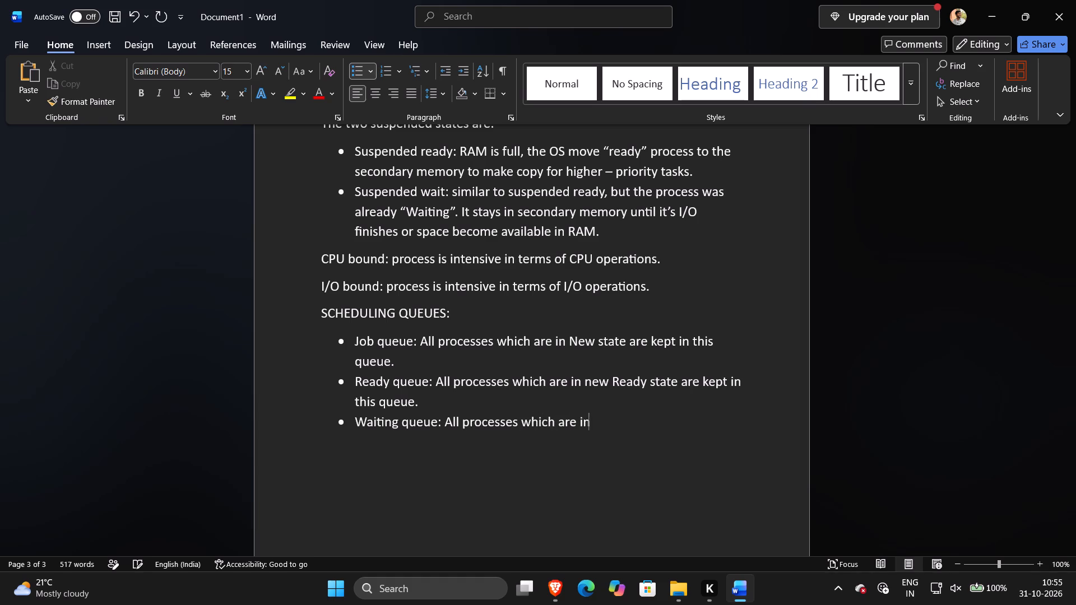
pyautogui.press('space')
pyautogui.write('Waiting')
pyautogui.press('space')
pyautogui.write('for')
pyautogui.press('space')
pyautogui.press('space')
pyautogui.press('BackSpace')
pyautogui.press('s')
pyautogui.press('BackSpace')
pyautogui.press('a')
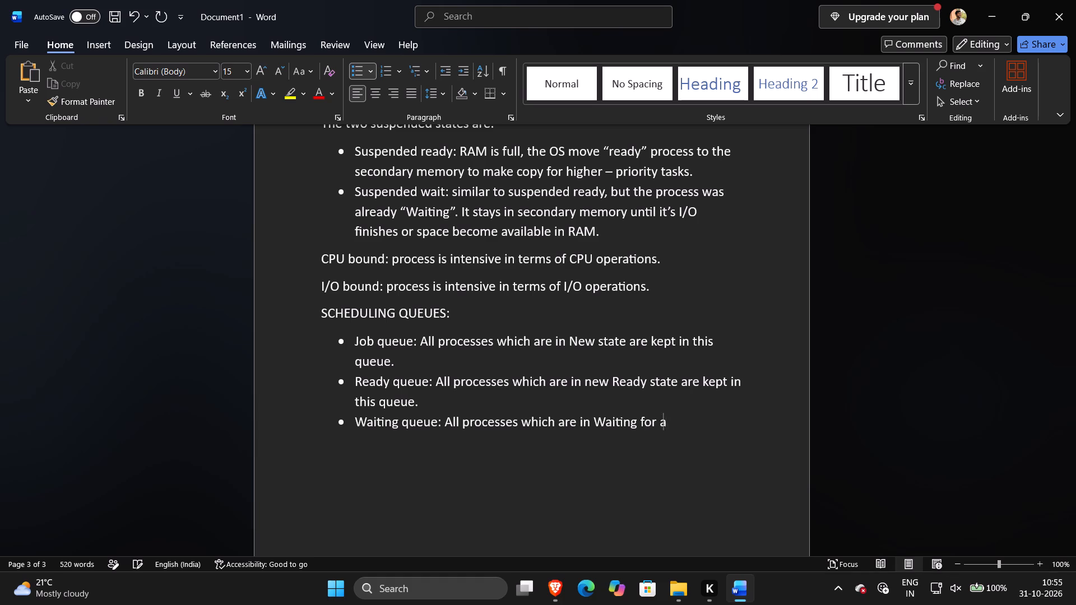
pyautogui.press('space')
pyautogui.write('specifi')
pyautogui.write('c')
pyautogui.press('space')
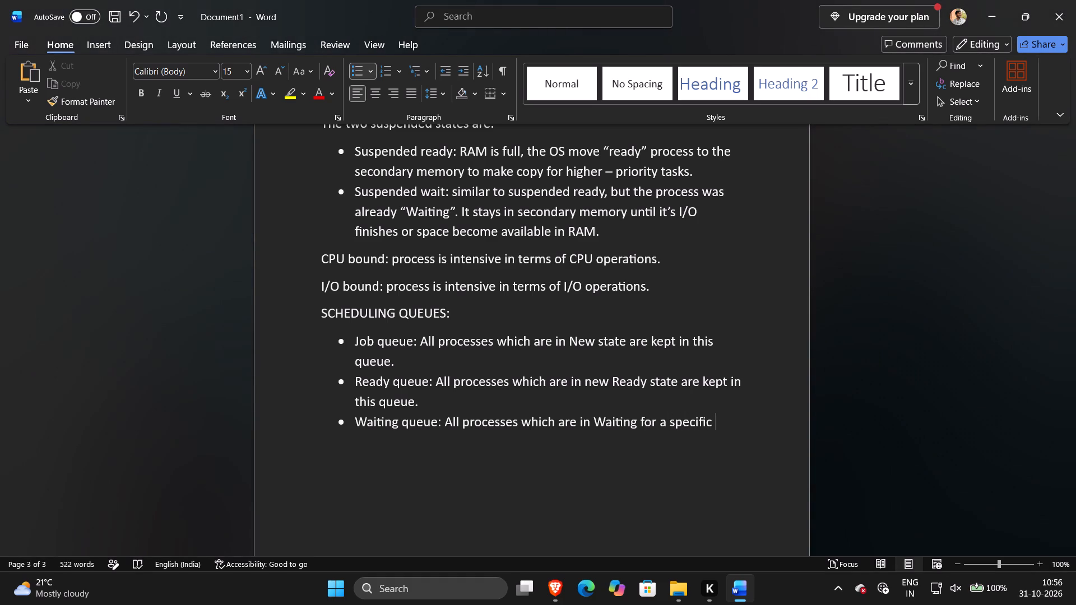
pyautogui.write('I/O device')
pyautogui.press('space')
pyautogui.write('are kept')
pyautogui.press('space')
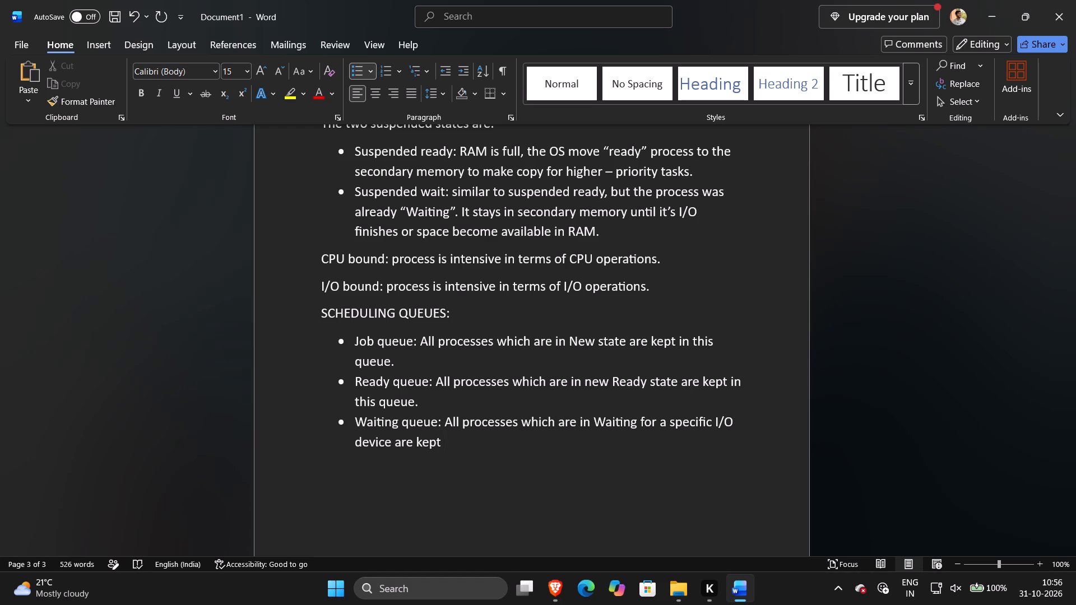
pyautogui.write('in')
pyautogui.press('space')
pyautogui.write('this')
pyautogui.press('BackSpace')
pyautogui.write('s queue')
pyautogui.press('.')
# Start an unbulleted heading line reading "COMPARISON TABLE:" below the Waiting queue definition.
pyautogui.scroll(-2, 432, 360)
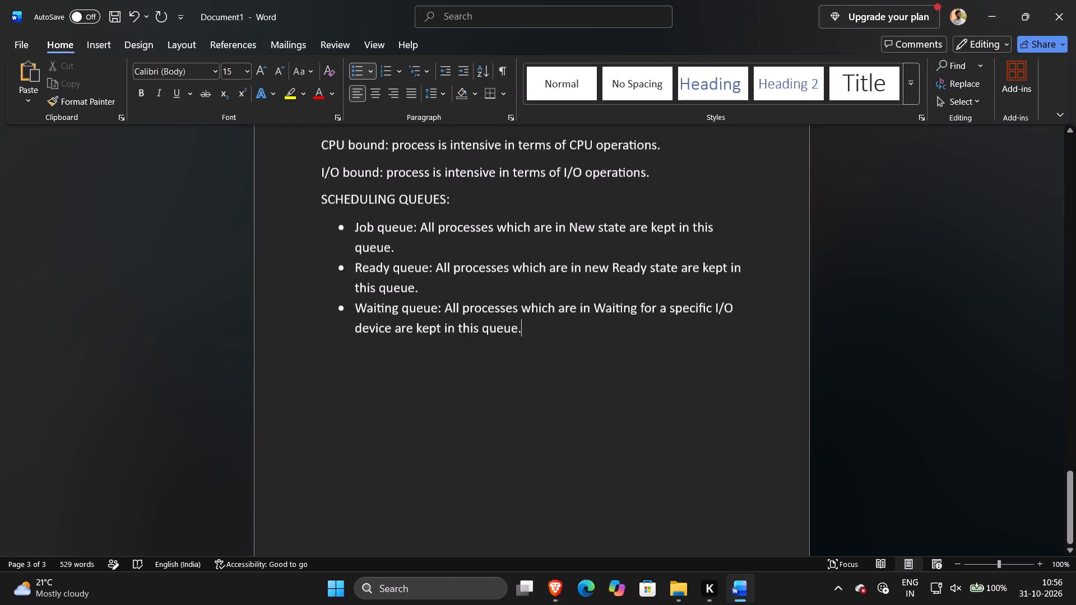
pyautogui.scroll(-5, 432, 360)
pyautogui.press('Return')
pyautogui.press('Return')
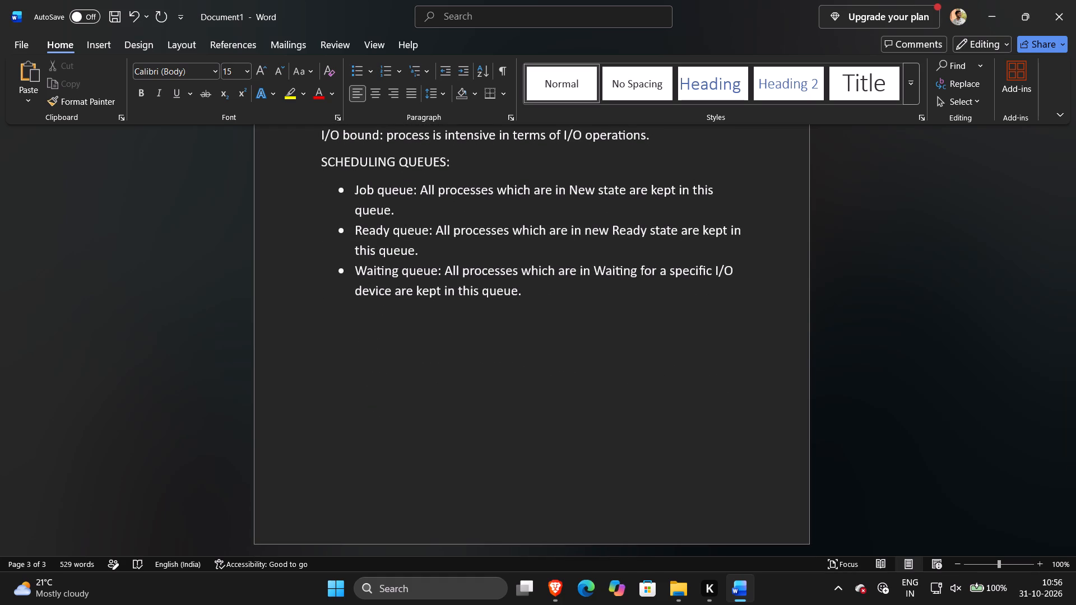
pyautogui.write('Compa')
pyautogui.press('BackSpace')
pyautogui.press('BackSpace')
pyautogui.press('BackSpace')
pyautogui.press('BackSpace')
pyautogui.write('OMPARISON TABLE>}')
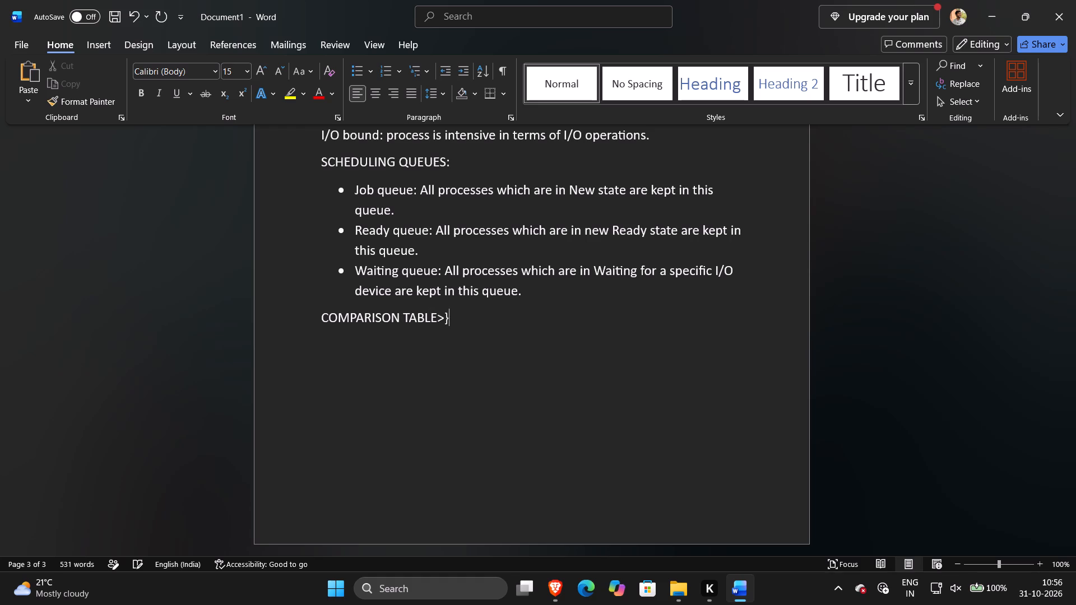
pyautogui.press('BackSpace')
pyautogui.press('BackSpace')
pyautogui.write(':')
# Continue the comparison table heading with "PREEMPTIVE VS".
pyautogui.press('space')
pyautogui.write('PRRE')
pyautogui.press('BackSpace')
pyautogui.press('BackSpace')
pyautogui.write('EE')
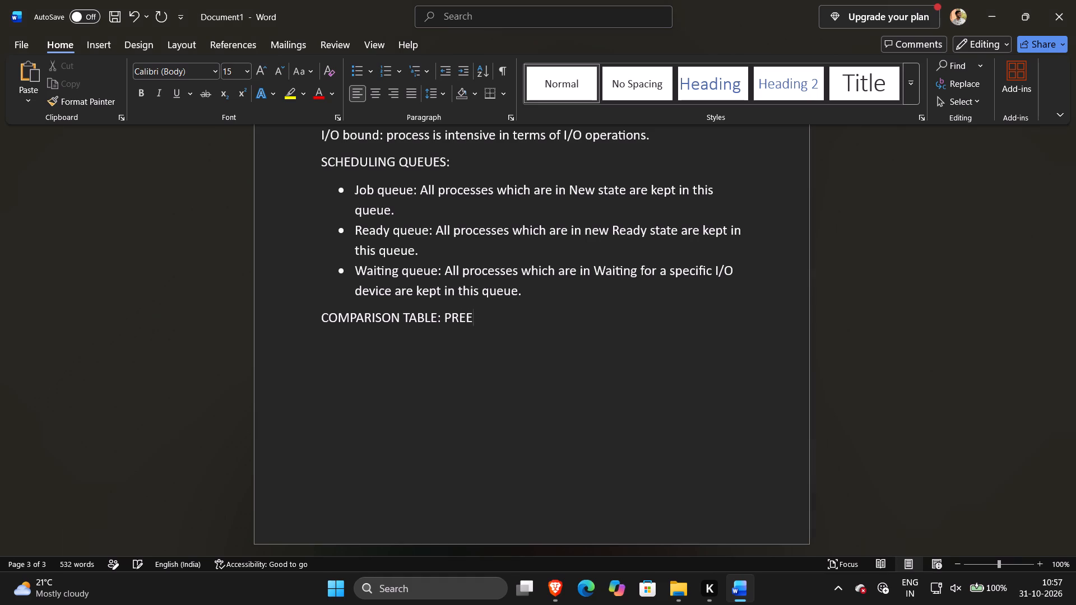
pyautogui.press('m')
pyautogui.write('PTIVE')
pyautogui.press('space')
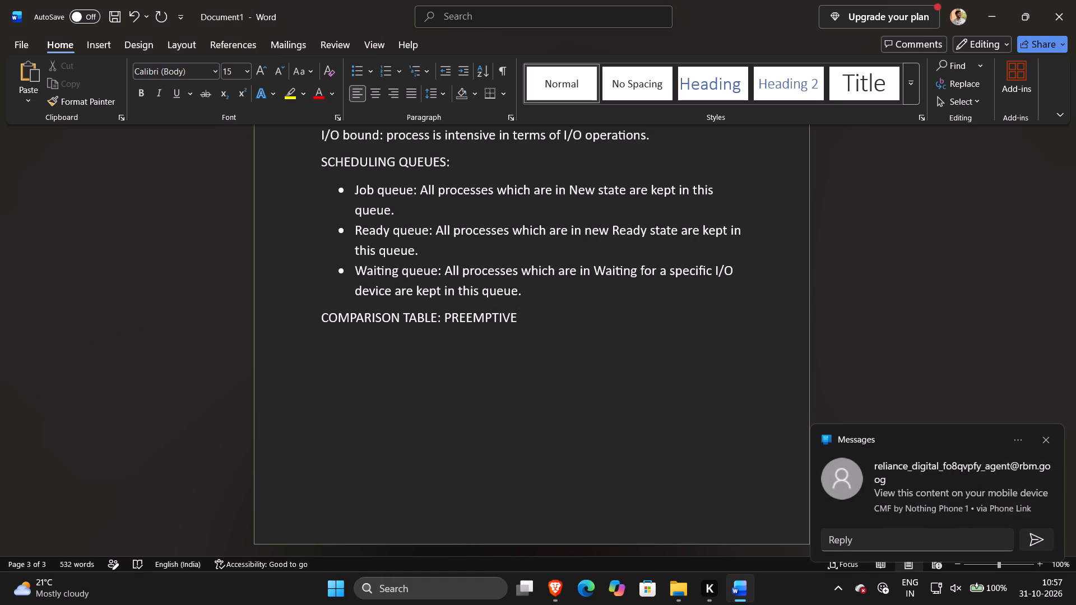
pyautogui.write('VS')
pyautogui.press('space')
# Complete the comparison table heading with "NON – PREEMPTIVE STATES:" and start a new line below it.
pyautogui.write('NON')
pyautogui.press('space')
pyautogui.press('BackSpace')
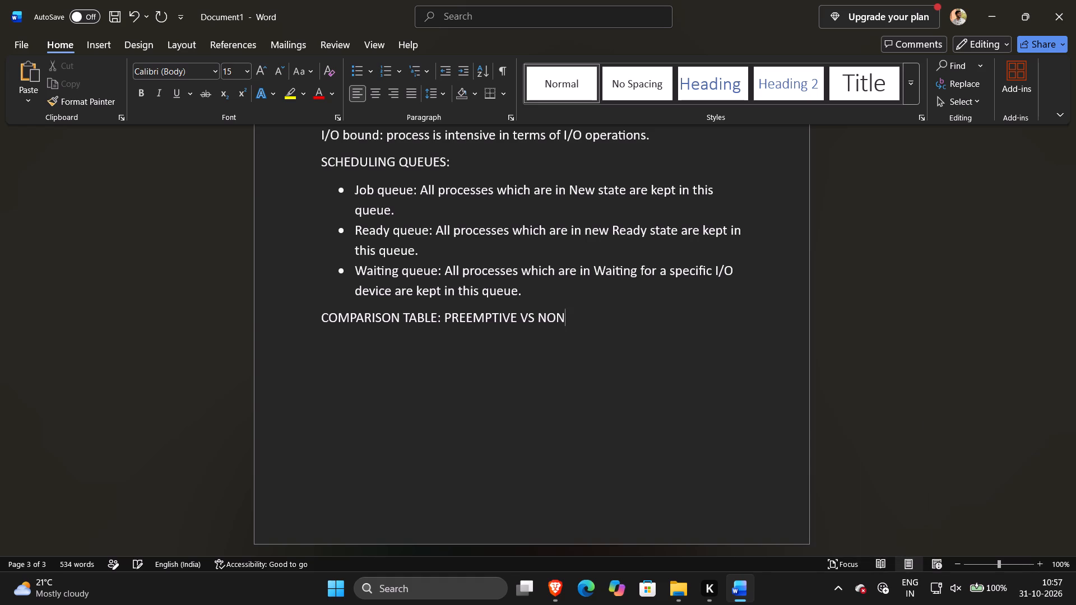
pyautogui.press('space')
pyautogui.write('P')
pyautogui.press('BackSpace')
pyautogui.write('- PREEM')
pyautogui.press('BackSpace')
pyautogui.write('MT')
pyautogui.press('BackSpace')
pyautogui.write('PTIVE')
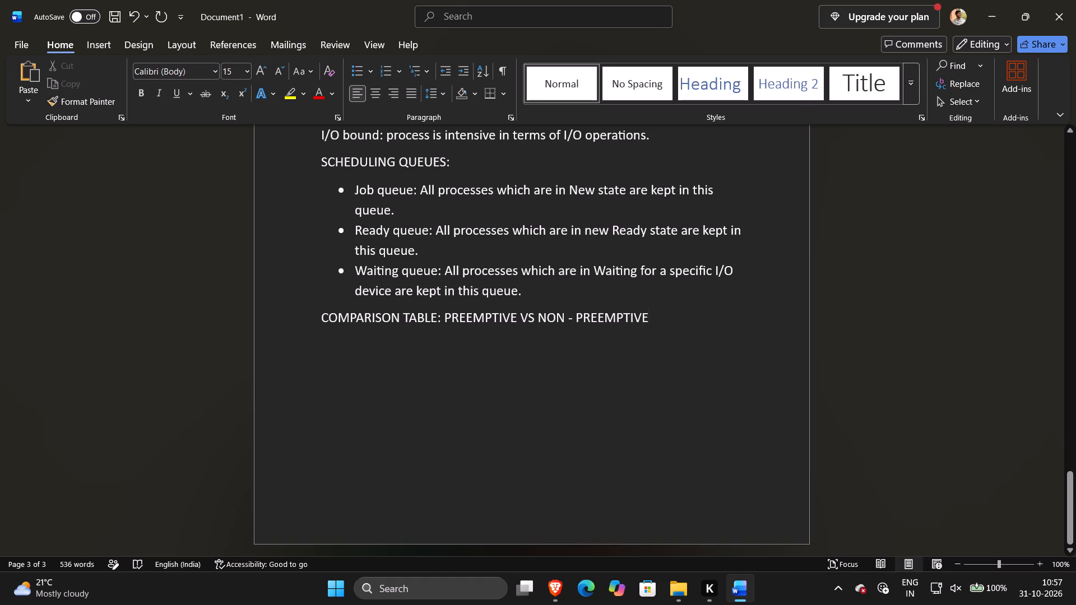
pyautogui.press('space')
pyautogui.write('STATE')
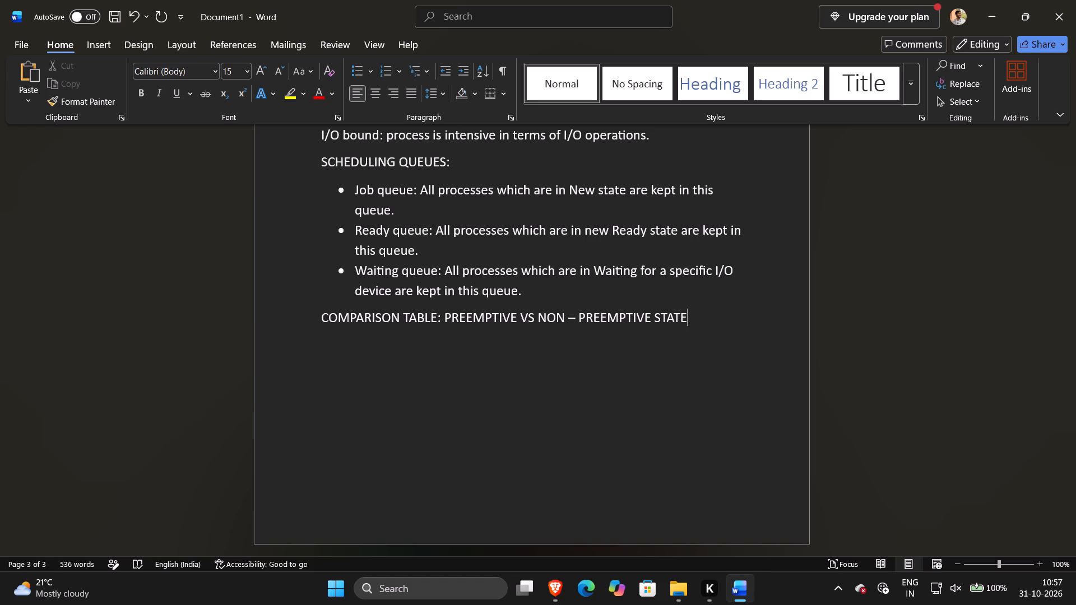
pyautogui.write('S:')
pyautogui.press('Return')
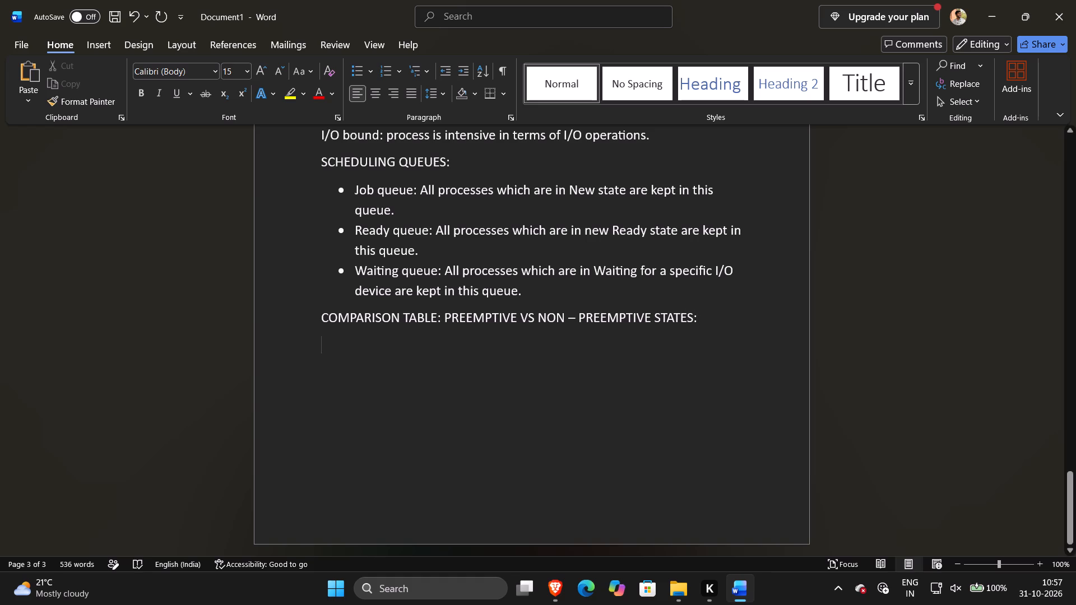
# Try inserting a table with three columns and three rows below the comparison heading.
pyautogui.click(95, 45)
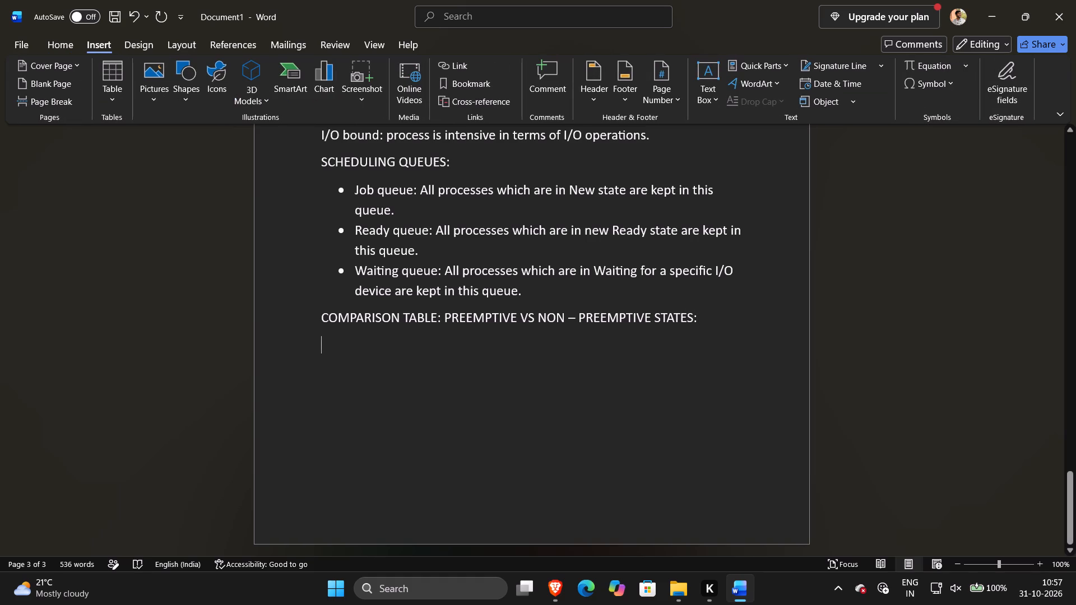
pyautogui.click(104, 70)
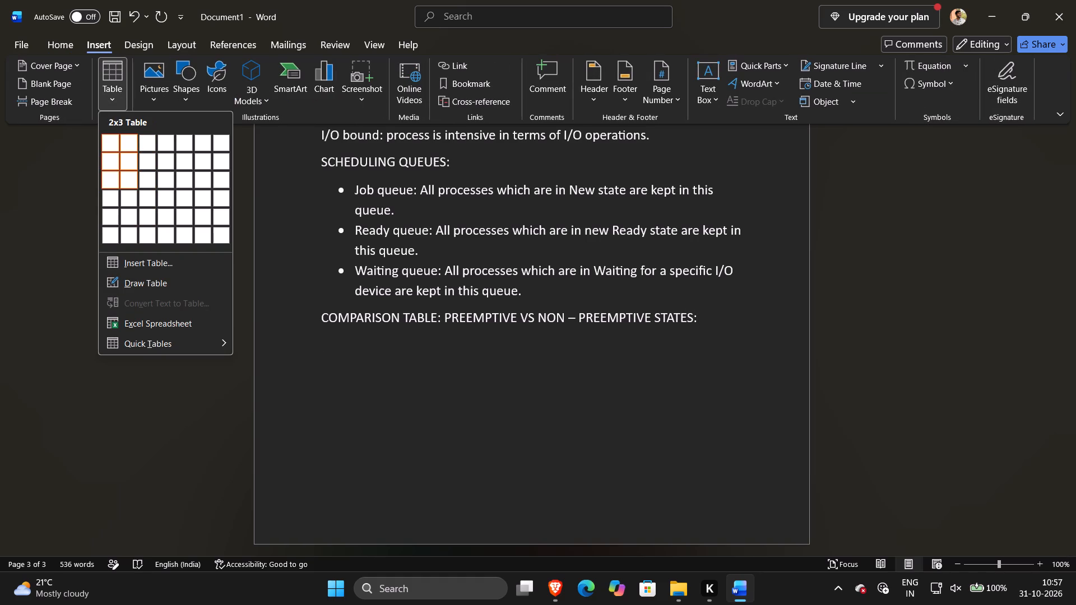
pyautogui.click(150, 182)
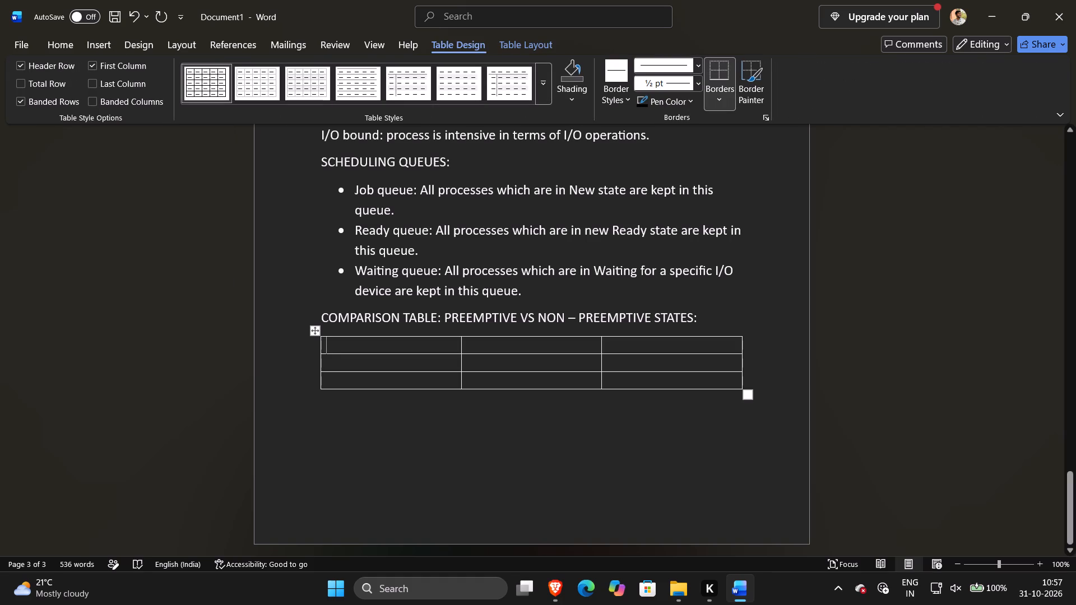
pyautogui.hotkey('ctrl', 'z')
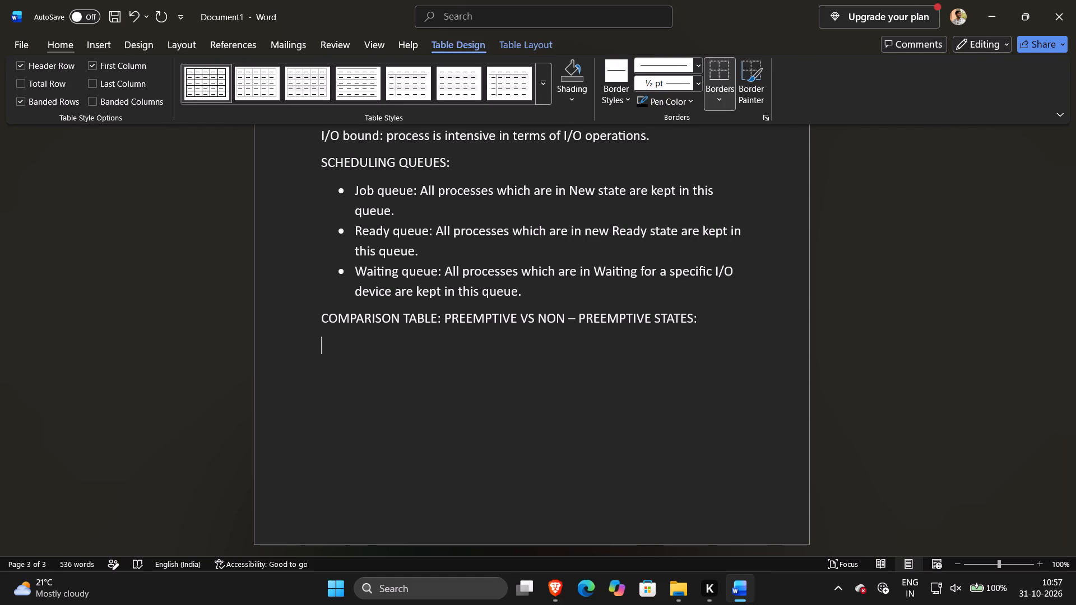
# Insert a table with three columns and four rows below the comparison heading.
pyautogui.click(89, 46)
pyautogui.click(113, 83)
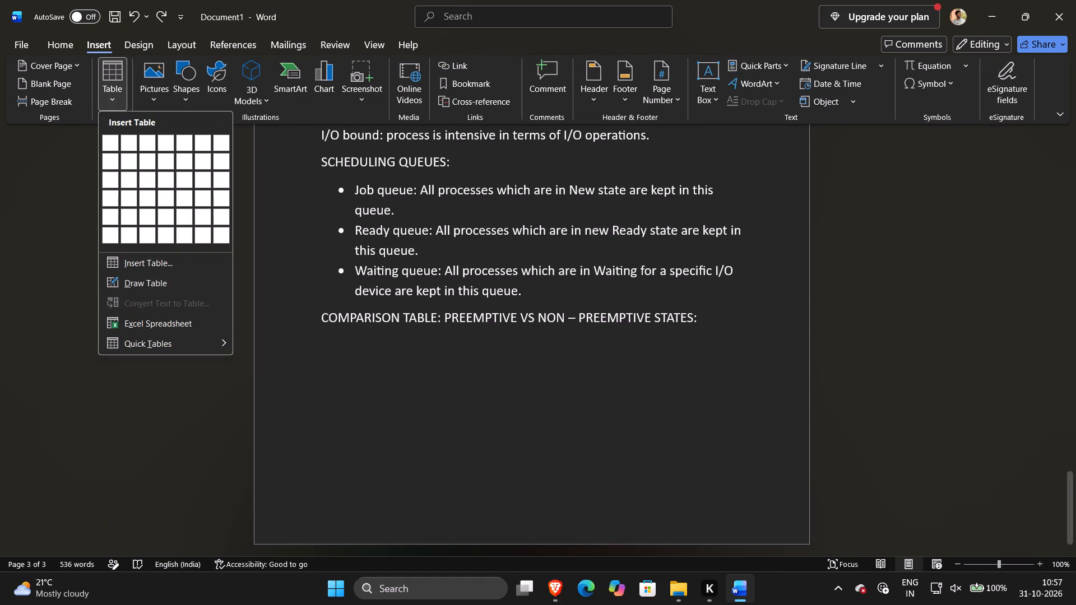
pyautogui.click(151, 196)
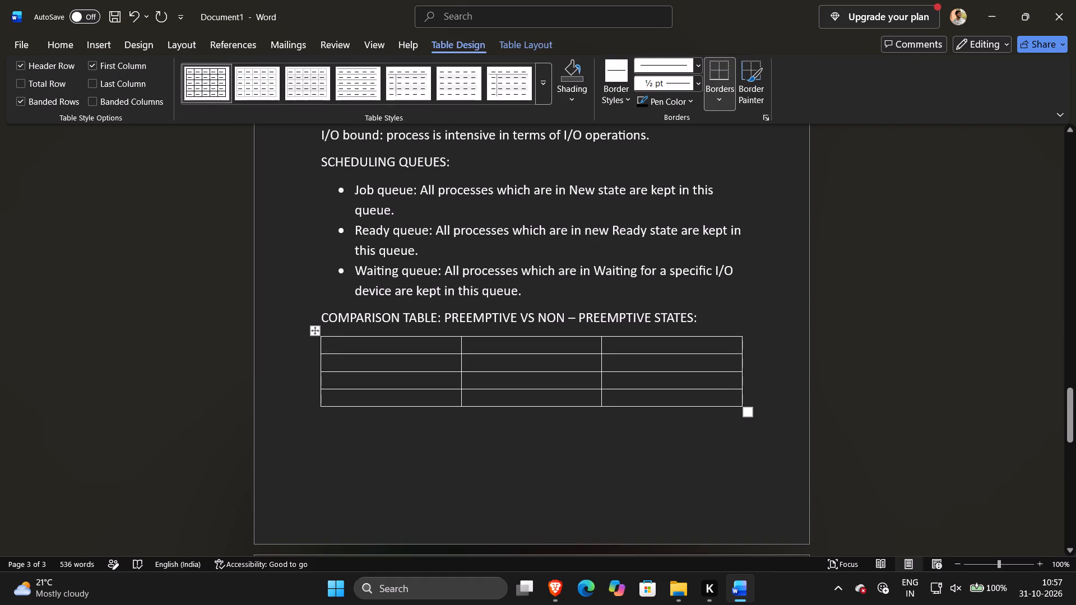
# Enter "FEATURE" in the table's first header cell and copy "NON – PREEMPTIVE" from the heading into the second.
pyautogui.write('FEATURE')
pyautogui.press('space')
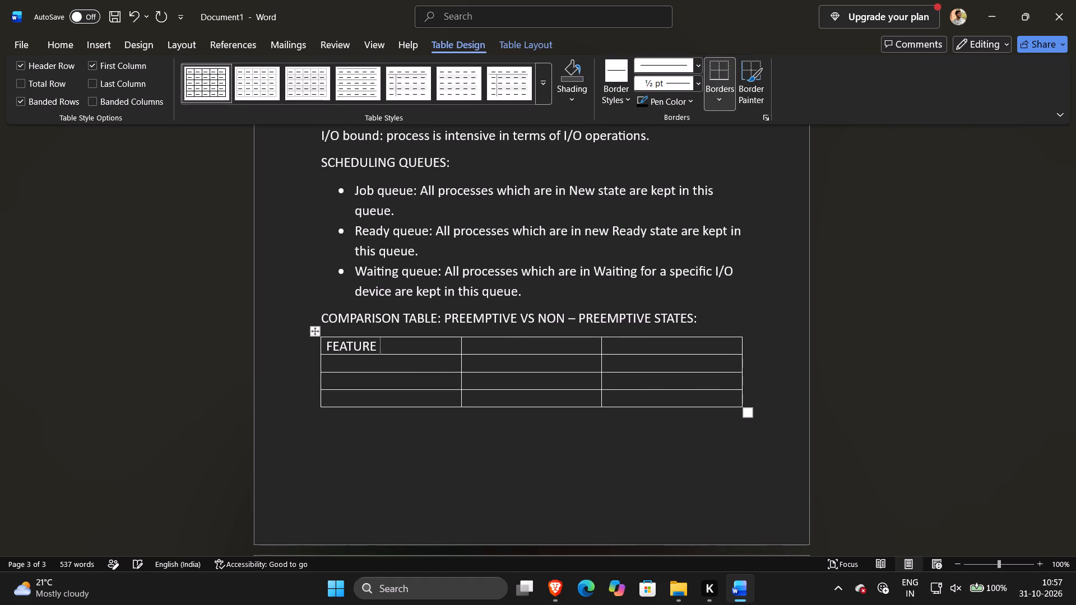
pyautogui.press('Right')
pyautogui.press('n')
pyautogui.press('BackSpace')
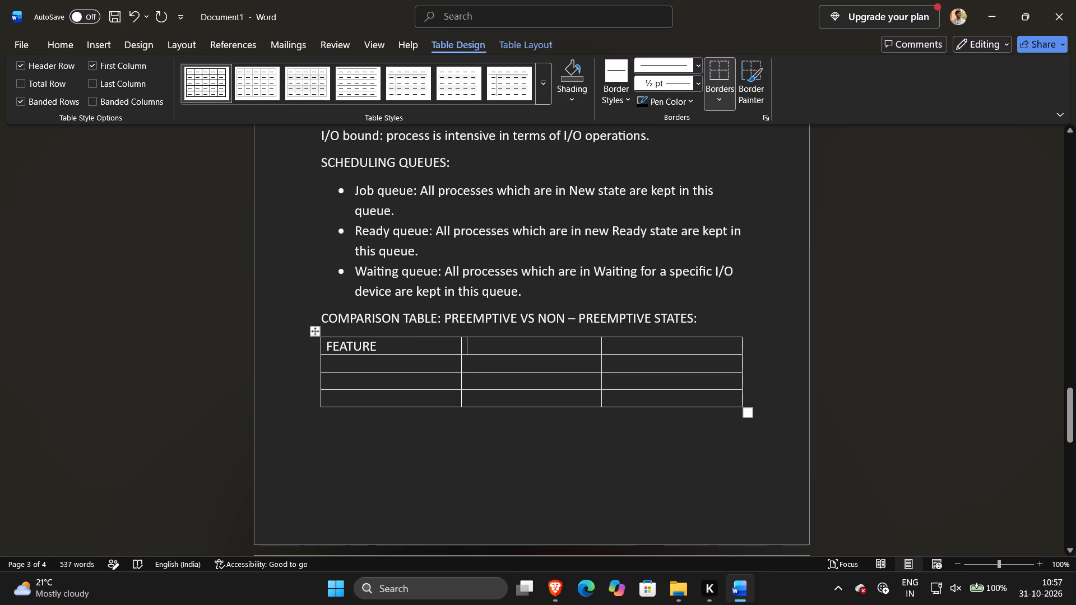
pyautogui.moveTo(539, 317); pyautogui.dragTo(642, 314)
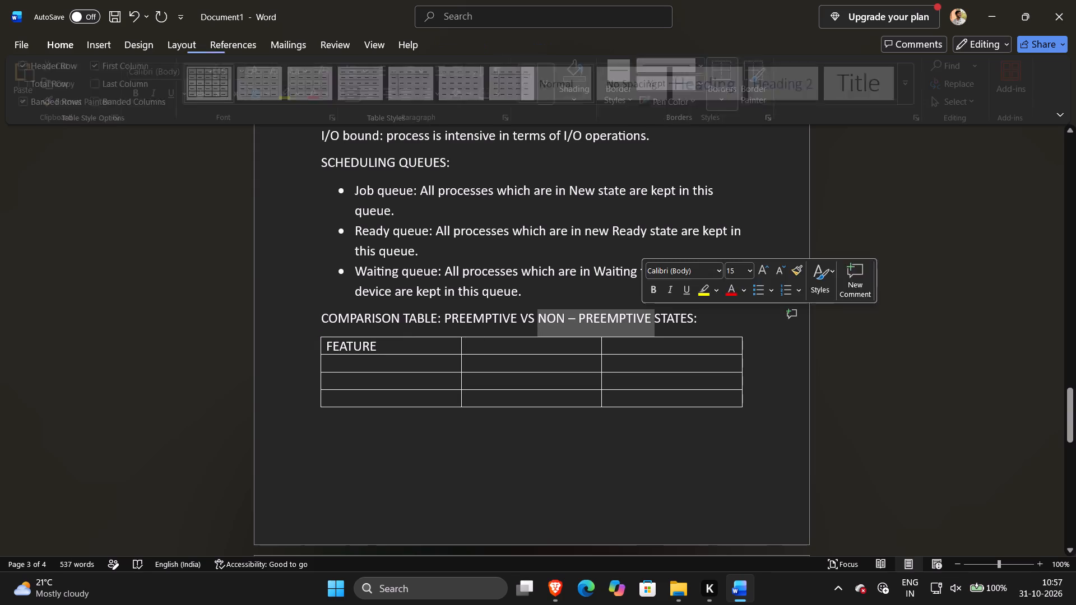
pyautogui.hotkey('ctrl', 'c')
pyautogui.click(559, 343)
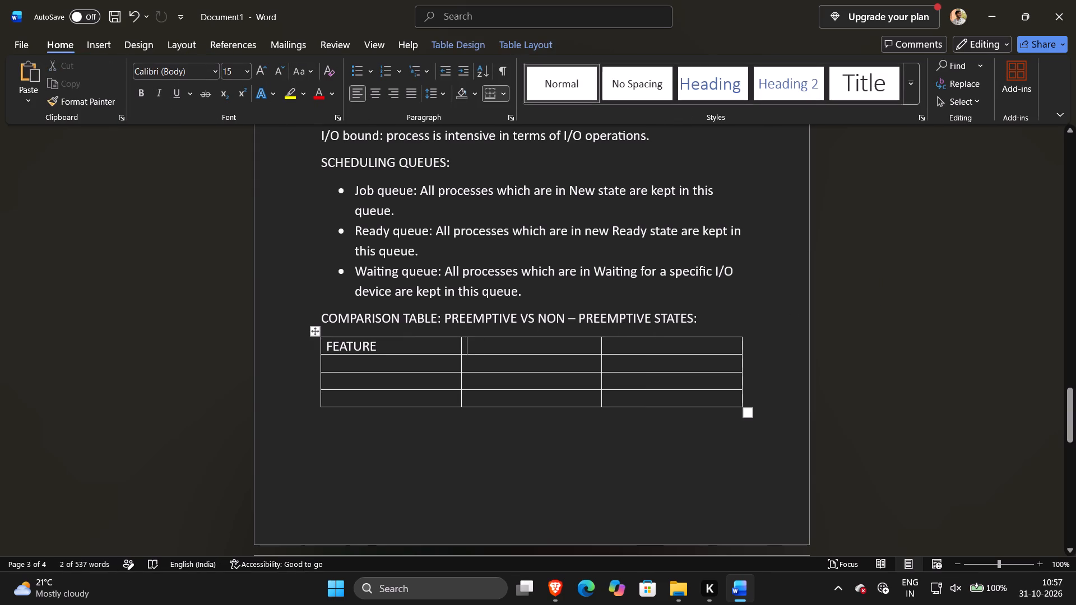
pyautogui.hotkey('ctrl', 'v')
# Copy "PREEMPTIVE" from the comparison heading into the table's third header cell.
pyautogui.moveTo(446, 316); pyautogui.dragTo(490, 310)
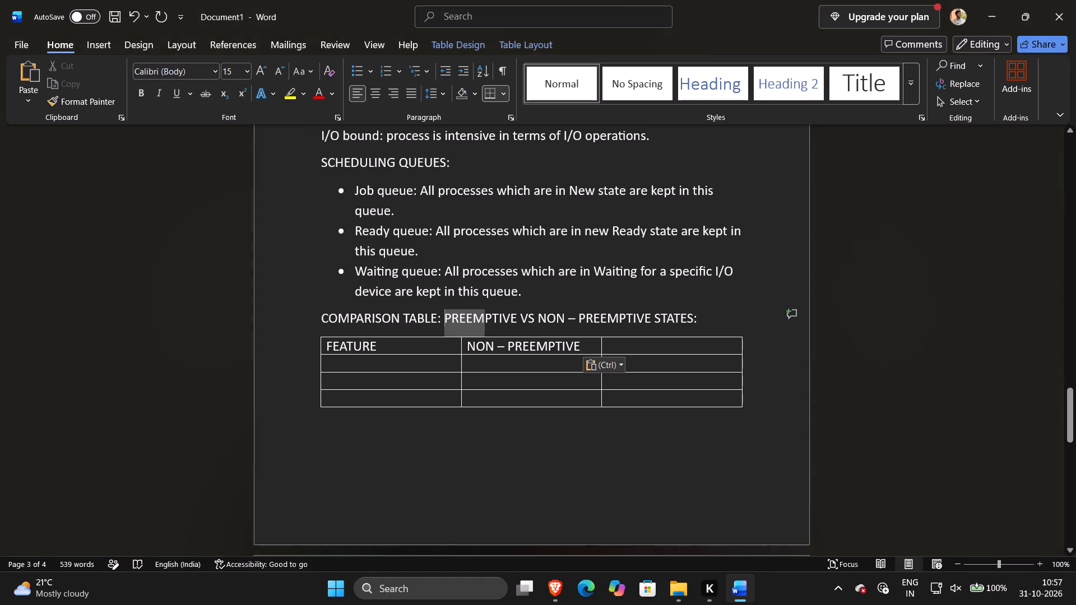
pyautogui.moveTo(490, 310); pyautogui.dragTo(517, 314)
pyautogui.hotkey('ctrl', 'v')
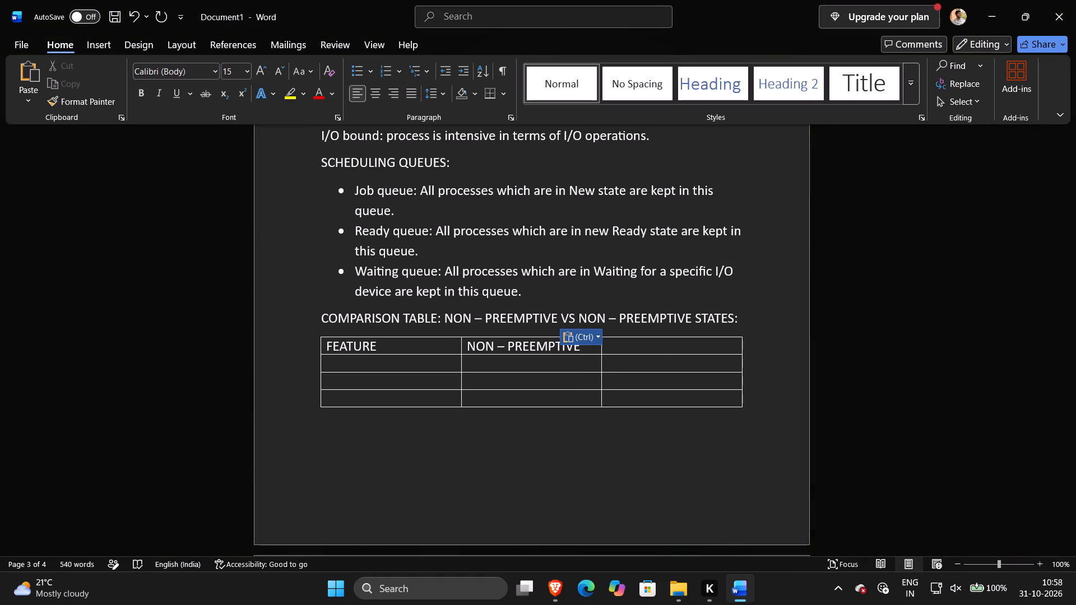
pyautogui.hotkey('ctrl', 'z')
pyautogui.hotkey('ctrl', 'c')
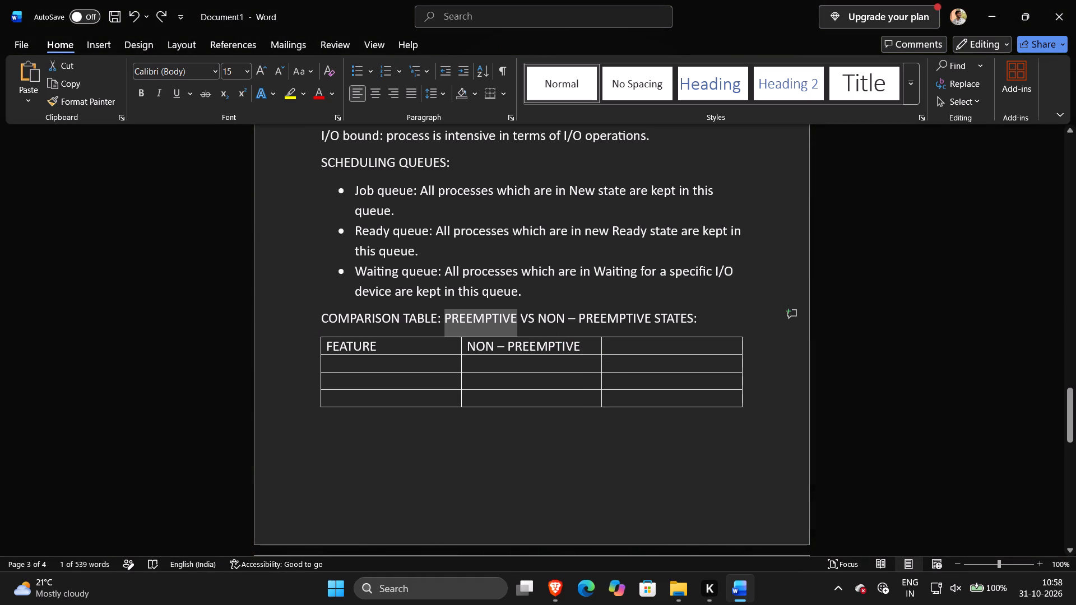
pyautogui.click(620, 346)
pyautogui.hotkey('ctrl', 'v')
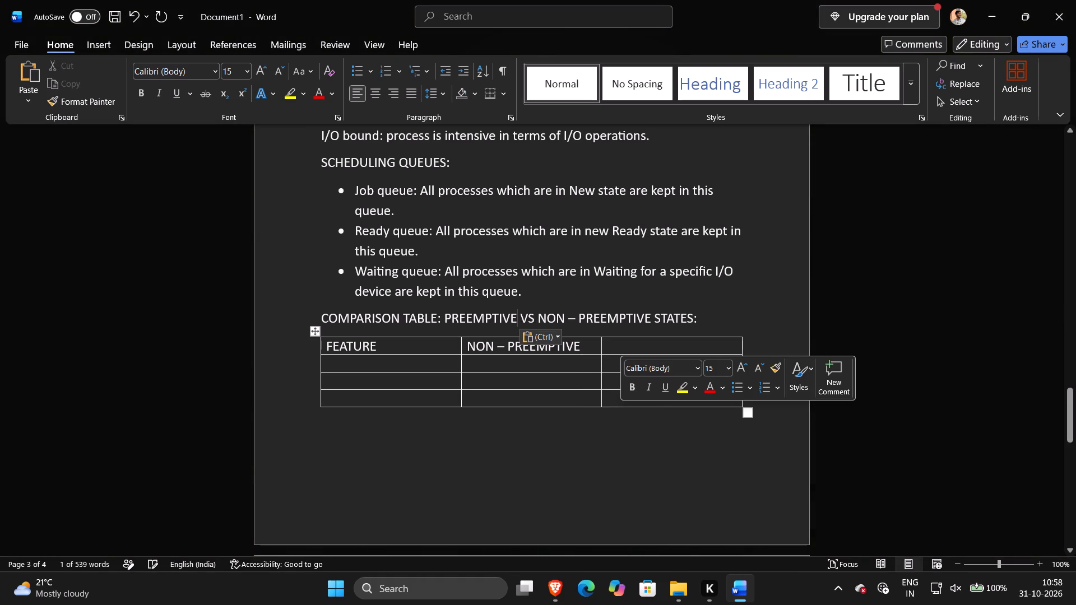
pyautogui.click(620, 348)
pyautogui.hotkey('ctrl', 'v')
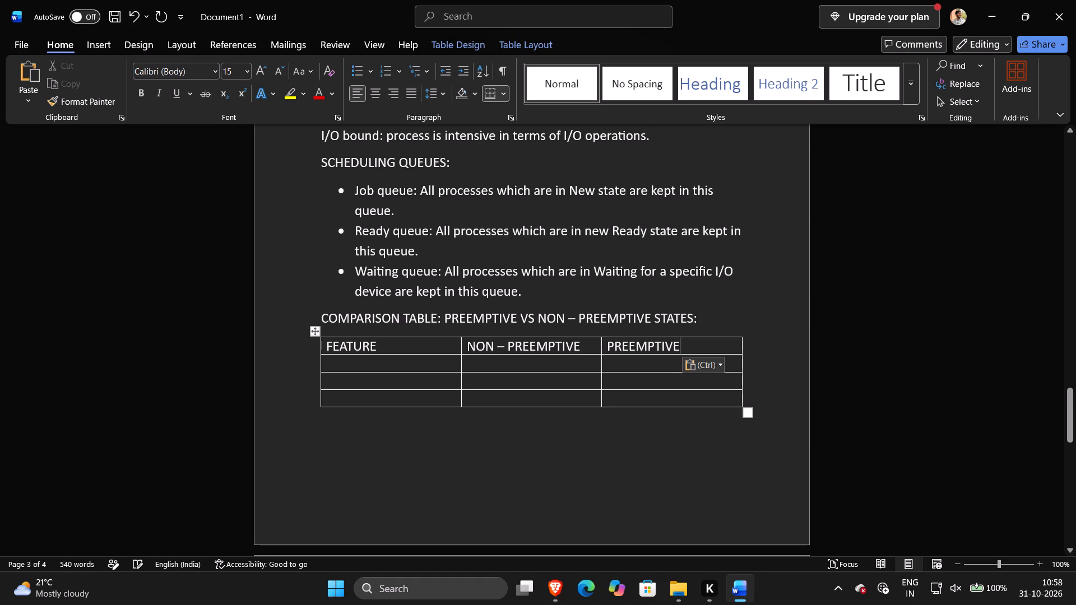
# Enter "Logic" as the first entry under FEATURE and move to the cell below it.
pyautogui.click(402, 367)
pyautogui.write('logic')
pyautogui.press('space')
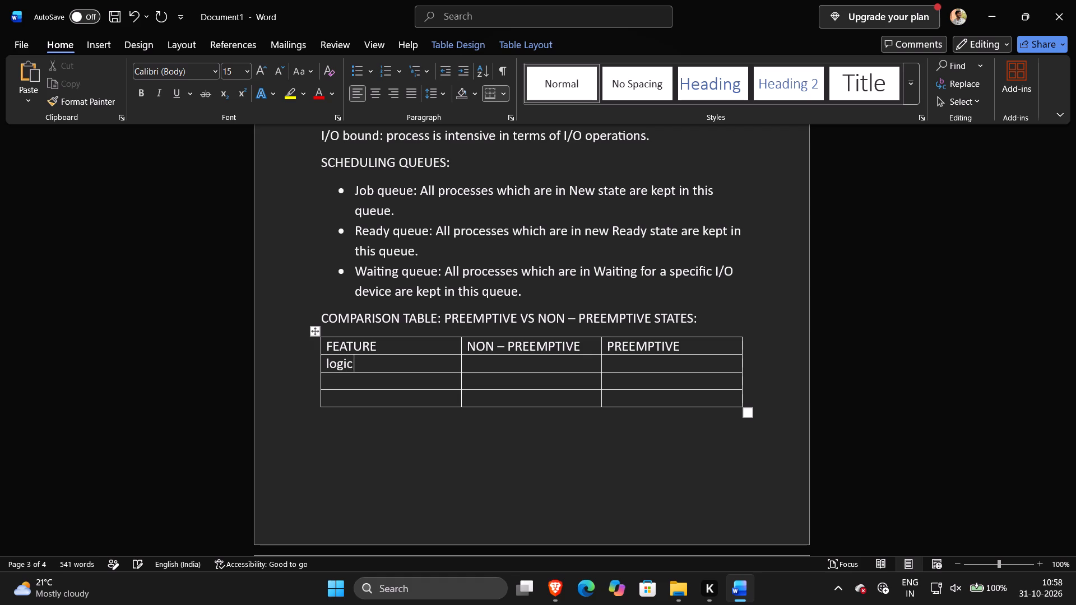
pyautogui.click(361, 384)
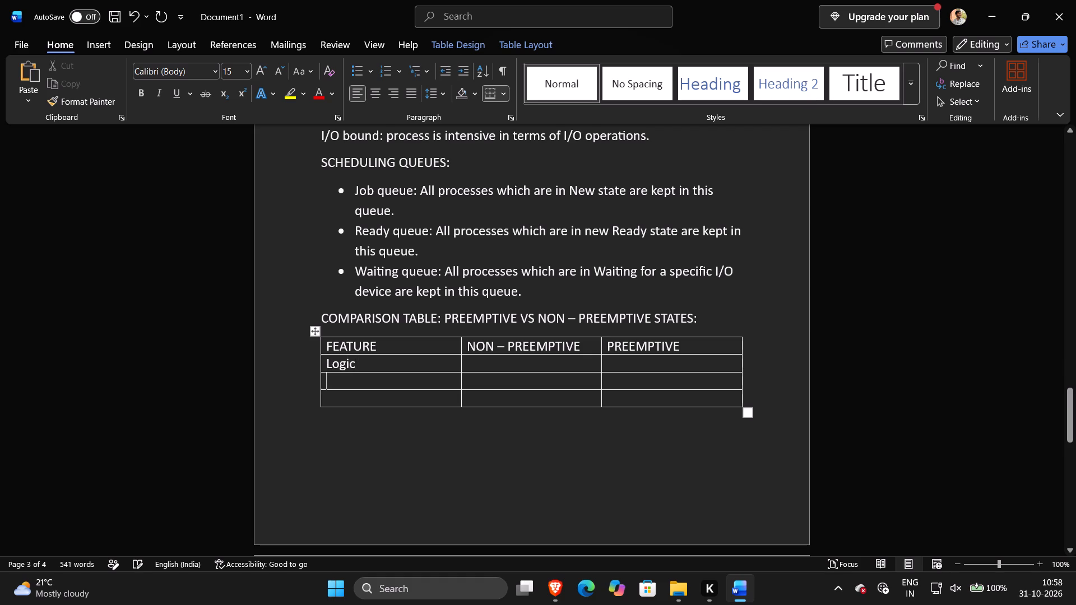